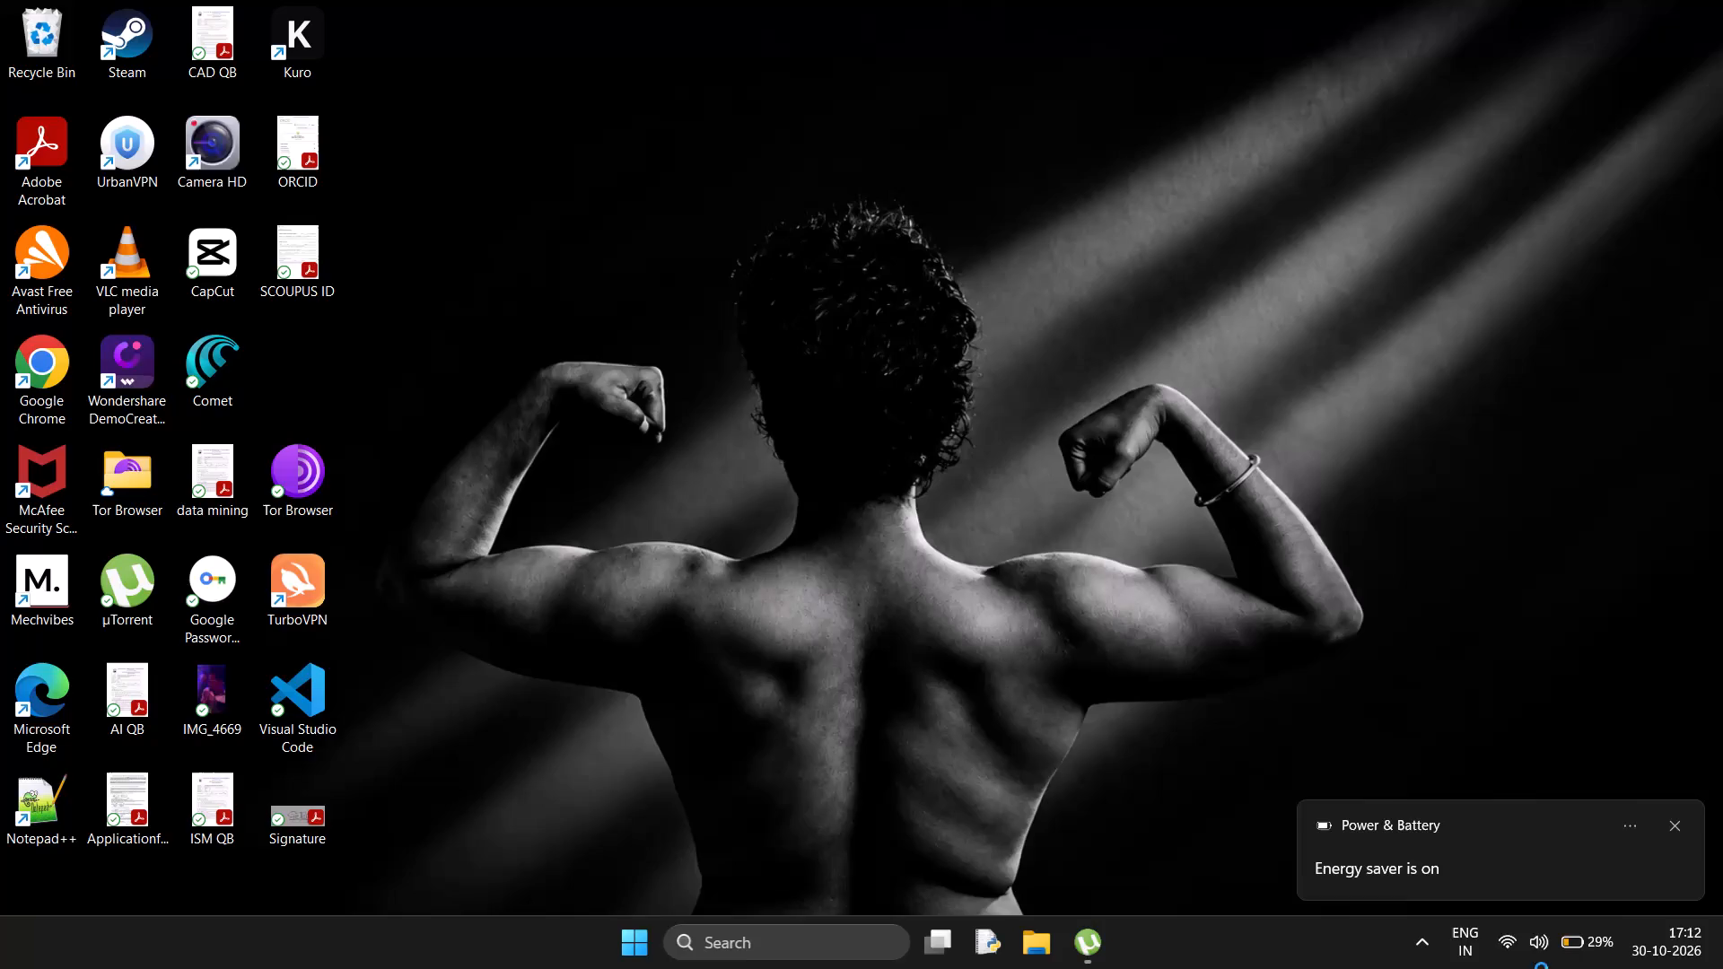
# Dismiss the Power & Battery notification about energy saver.
pyautogui.click(1417, 930)
pyautogui.click(1417, 930)
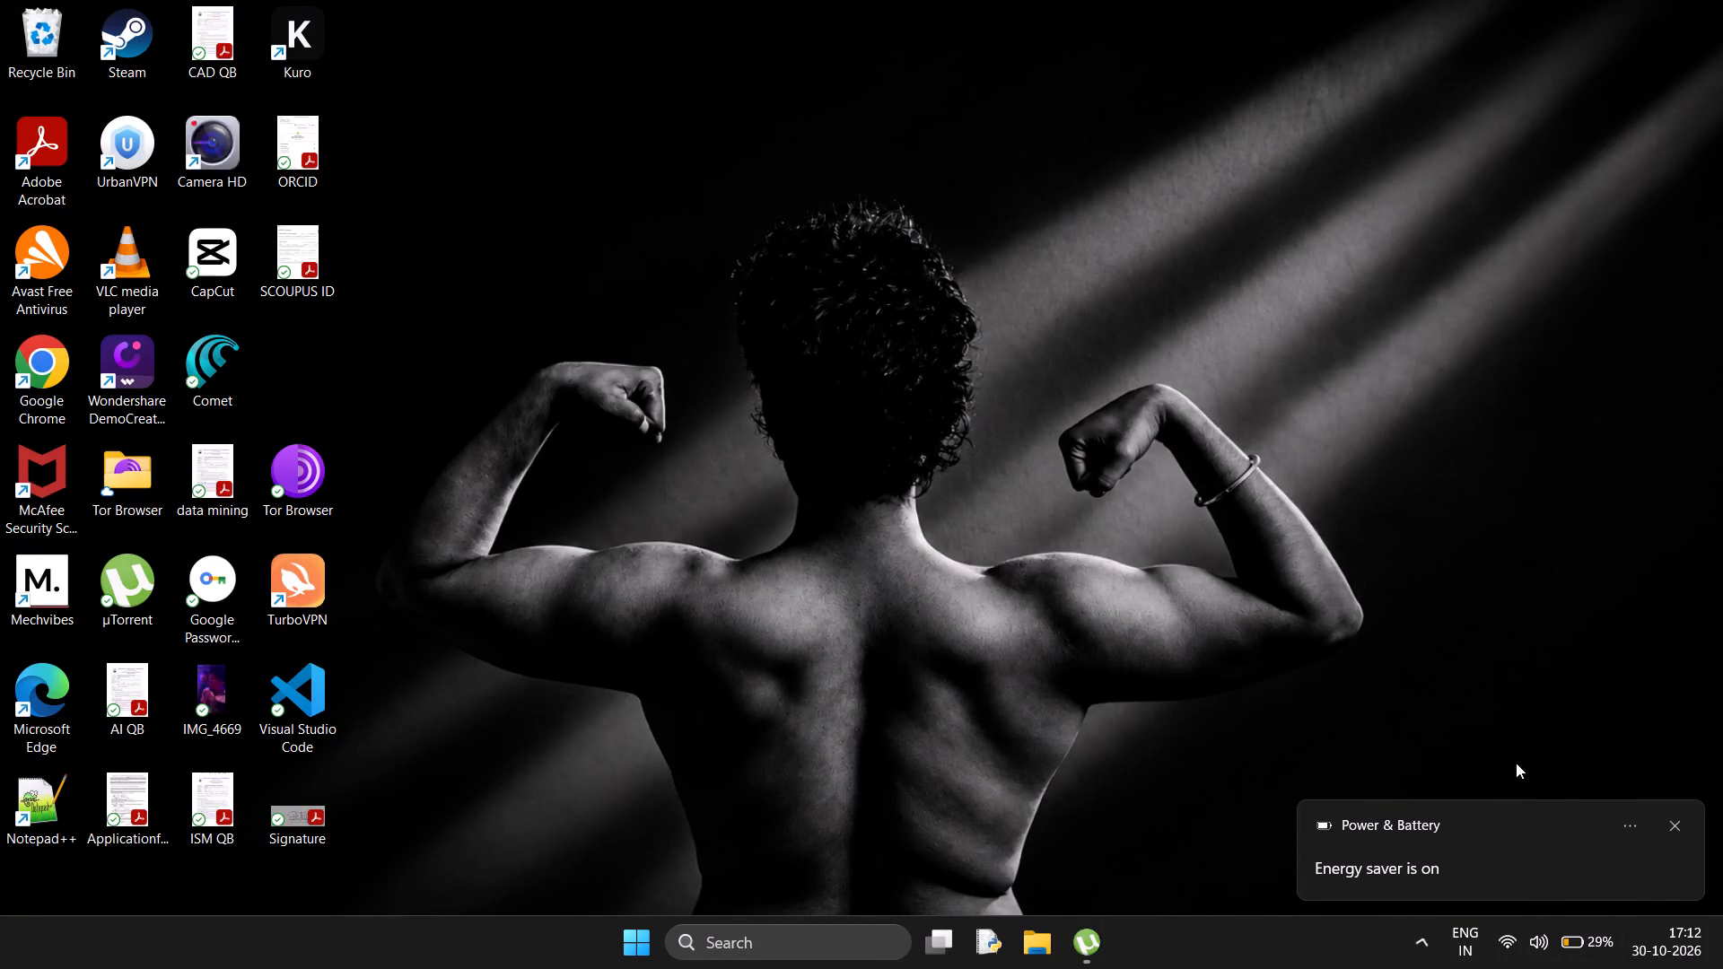
pyautogui.click(1674, 829)
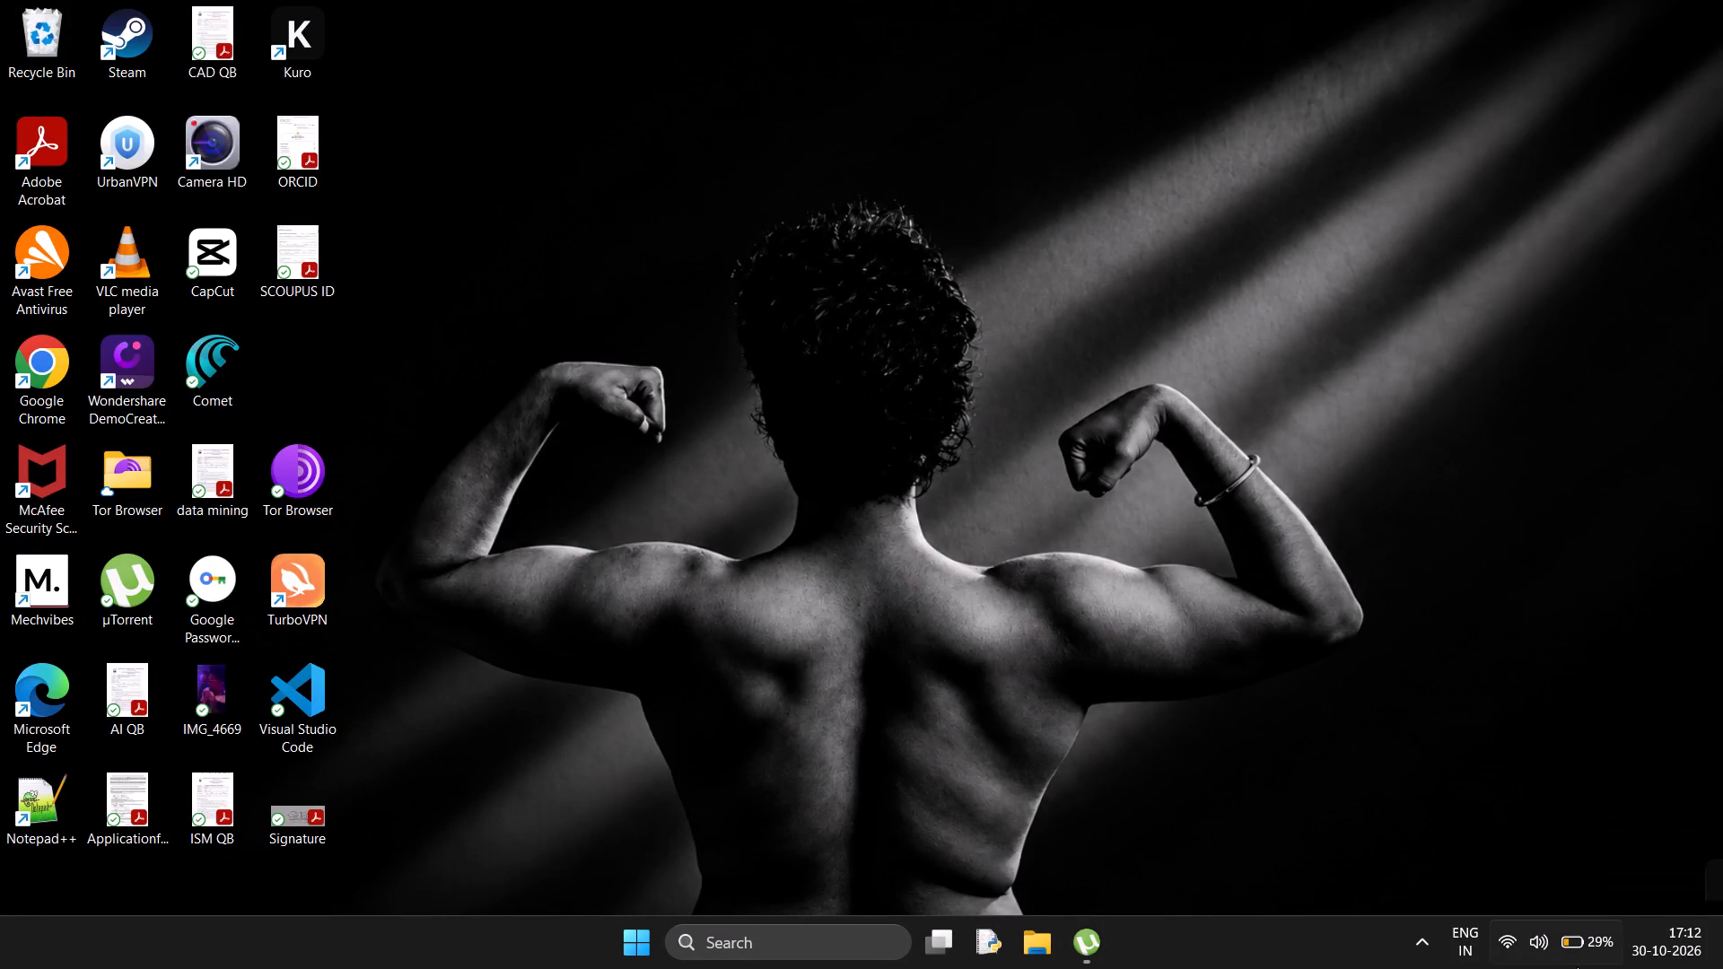
# Turn off energy saver and set the screen brightness to 56.
pyautogui.click(1577, 966)
pyautogui.click(1363, 620)
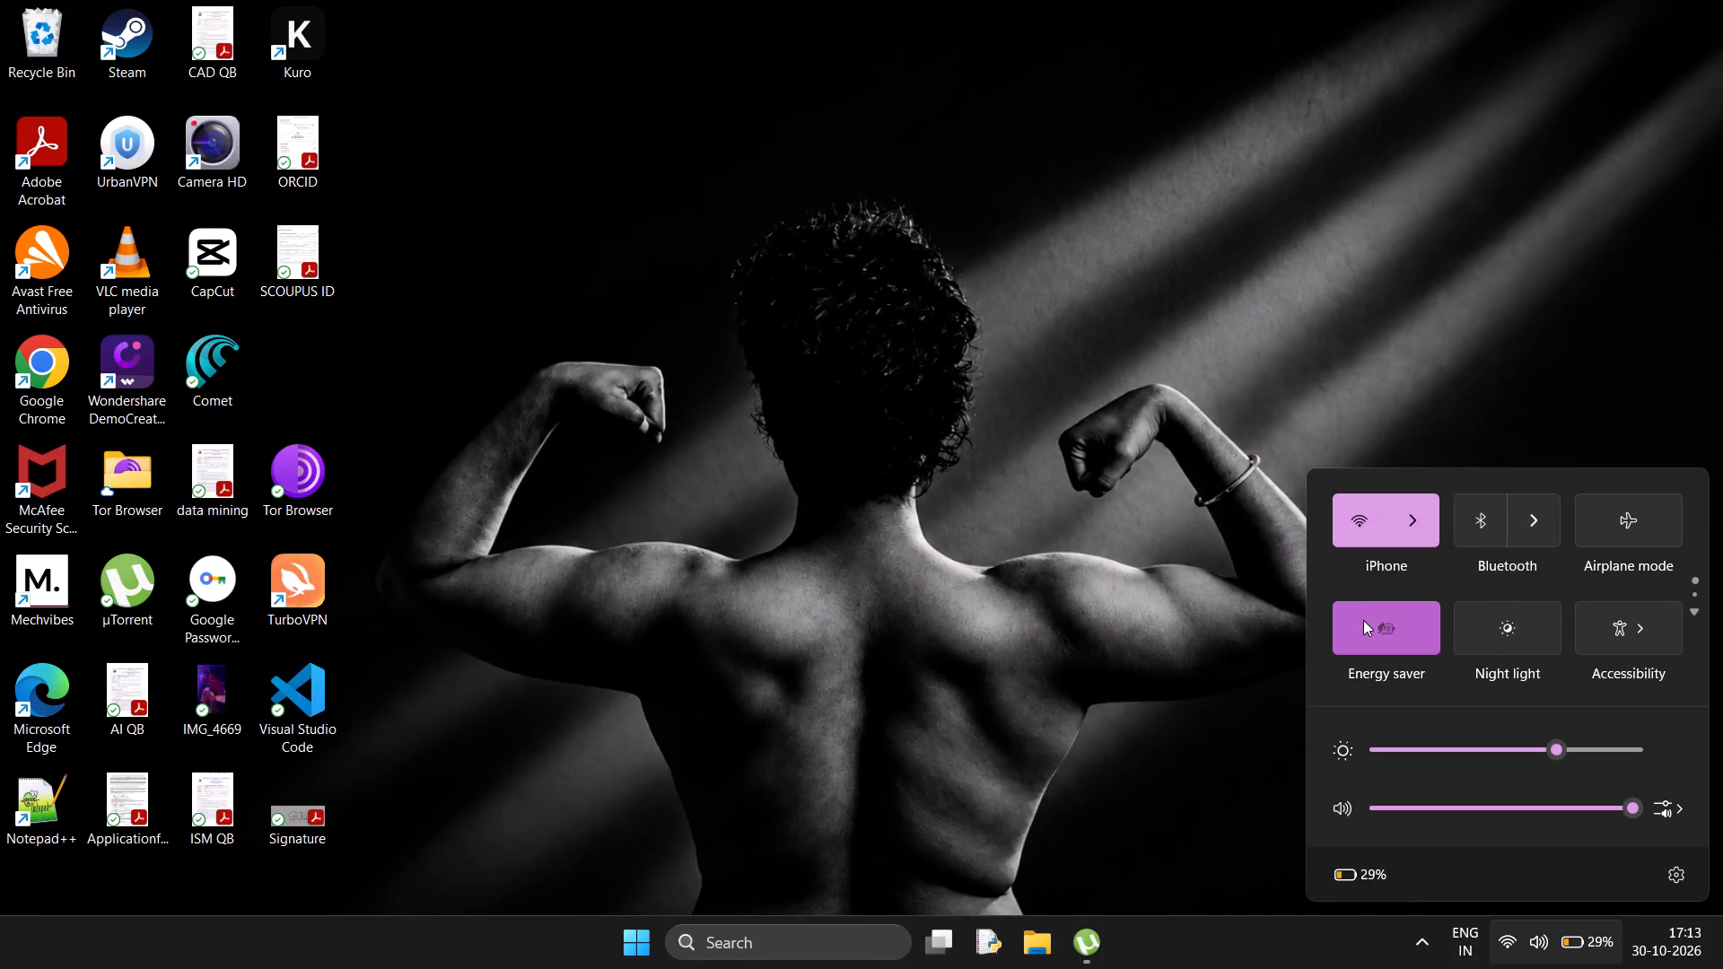
pyautogui.click(1485, 751)
pyautogui.moveTo(1485, 751); pyautogui.dragTo(1520, 753)
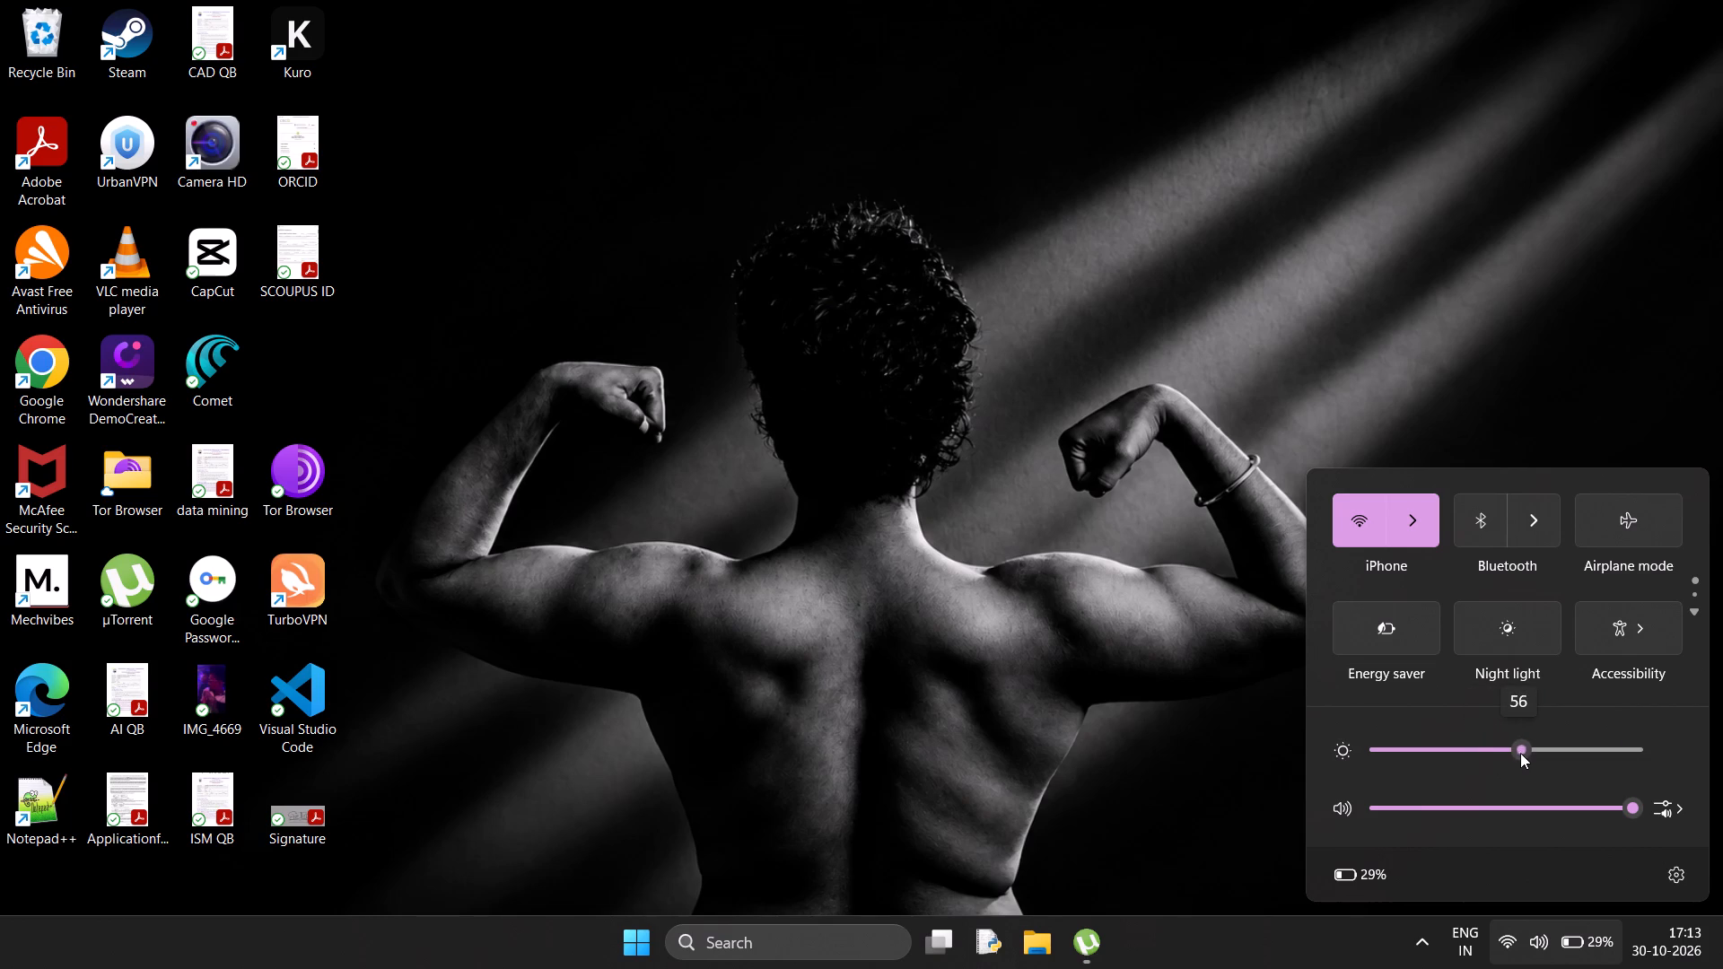
pyautogui.click(1127, 621)
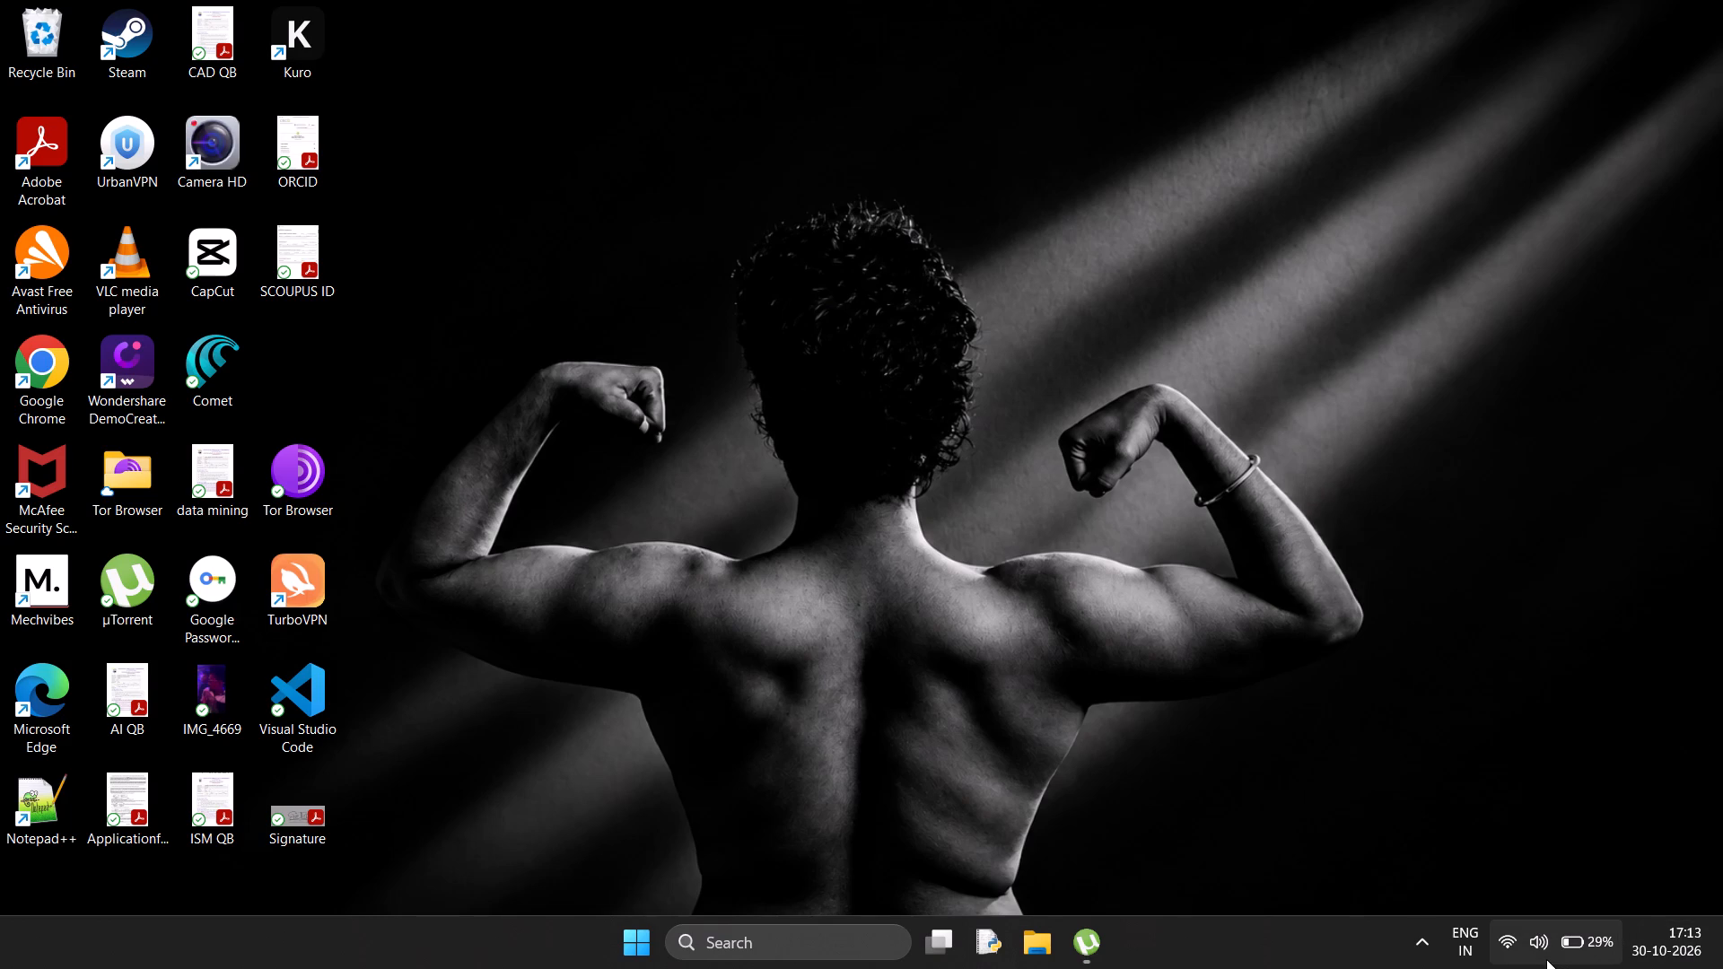
# Look through the list of available Wi-Fi networks without changing the connection.
pyautogui.click(1546, 959)
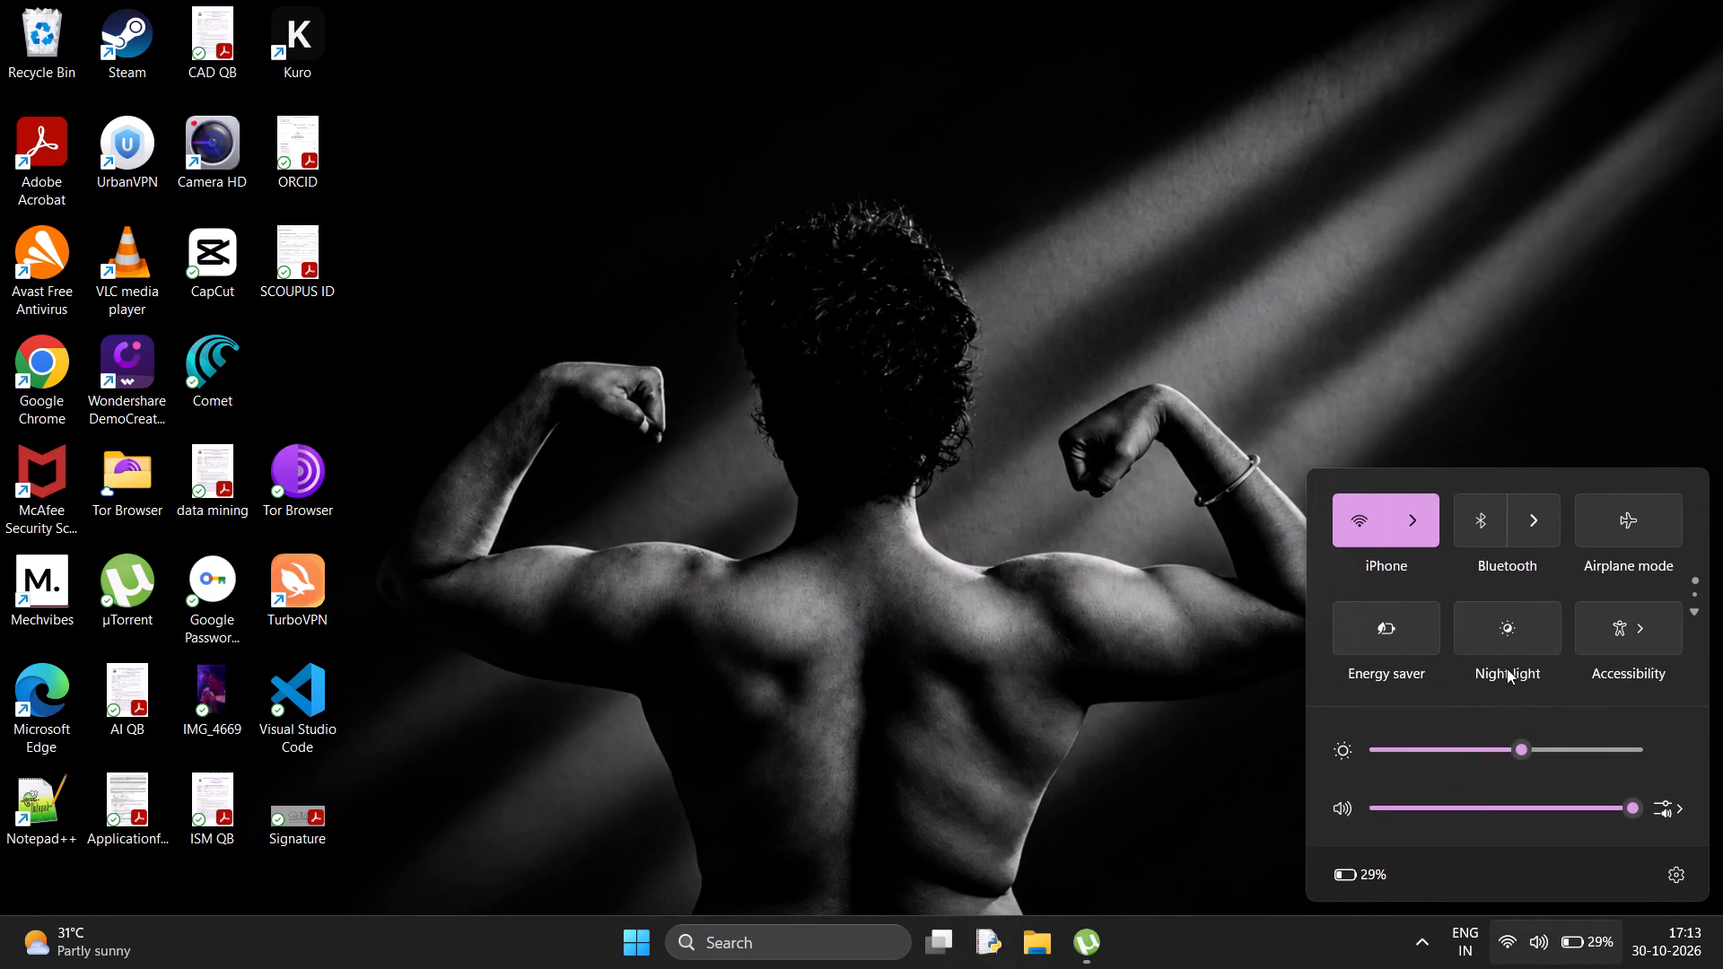
pyautogui.click(1421, 529)
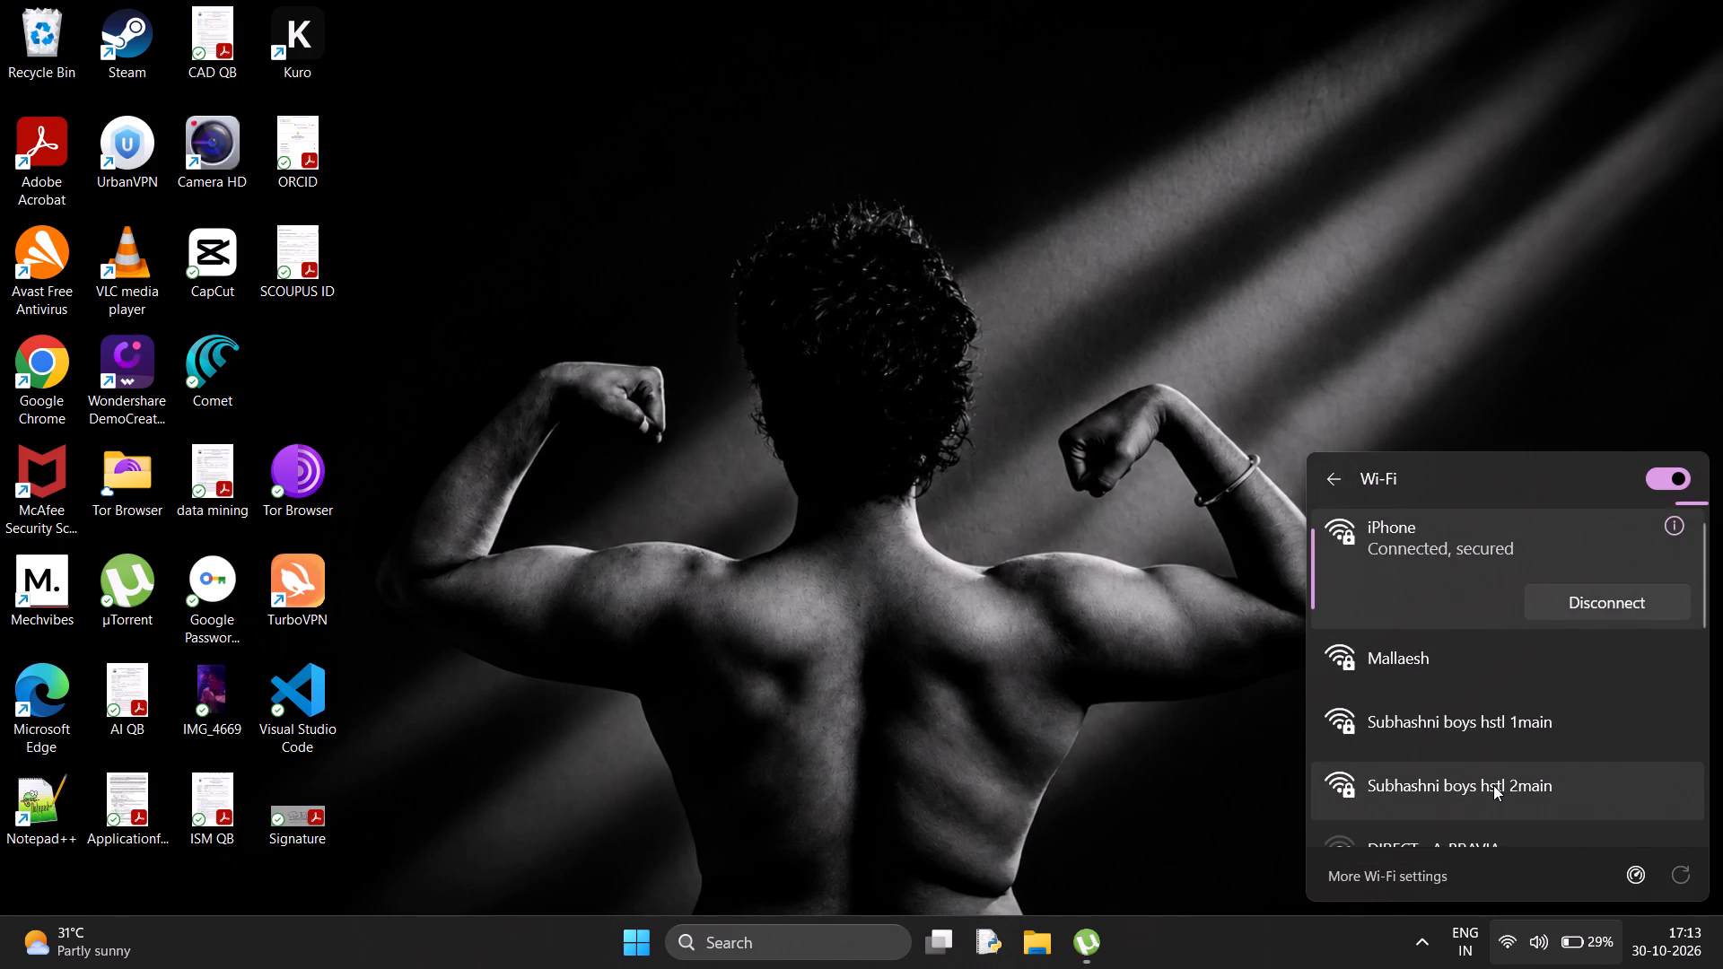
pyautogui.scroll(-6, 1493, 785)
pyautogui.moveTo(970, 419); pyautogui.dragTo(1097, 967)
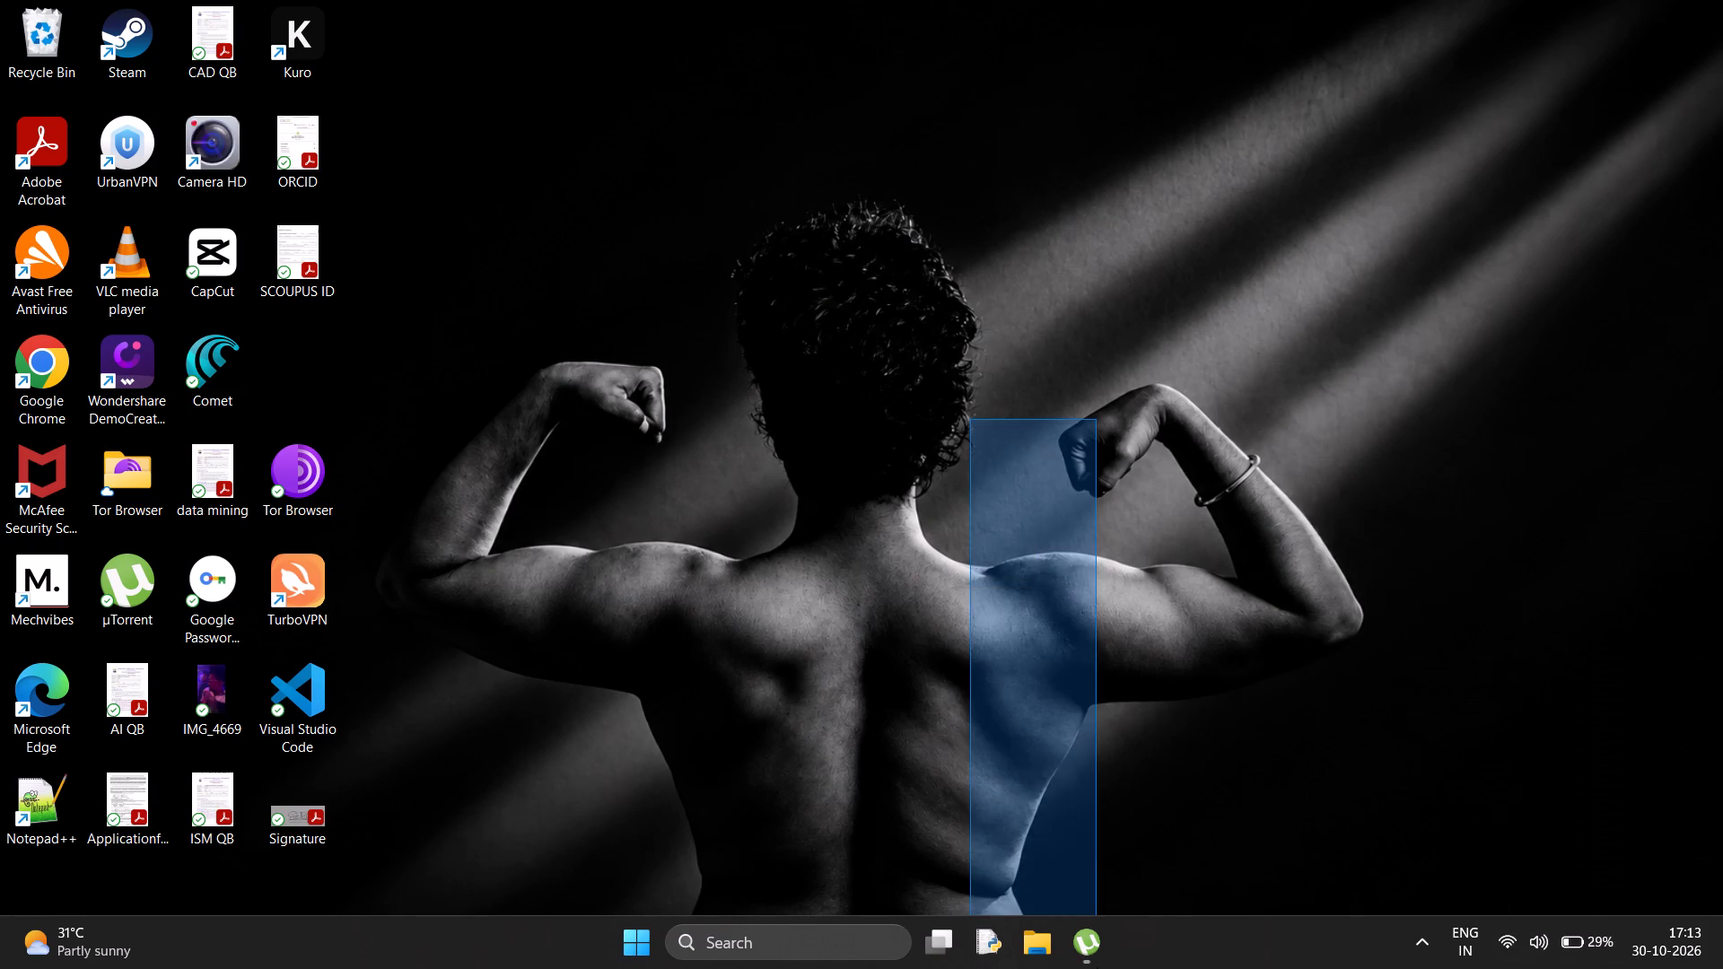
# Exit the µTorrent instance running in the background and confirm the exit.
pyautogui.click(1405, 934)
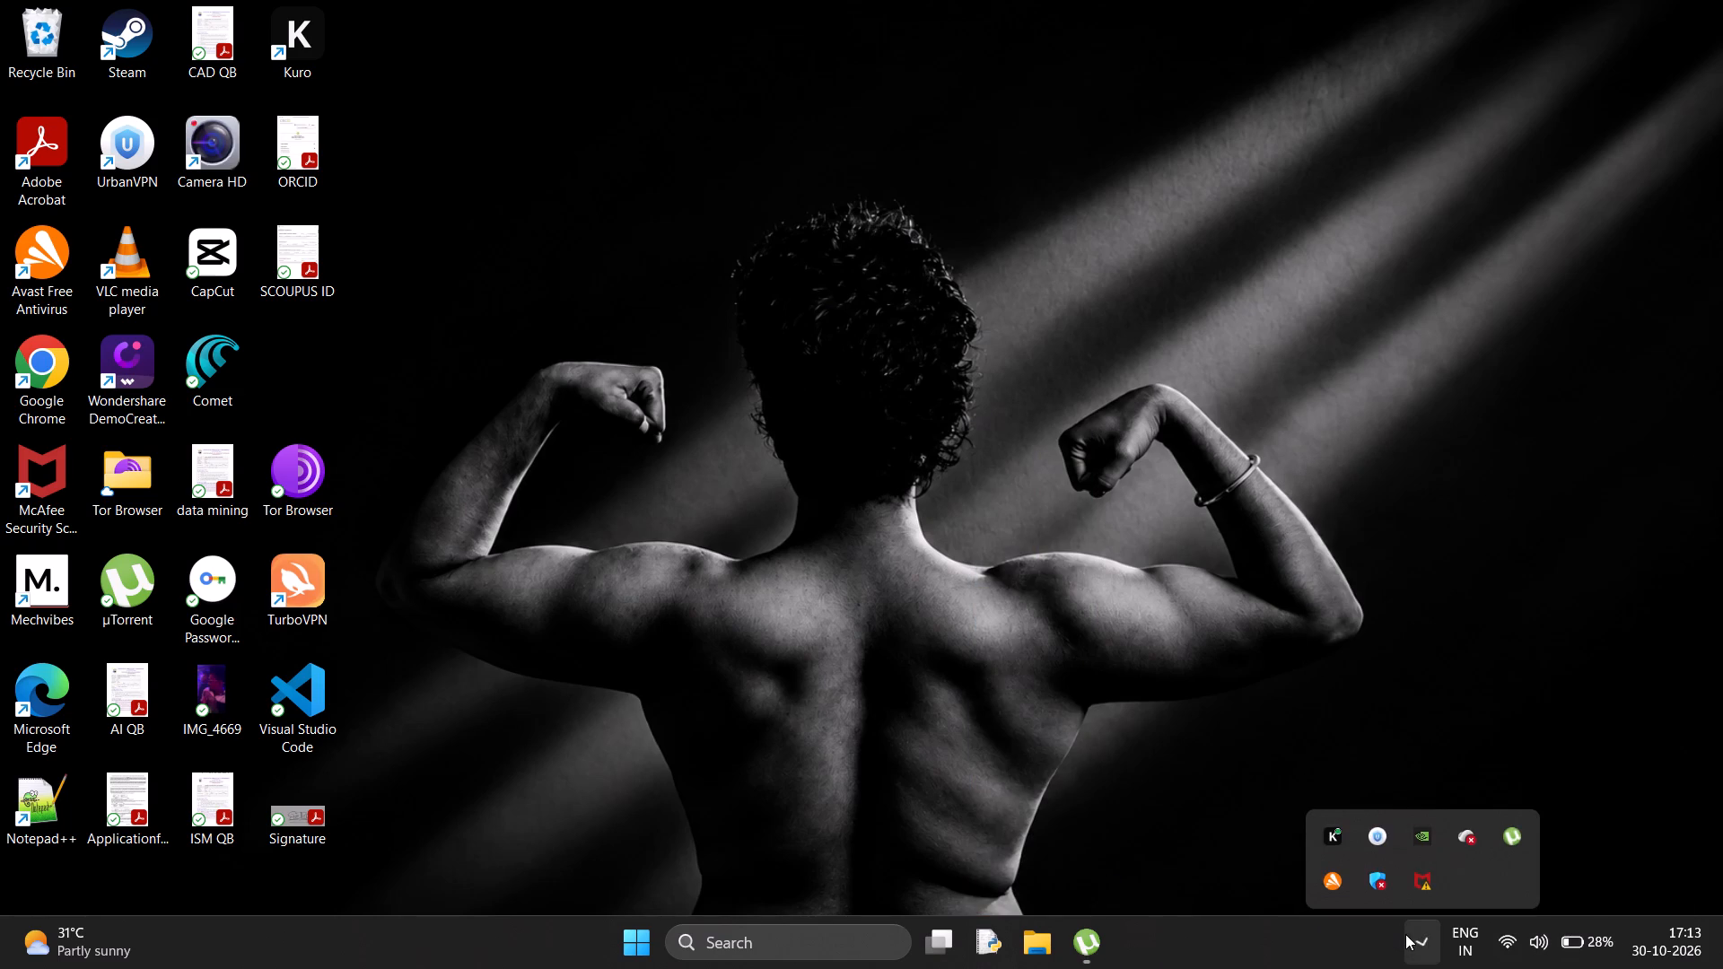
pyautogui.click(1514, 832)
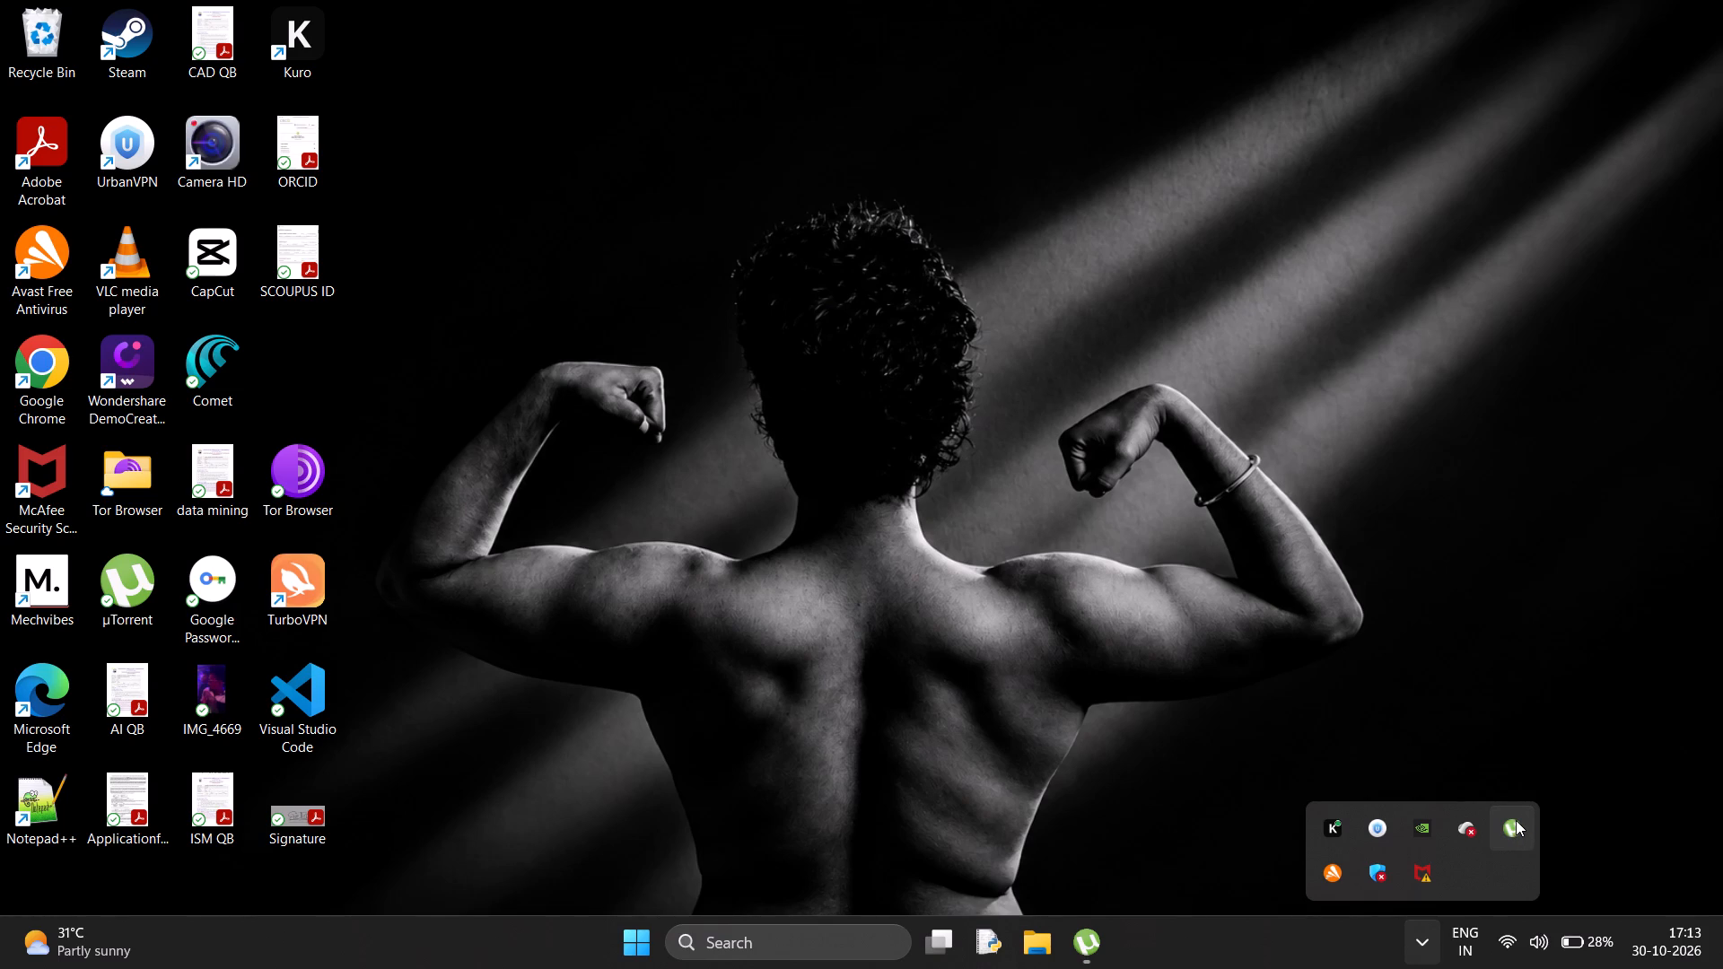
pyautogui.click(1516, 820)
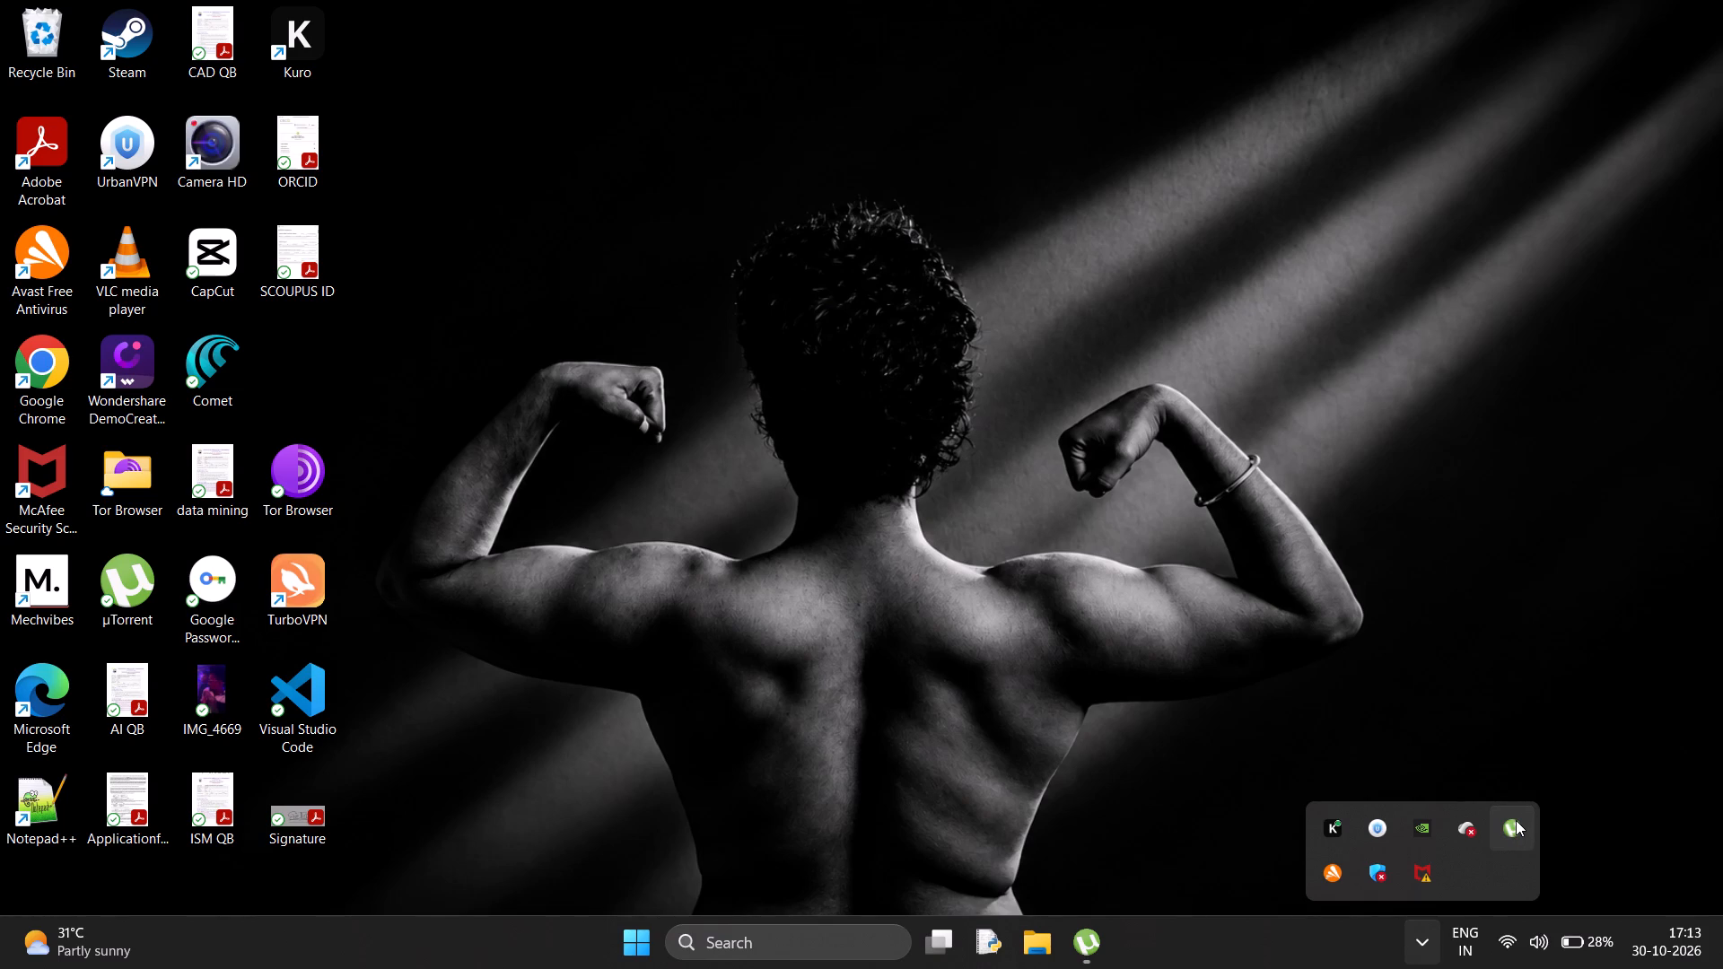
pyautogui.rightClick(1516, 820)
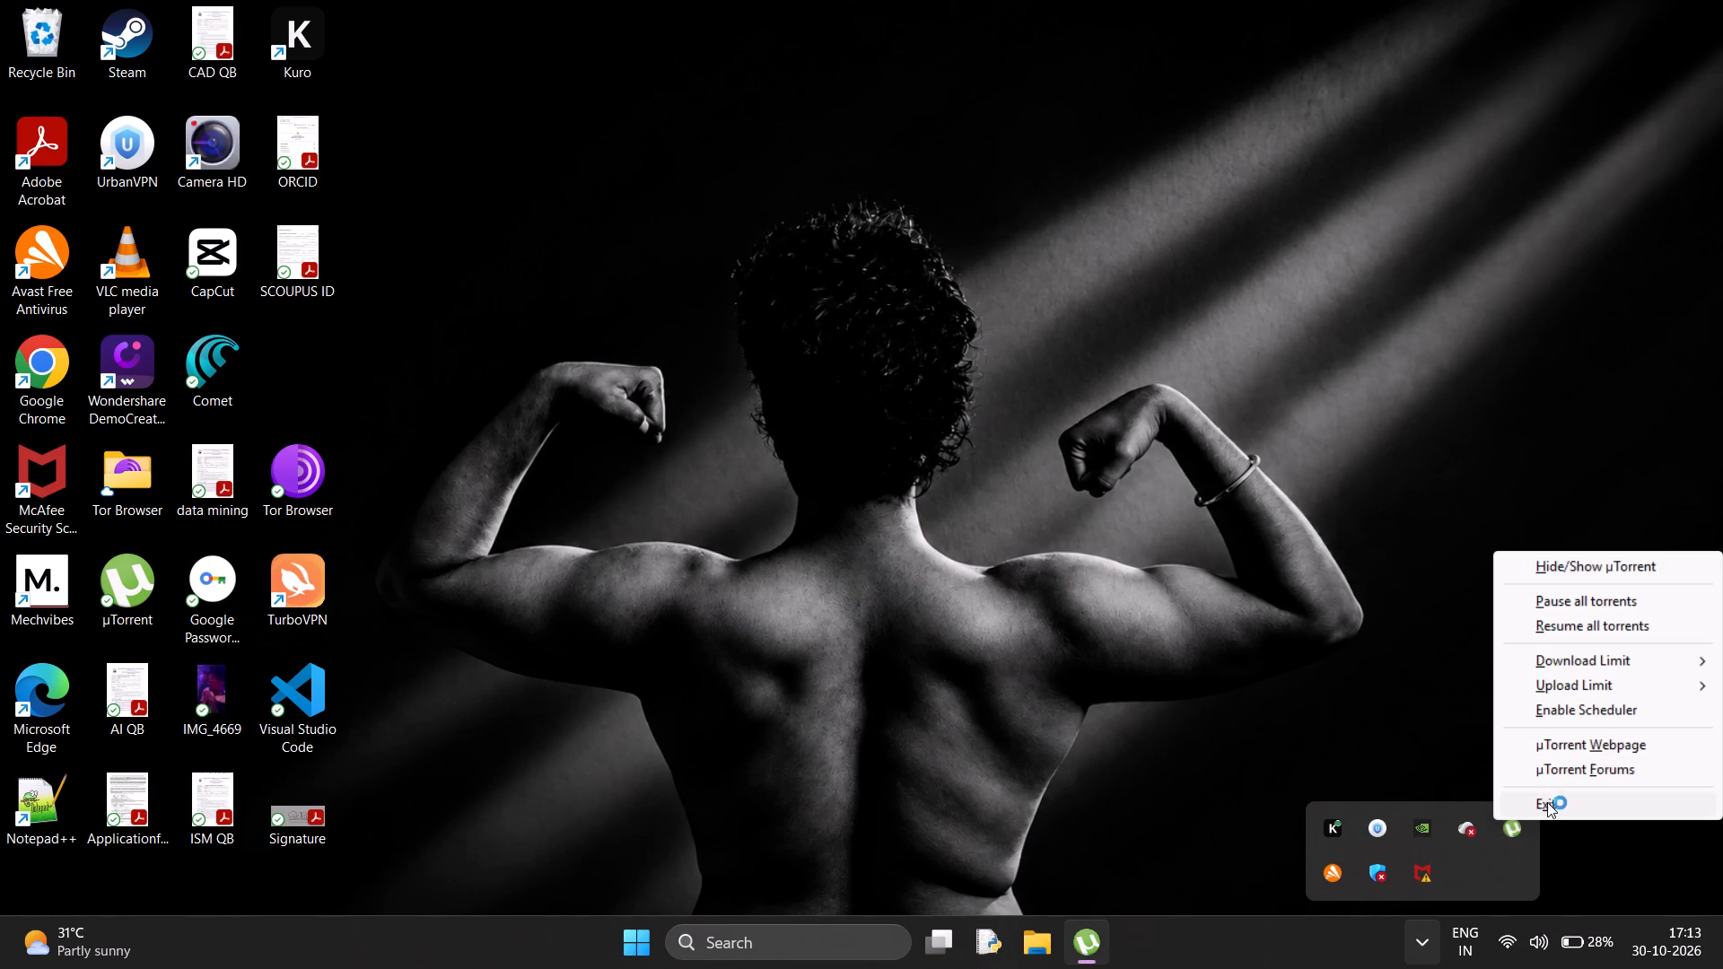
pyautogui.click(1547, 809)
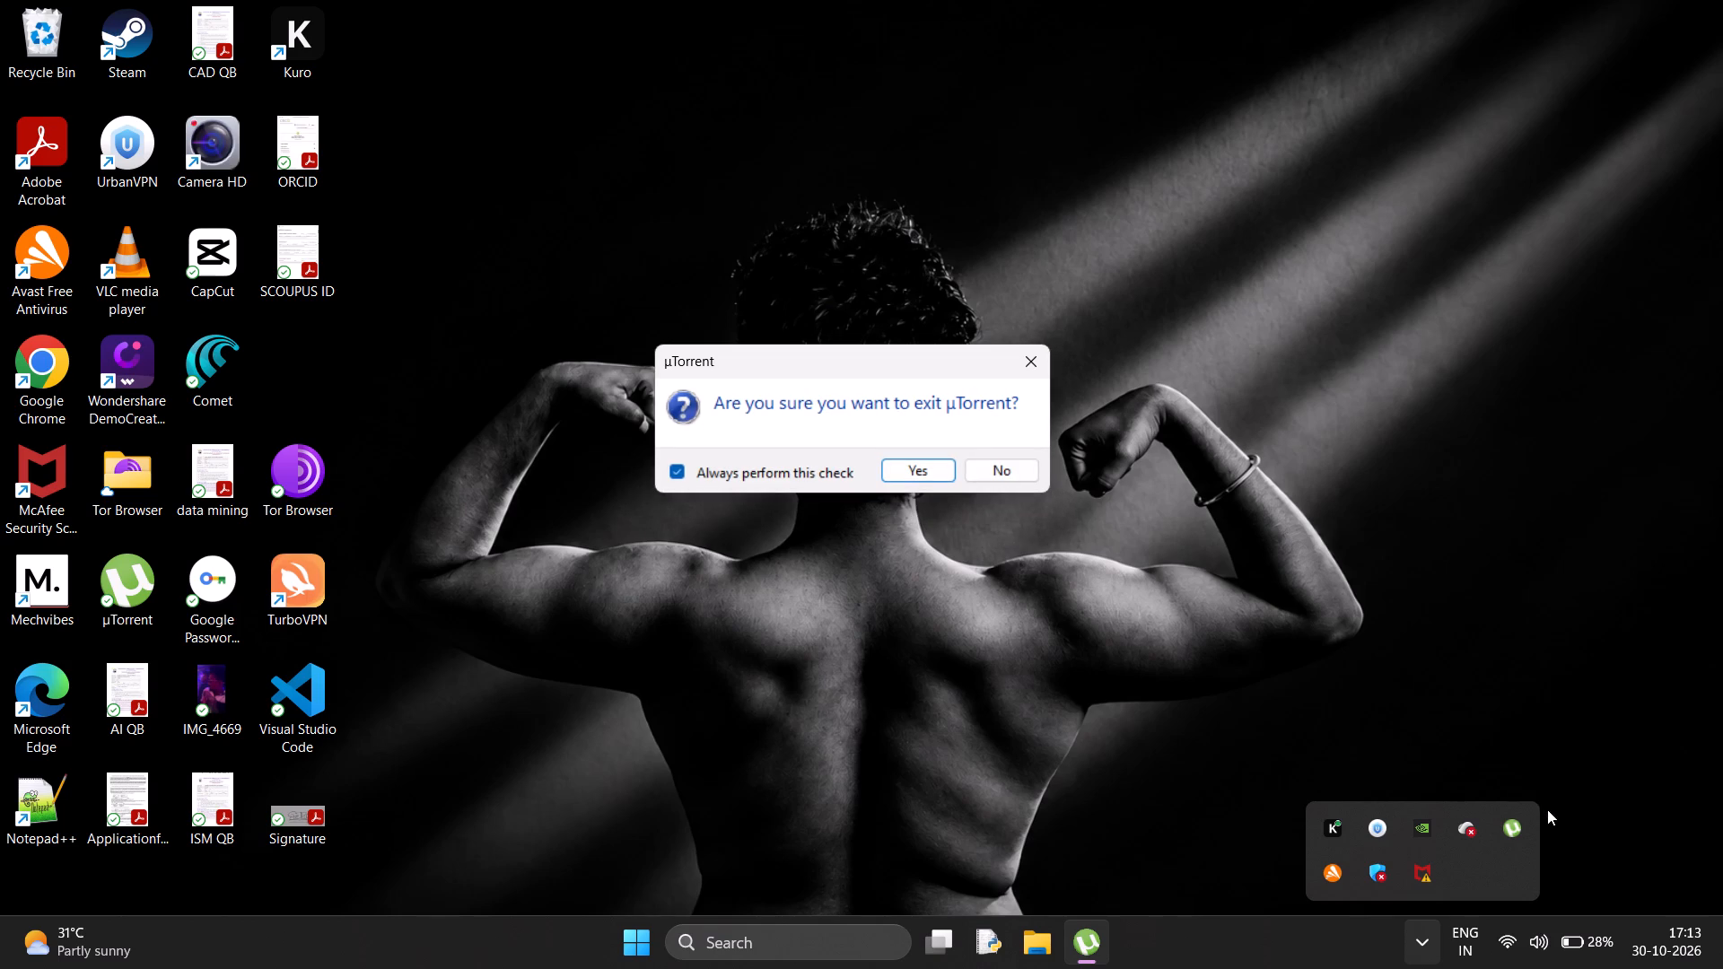
pyautogui.click(914, 461)
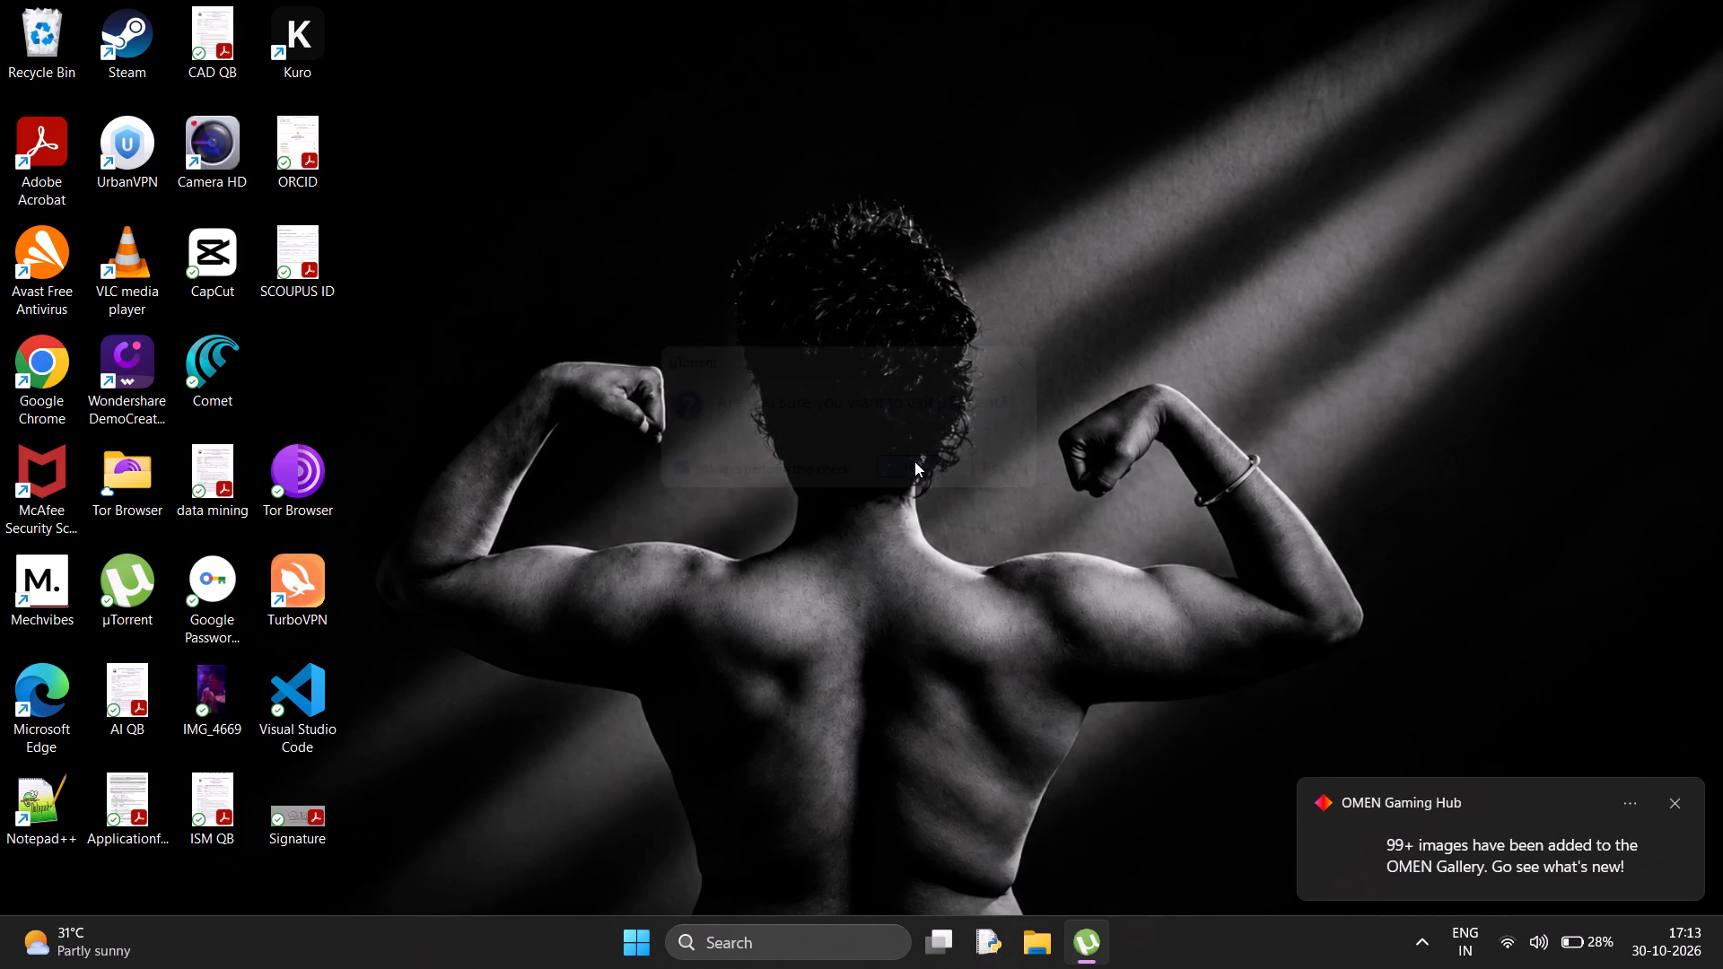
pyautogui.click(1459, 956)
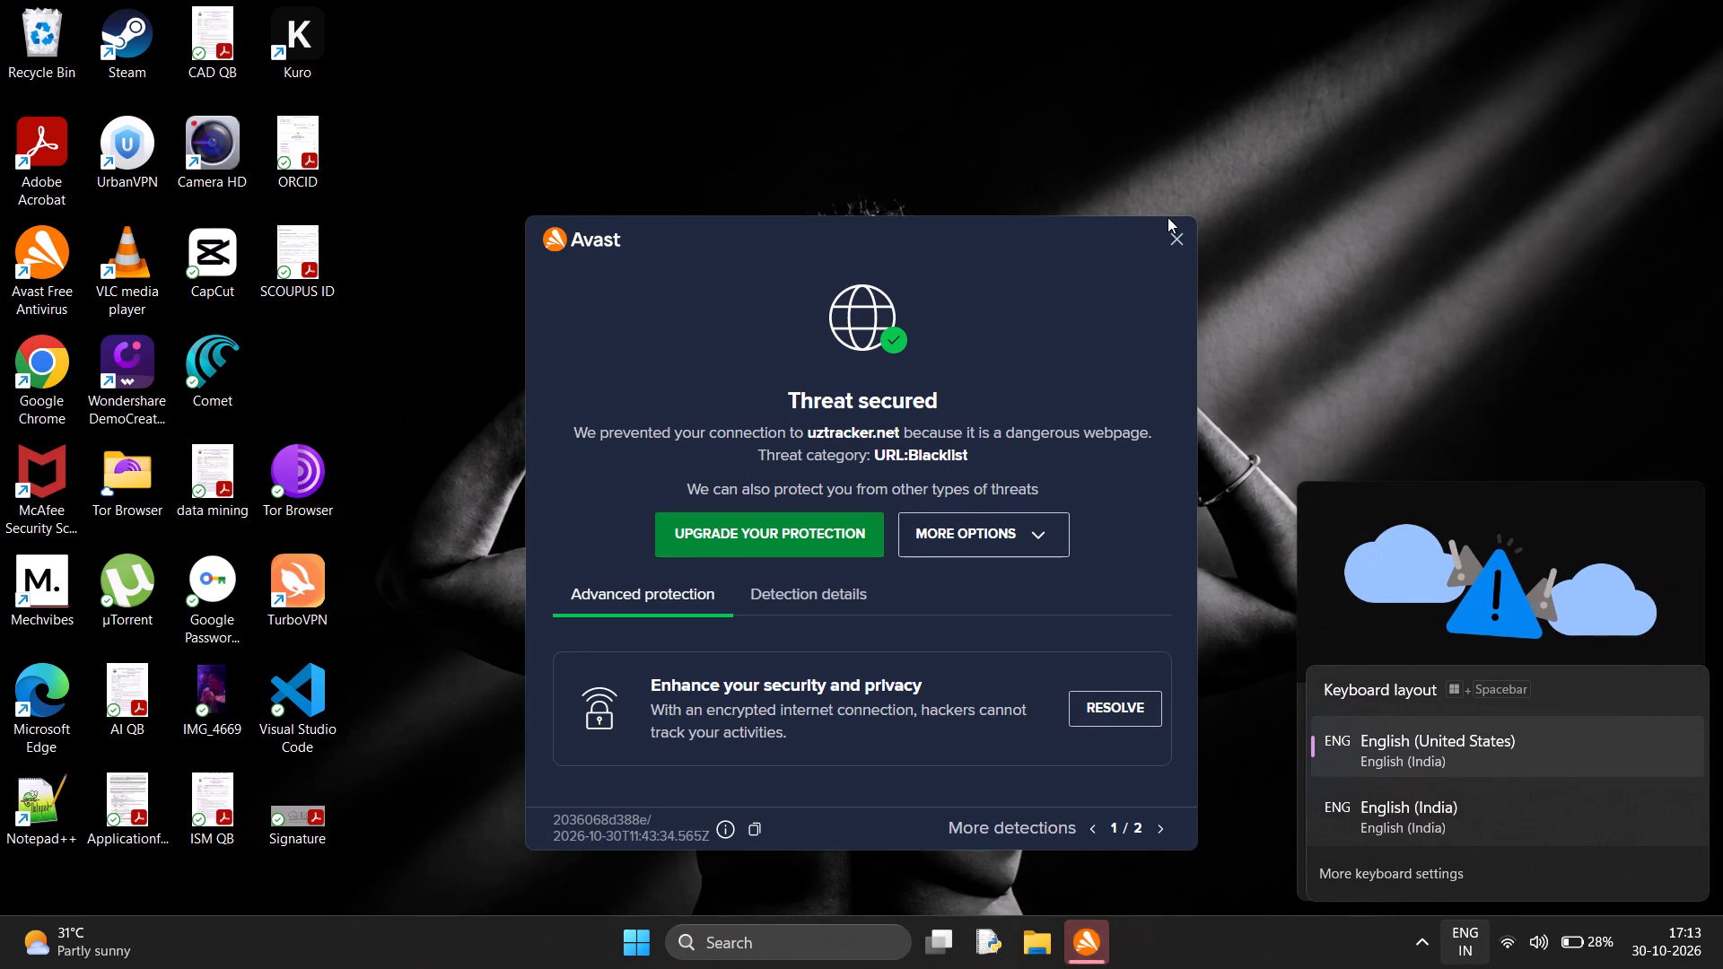
# Dismiss the Avast "Threat secured" pop-up to return to the clear desktop.
pyautogui.click(1174, 234)
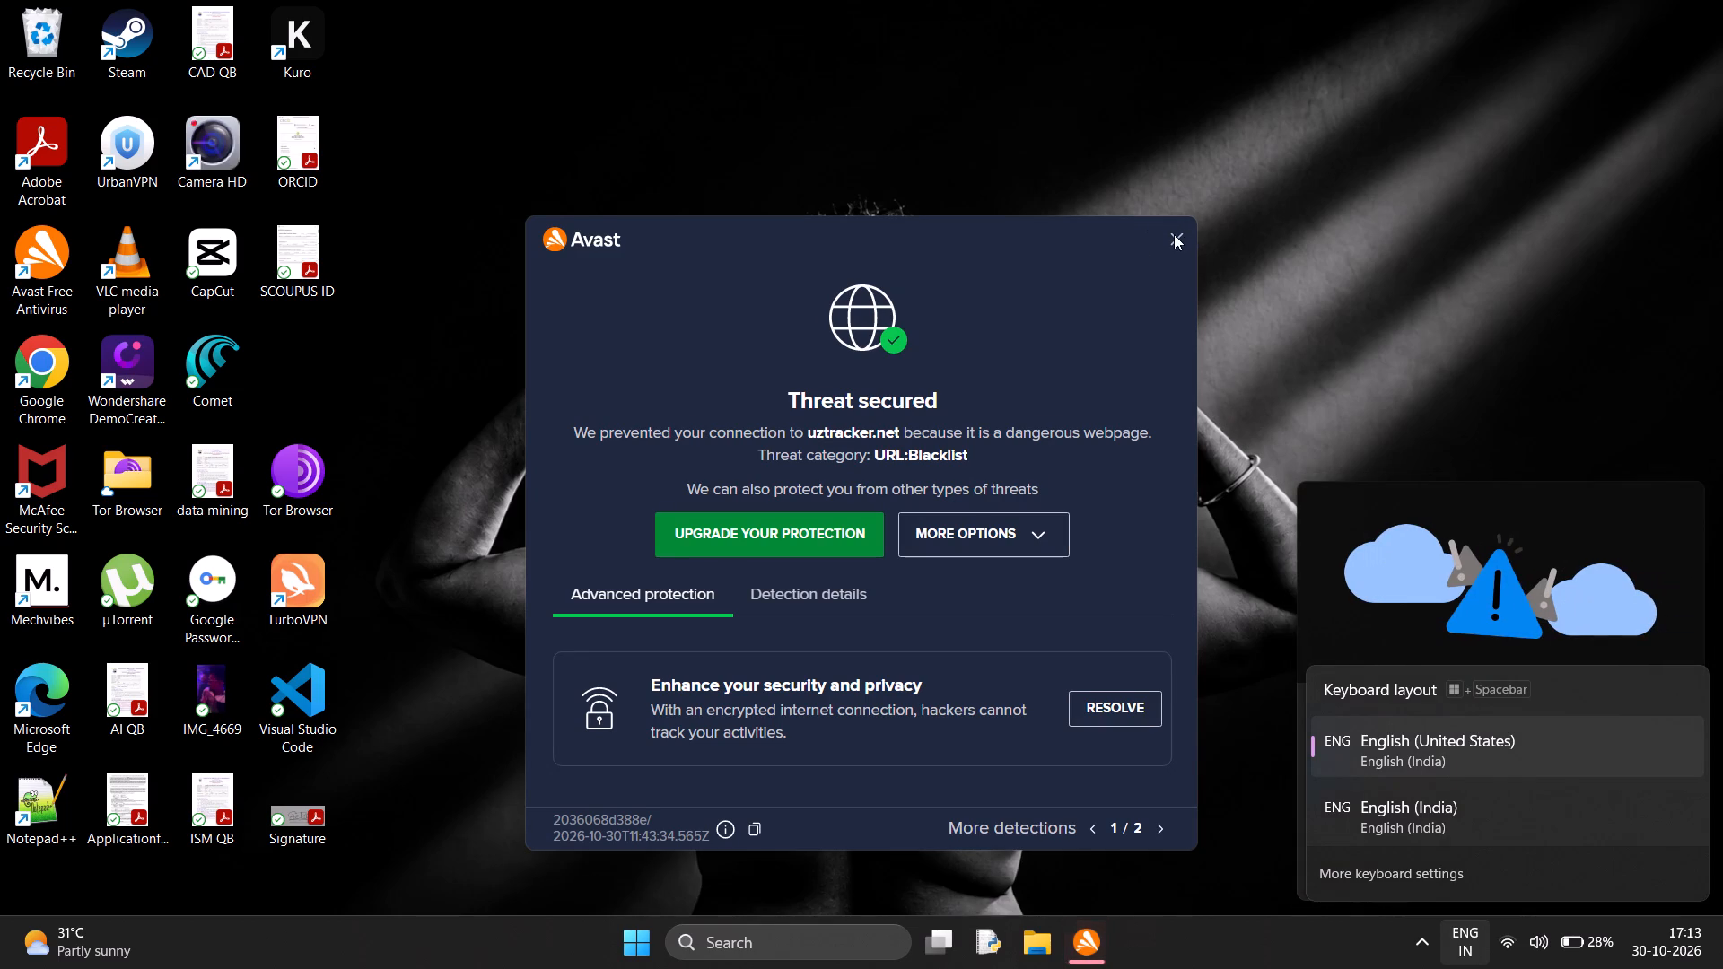
pyautogui.click(1174, 239)
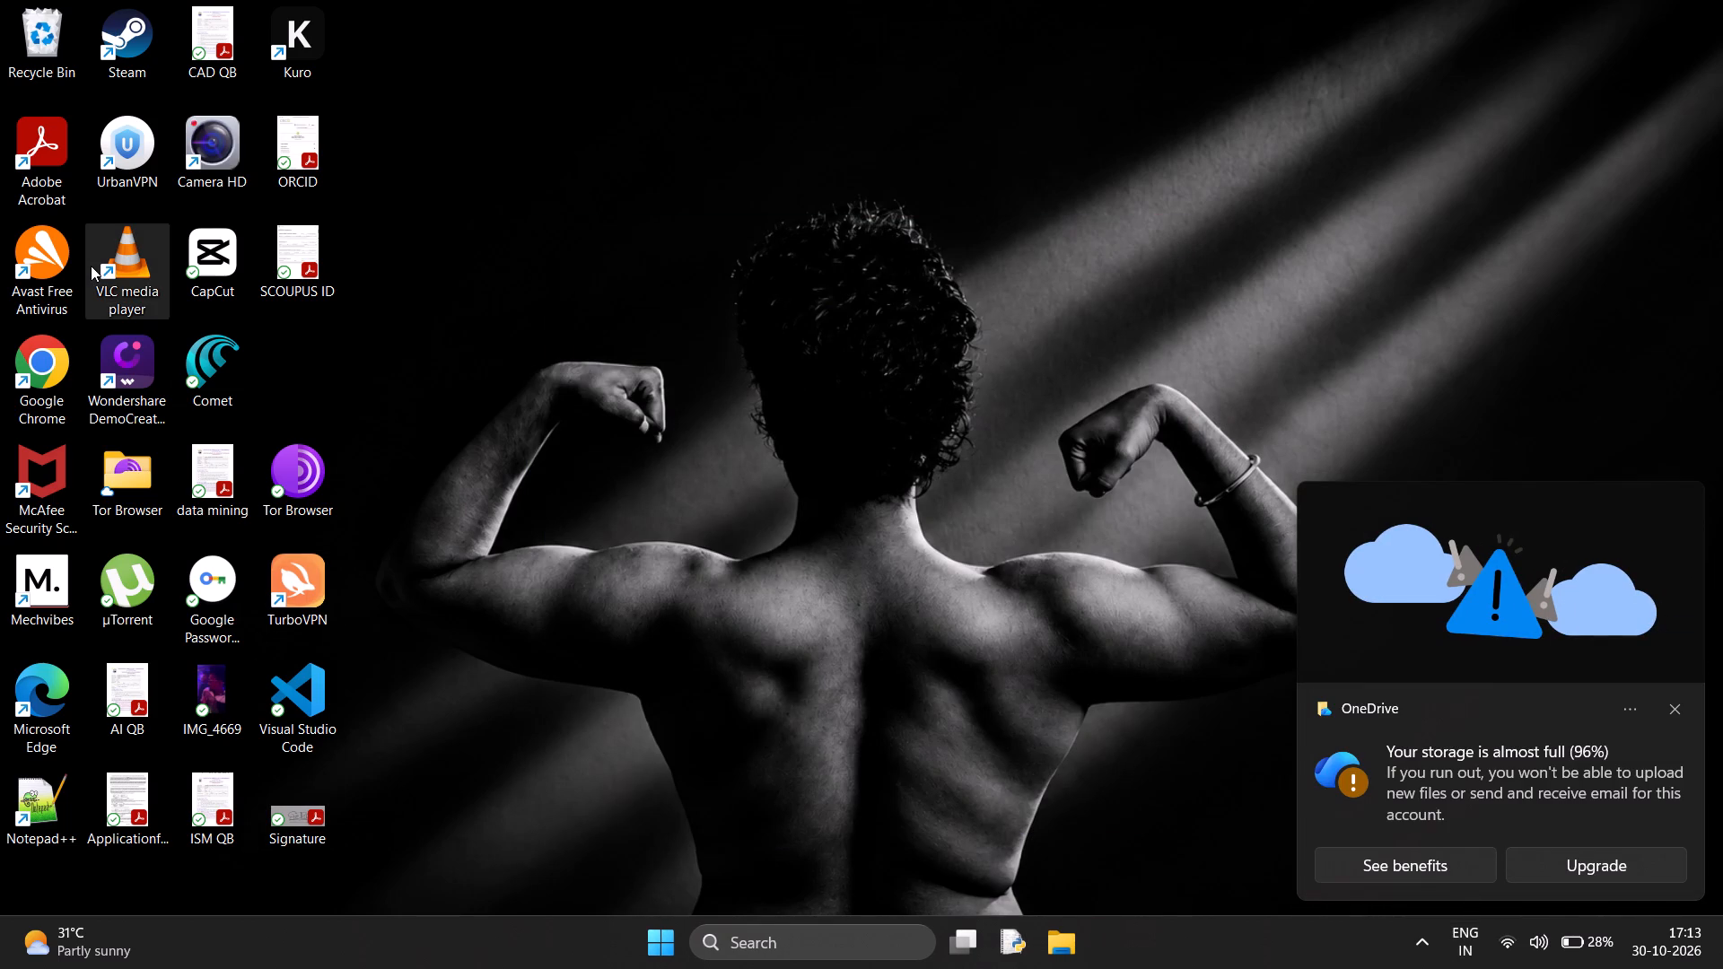
# Open Google Chrome from the desktop and maximize its new tab window.
pyautogui.doubleClick(61, 371)
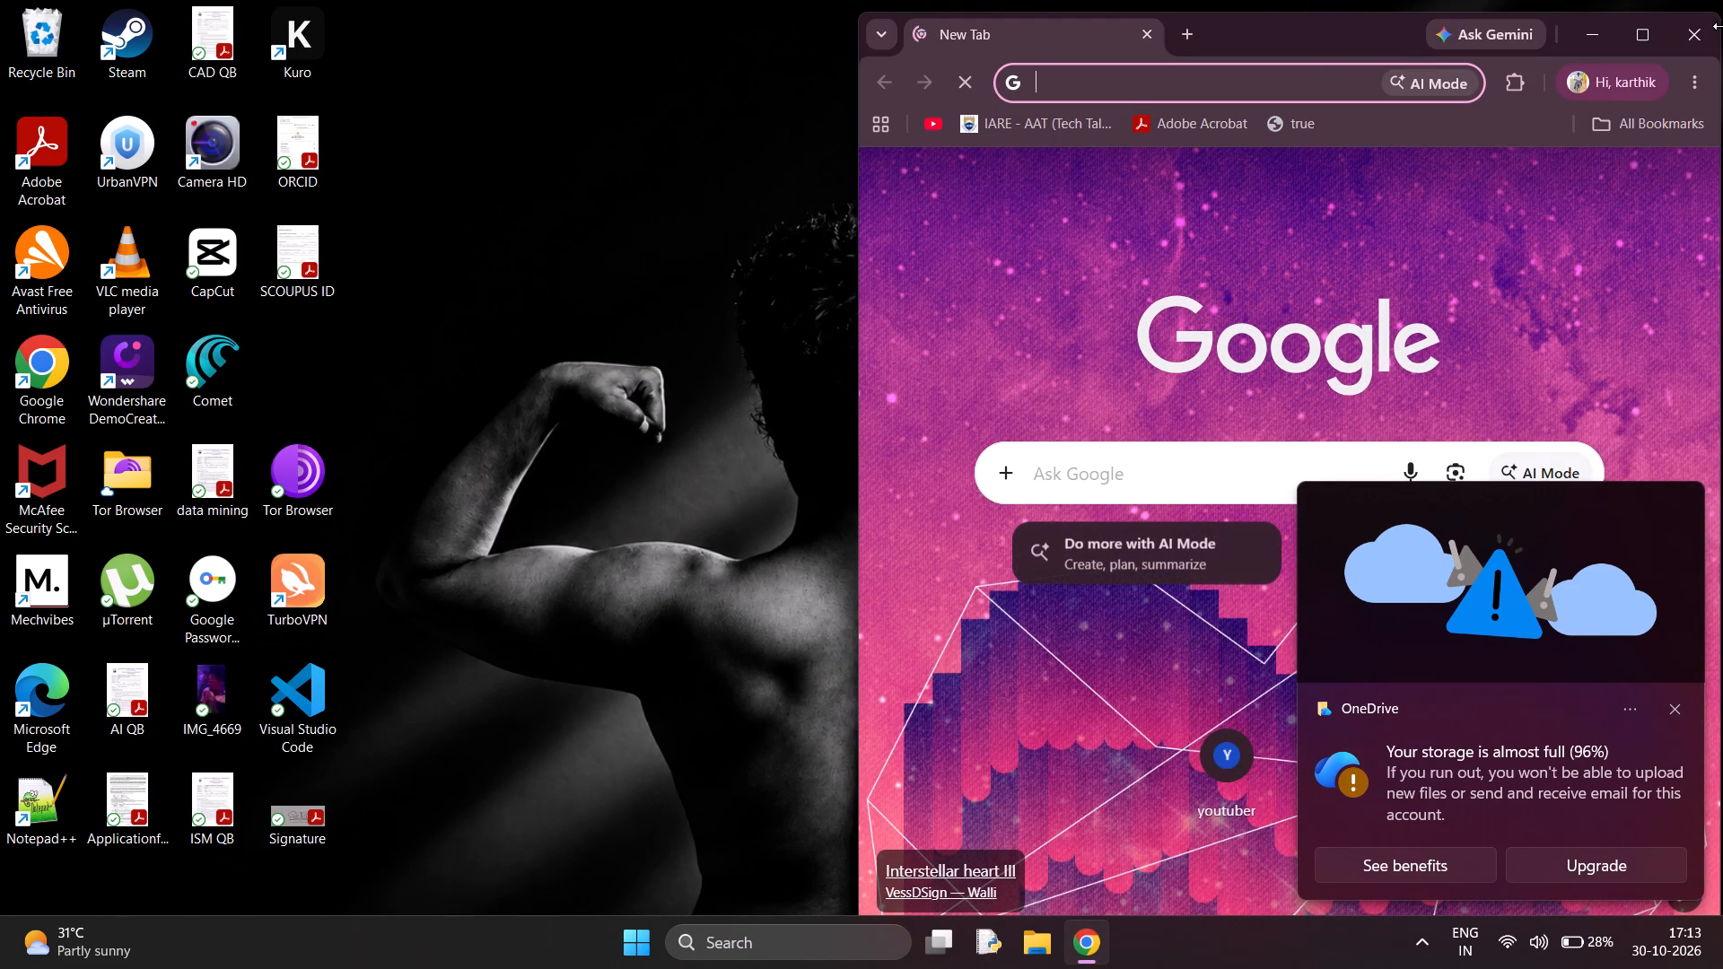
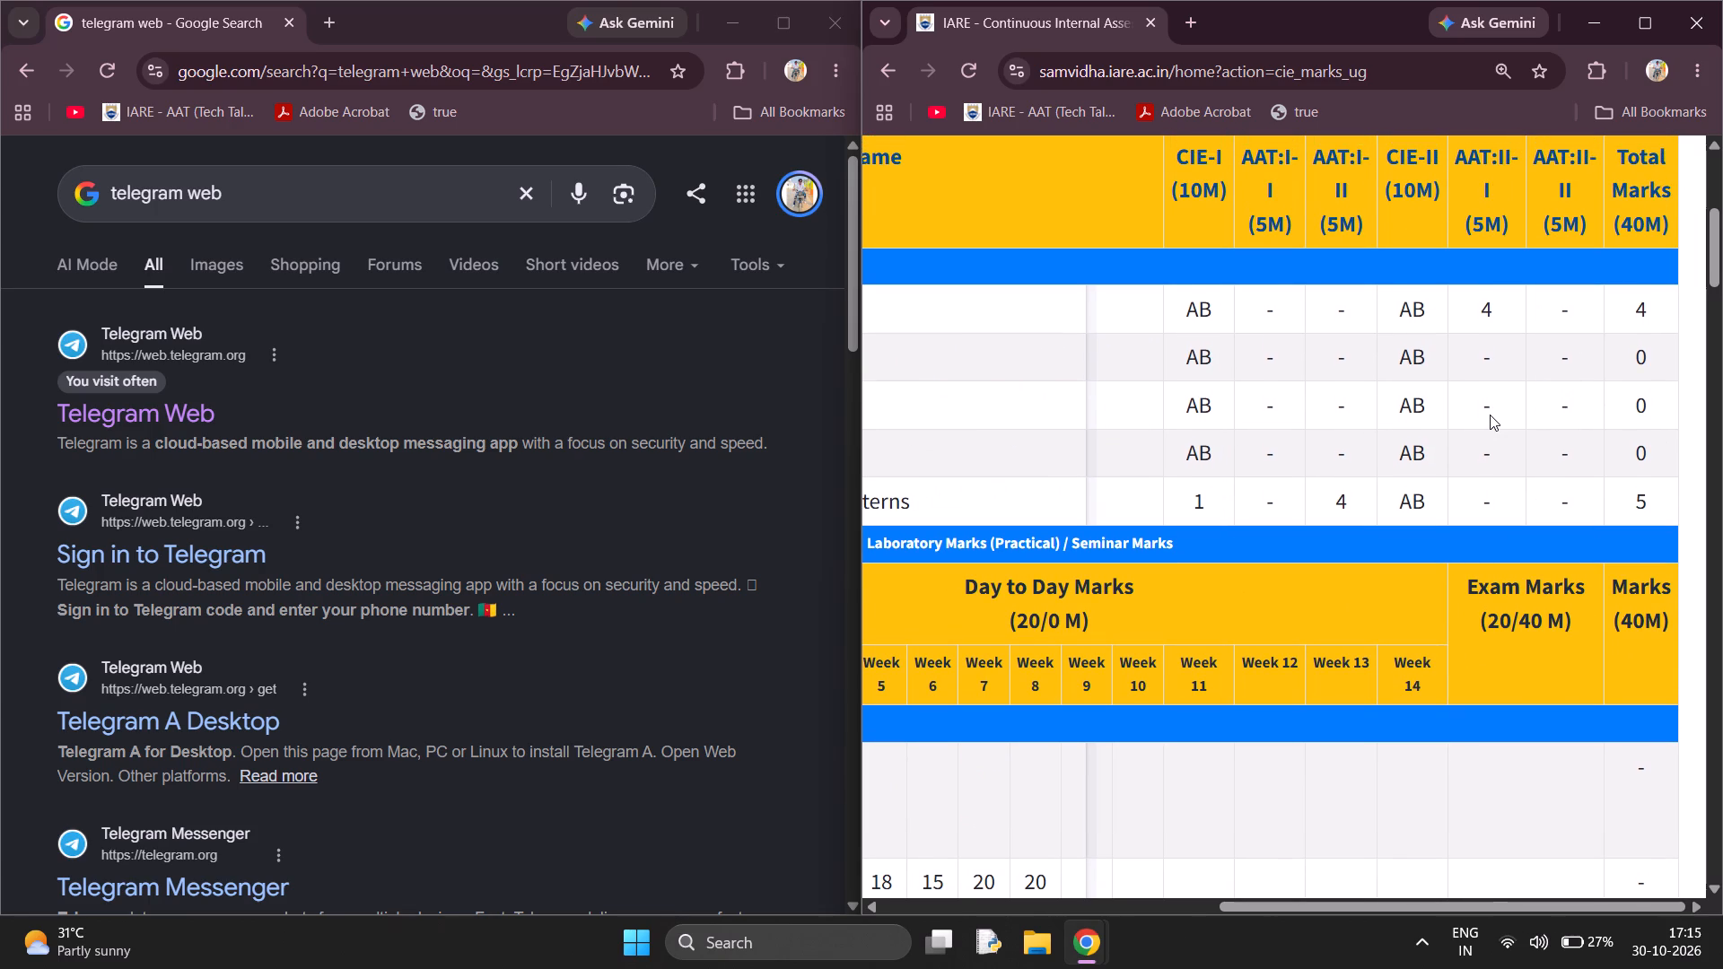
# Review the Continuous Internal Assessment marks page in the IARE portal, examining the theory and laboratory marks across the semesters.
pyautogui.hscroll(-2, 1490, 415)
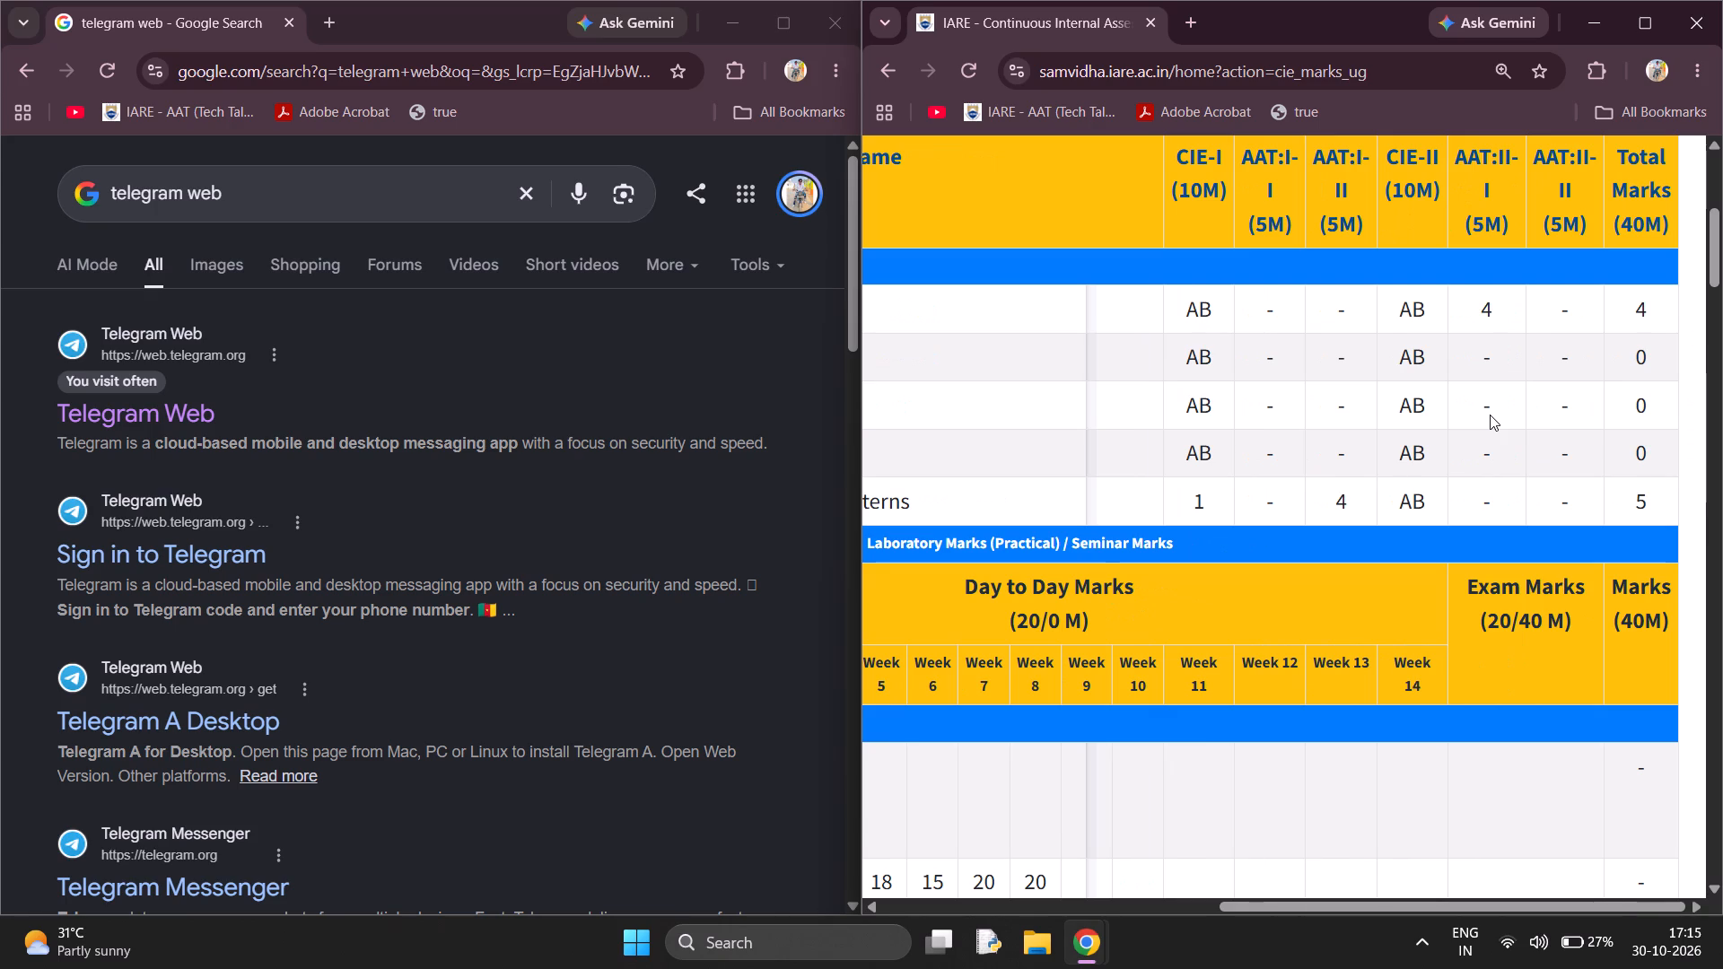
pyautogui.scroll(-1, 1490, 415)
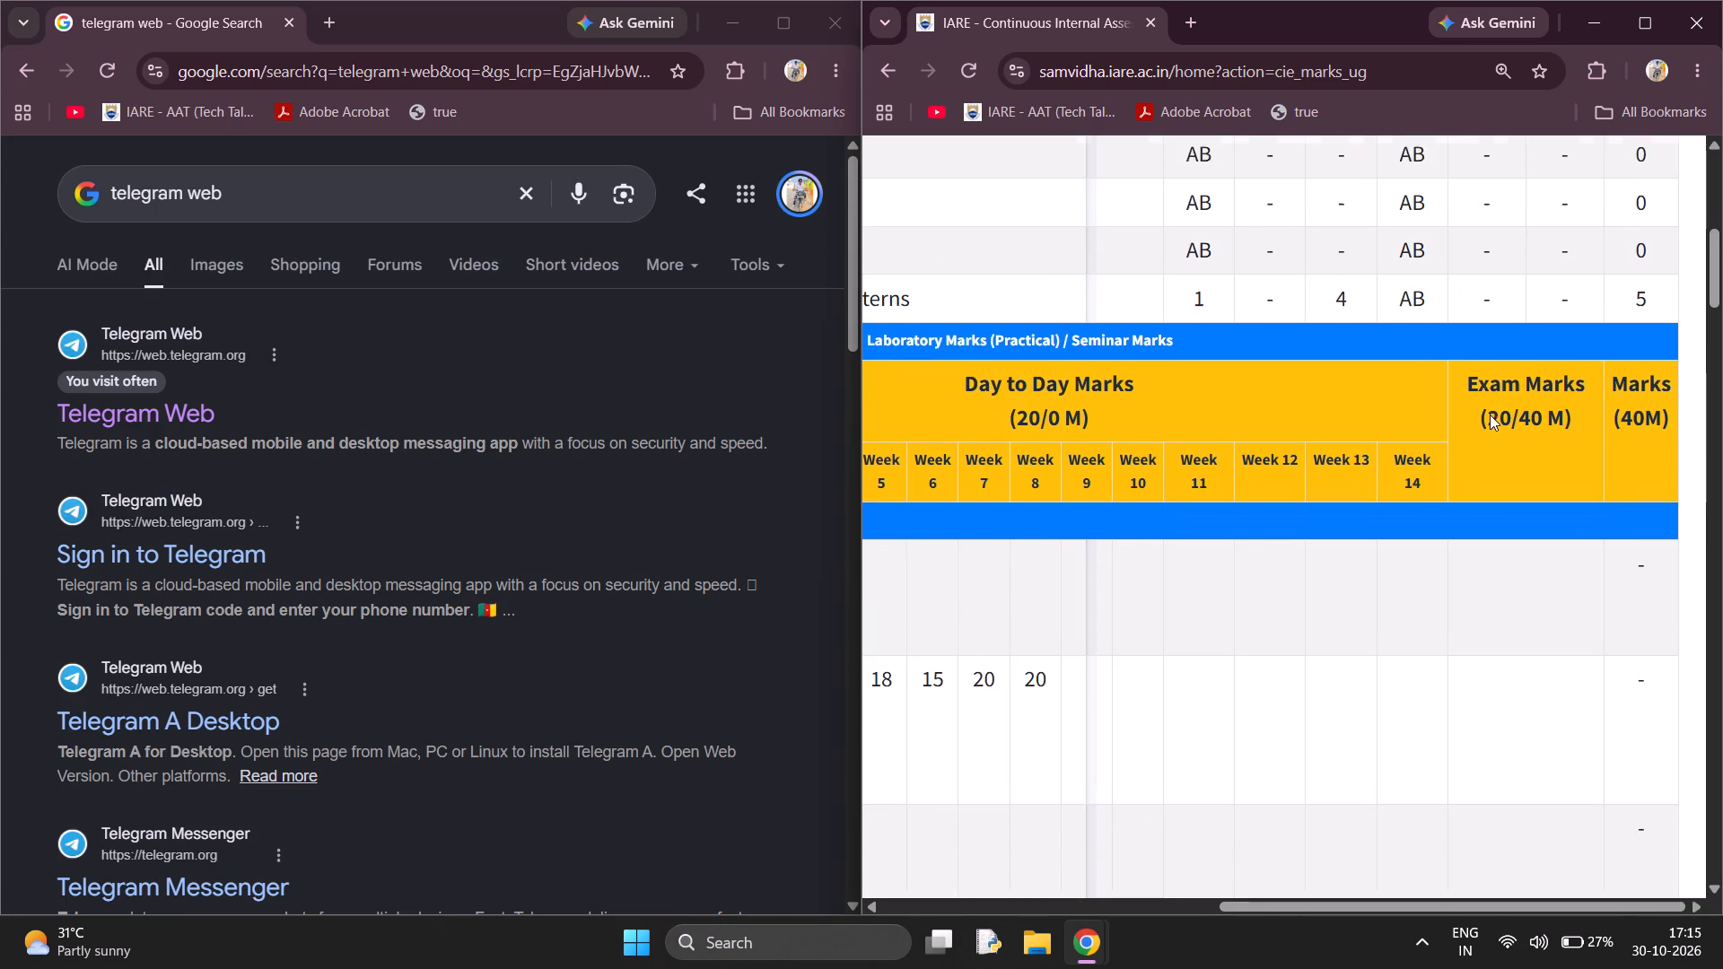
pyautogui.scroll(-1, 1490, 415)
pyautogui.scroll(3, 1490, 415)
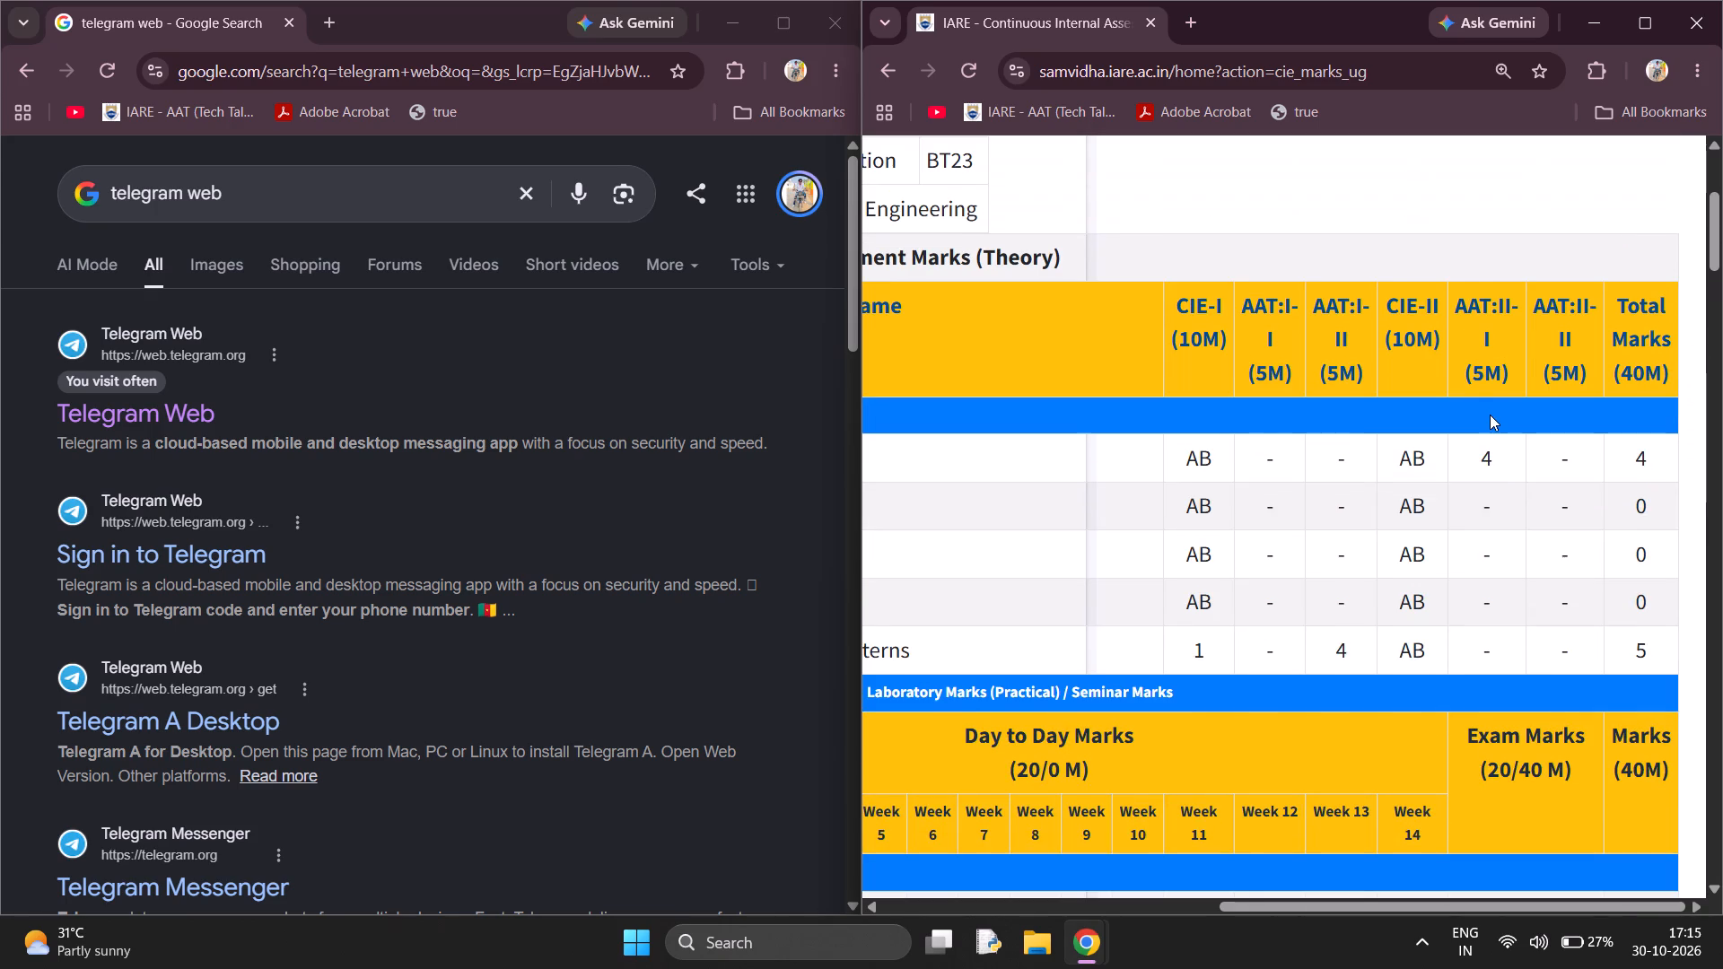
pyautogui.scroll(-2, 1490, 415)
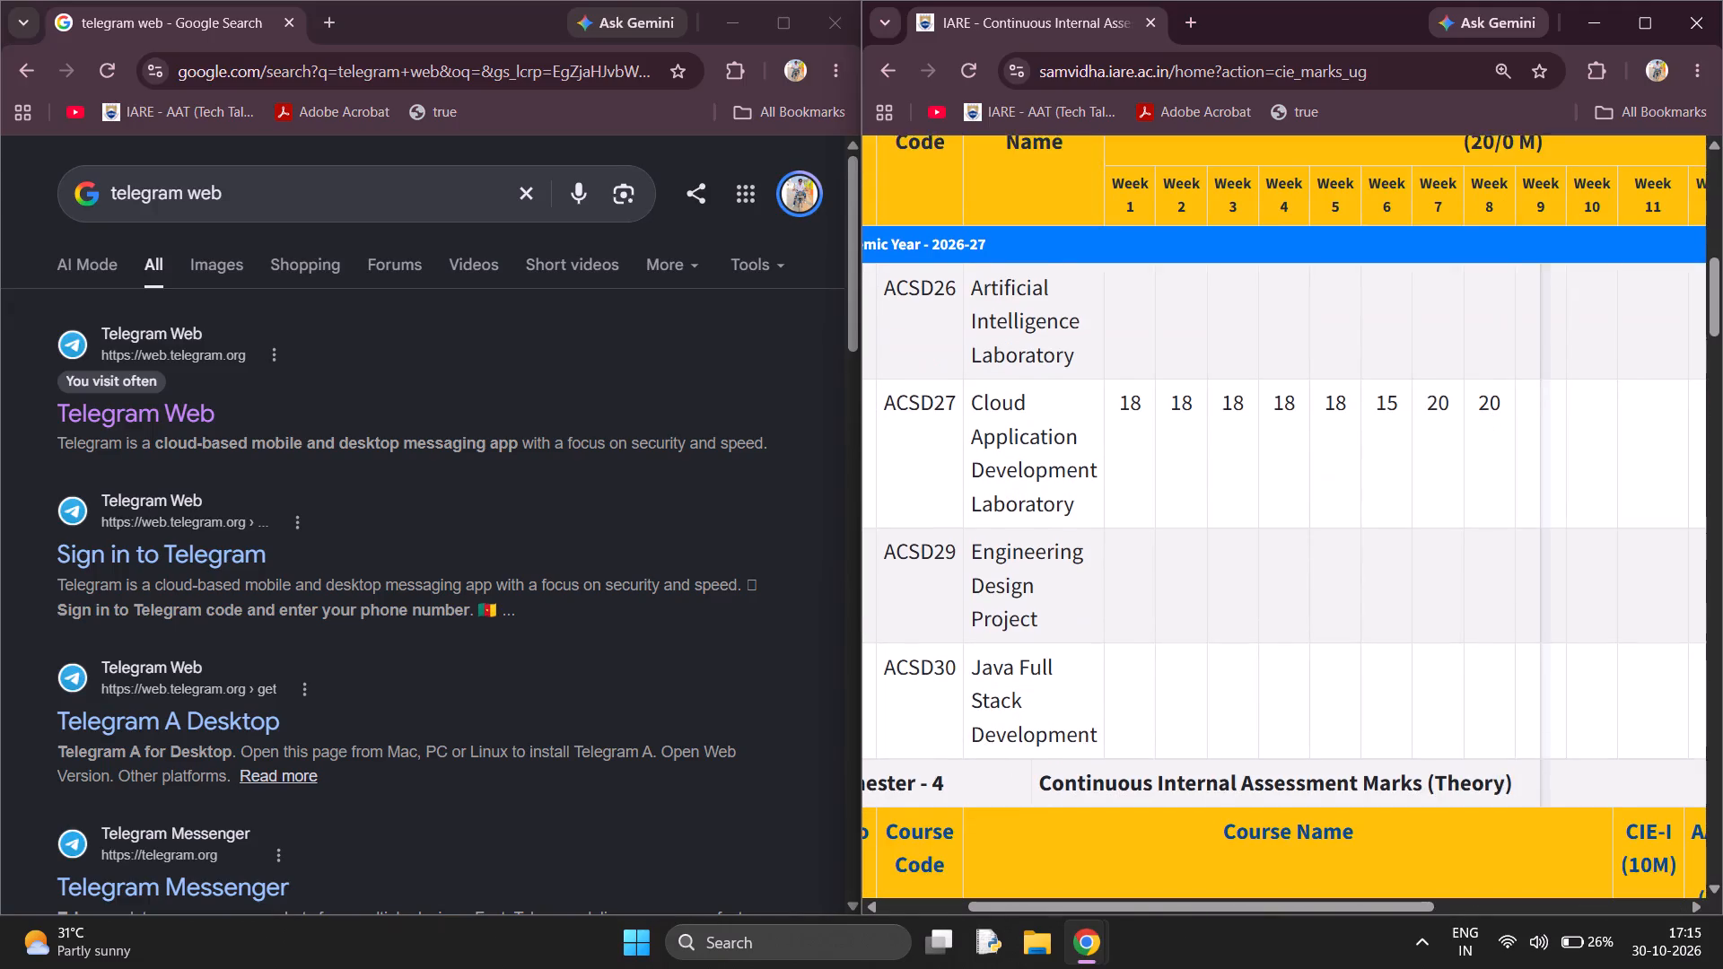
pyautogui.scroll(-10, 1490, 415)
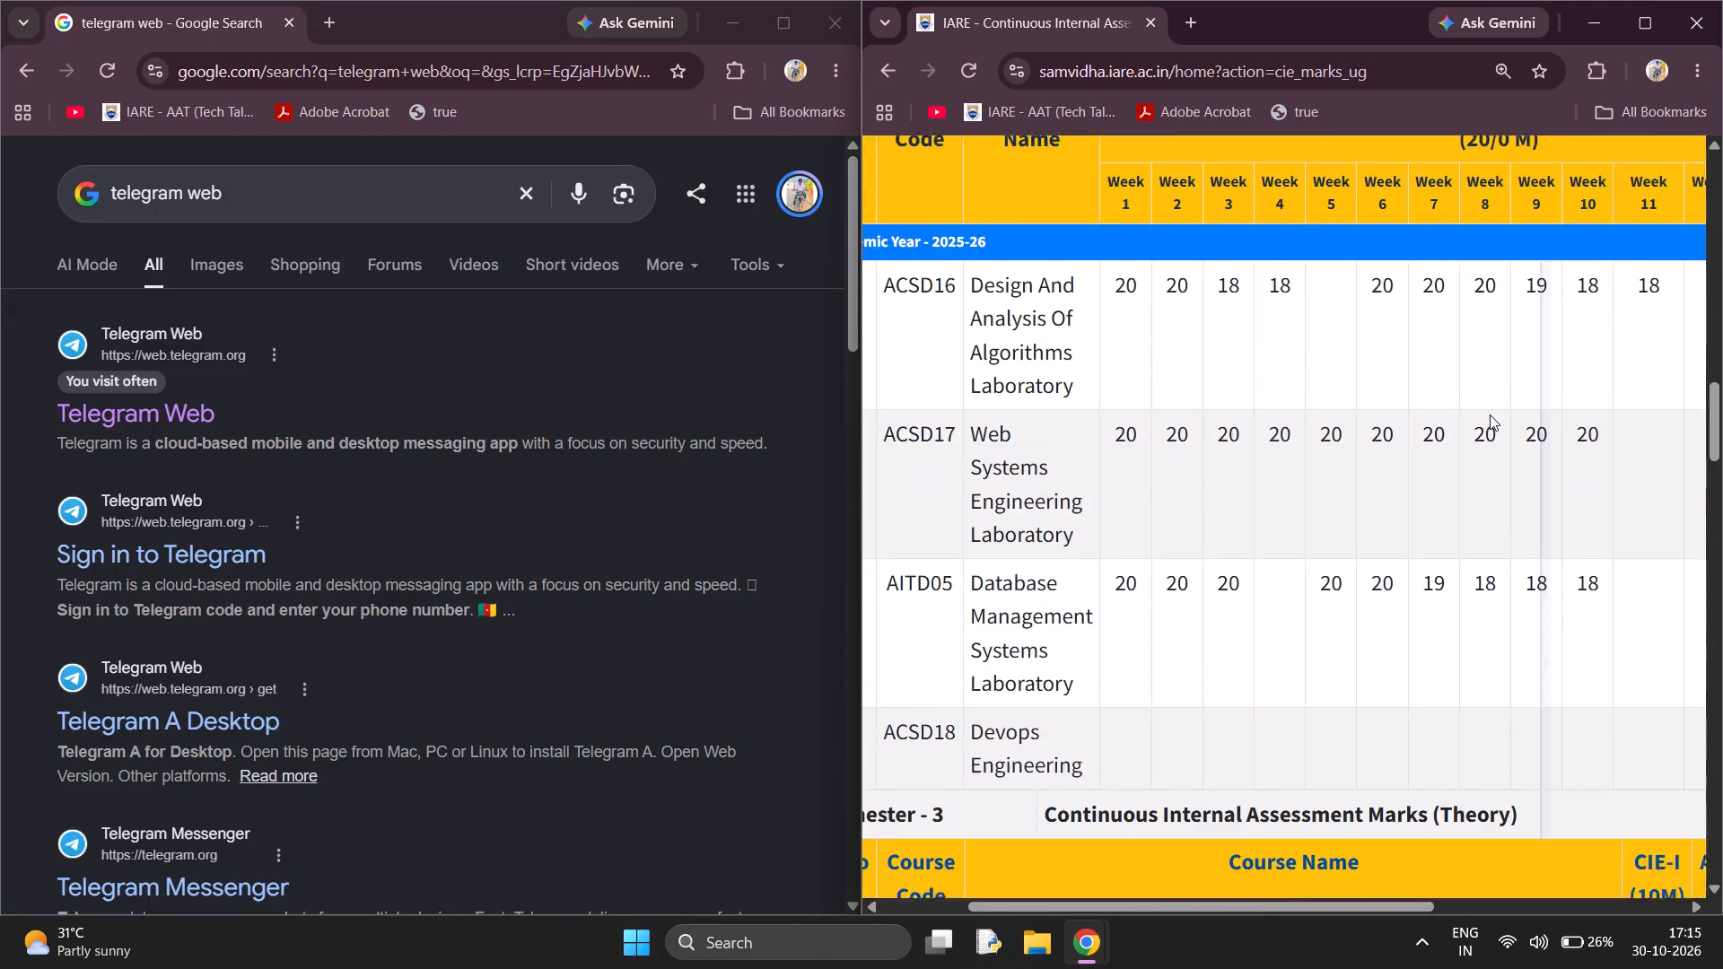
pyautogui.scroll(-3, 1490, 415)
pyautogui.scroll(14, 1490, 415)
pyautogui.scroll(12, 1490, 415)
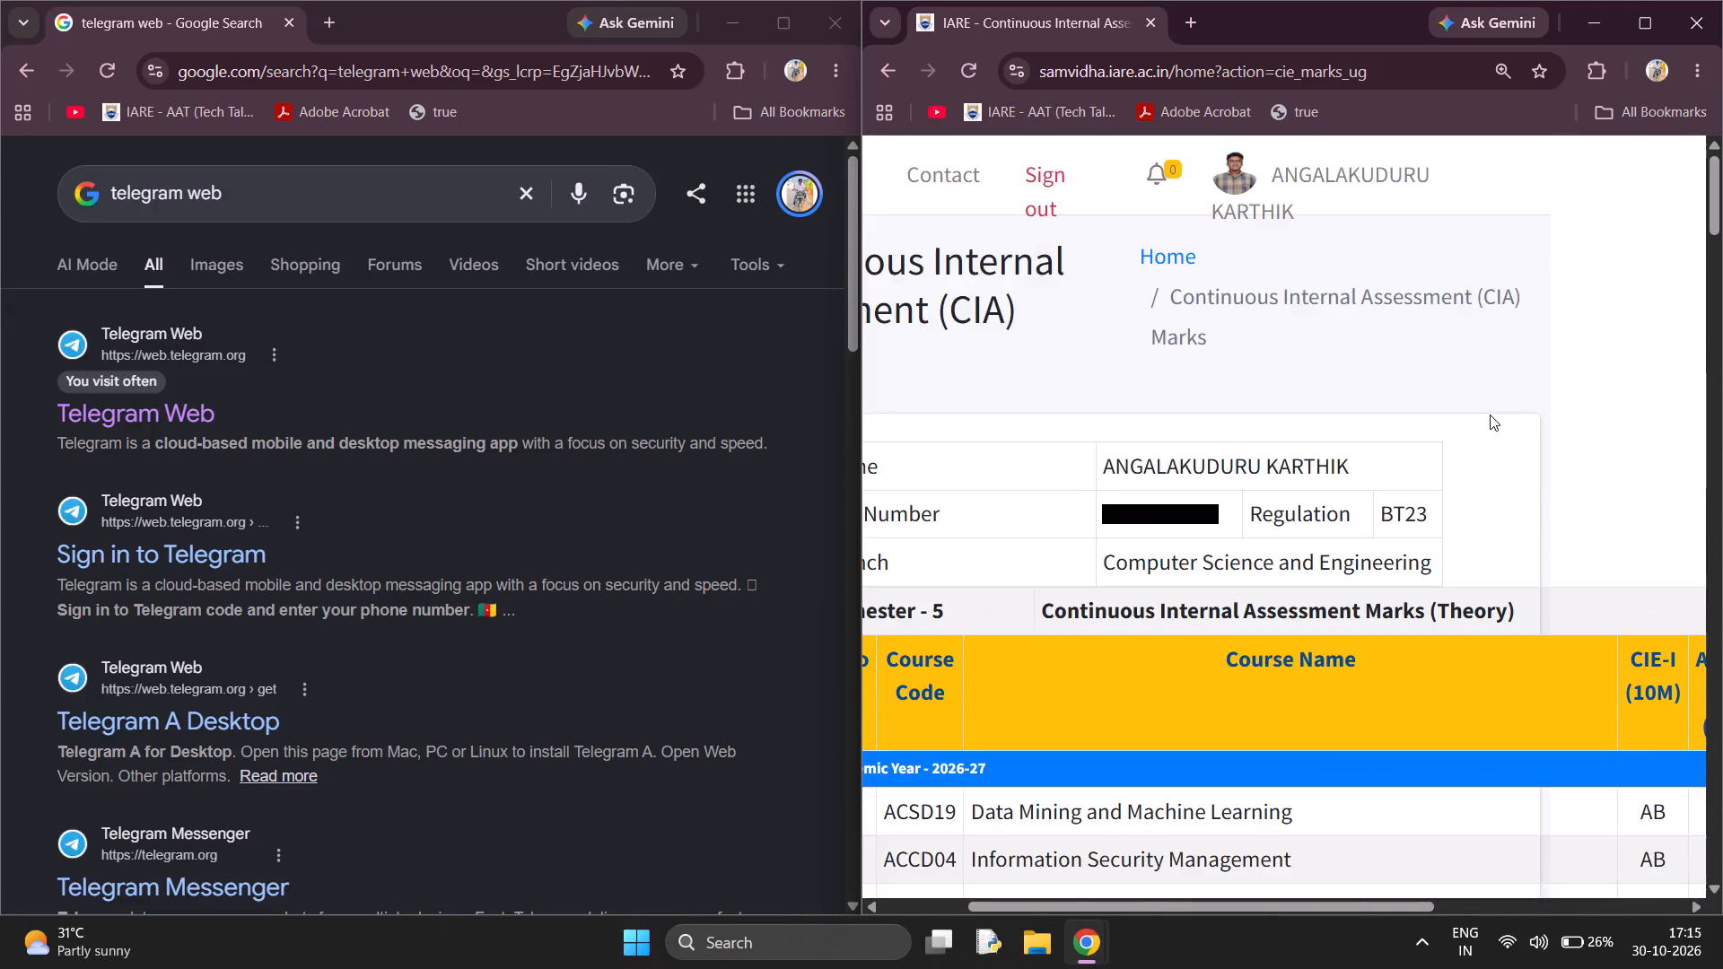
pyautogui.scroll(-3, 1490, 415)
pyautogui.hscroll(-6, 1490, 415)
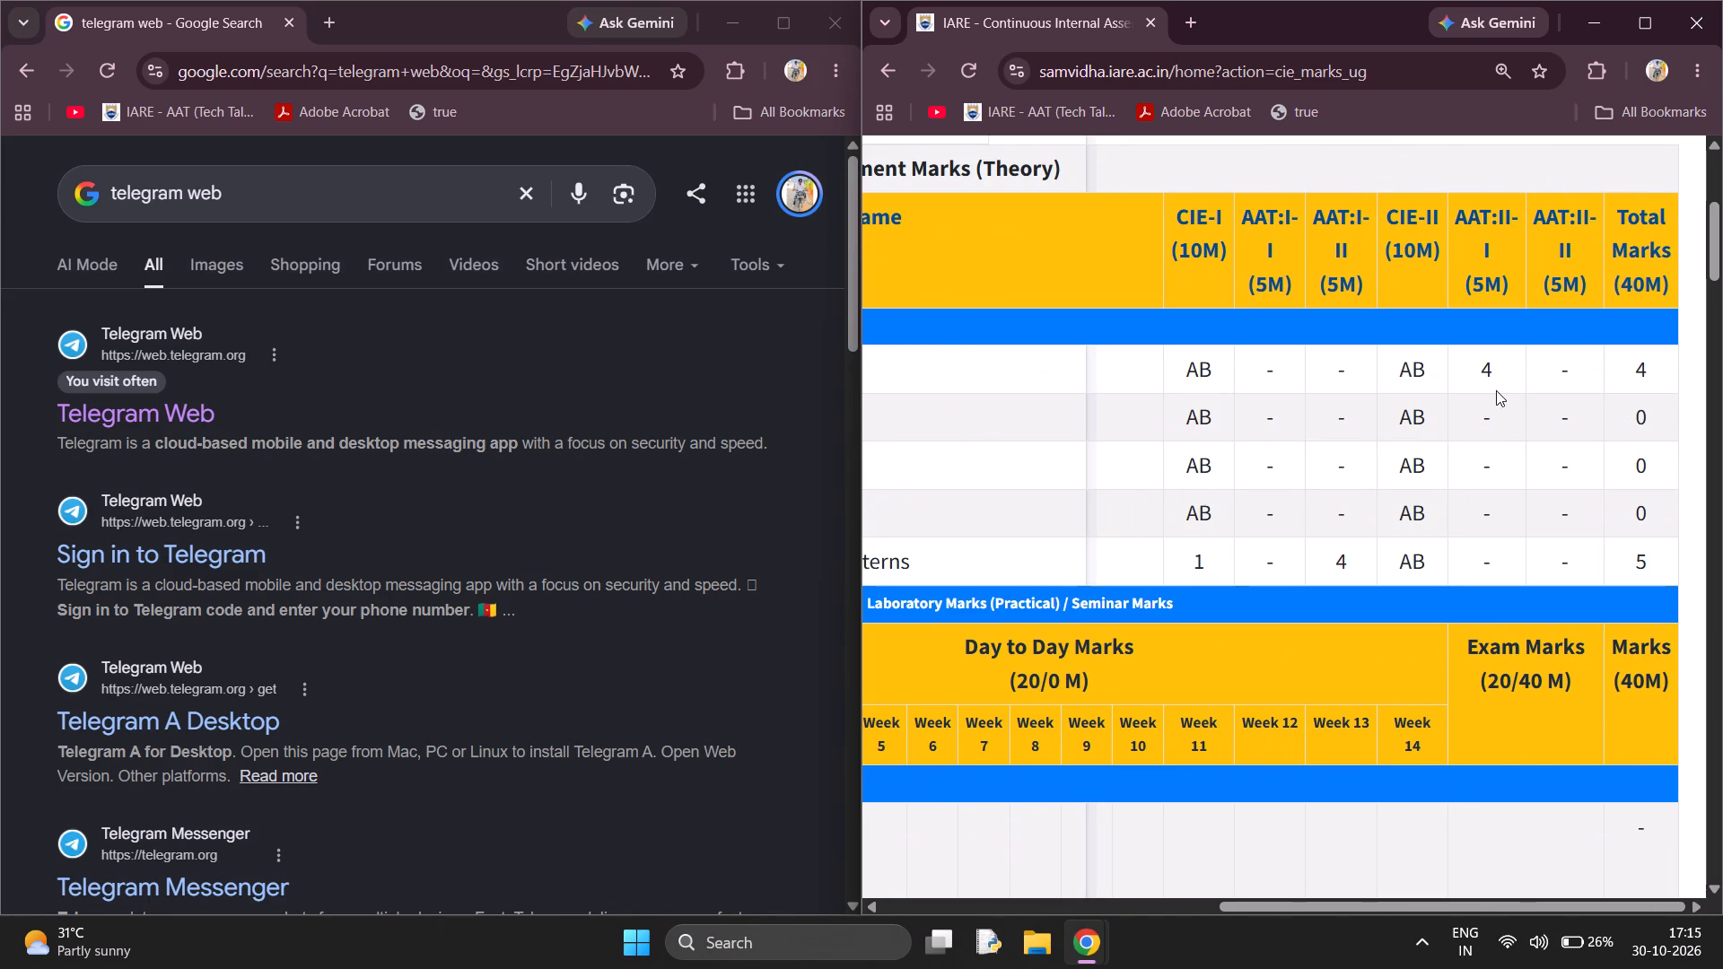
pyautogui.hscroll(1, 1173, 363)
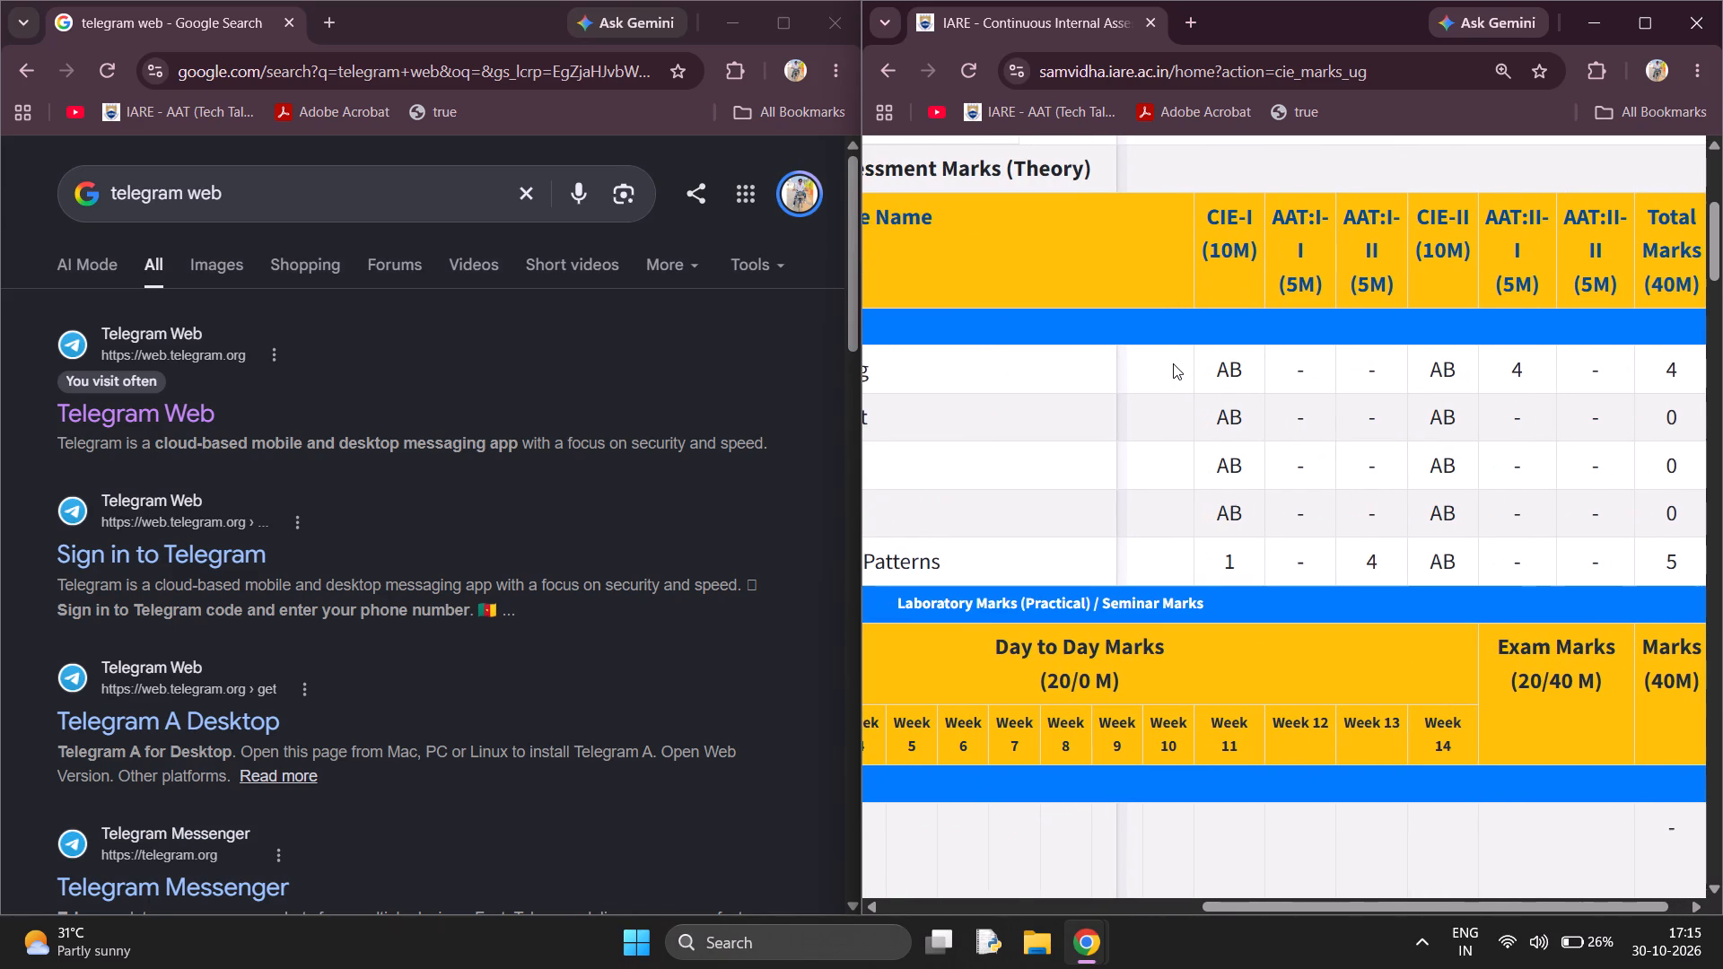
pyautogui.scroll(-1, 1173, 363)
# Return from the Continuous Internal Assessment marks page to the student Dashboard.
pyautogui.hscroll(5, 1173, 363)
pyautogui.hscroll(5, 1255, 367)
pyautogui.scroll(9, 1255, 367)
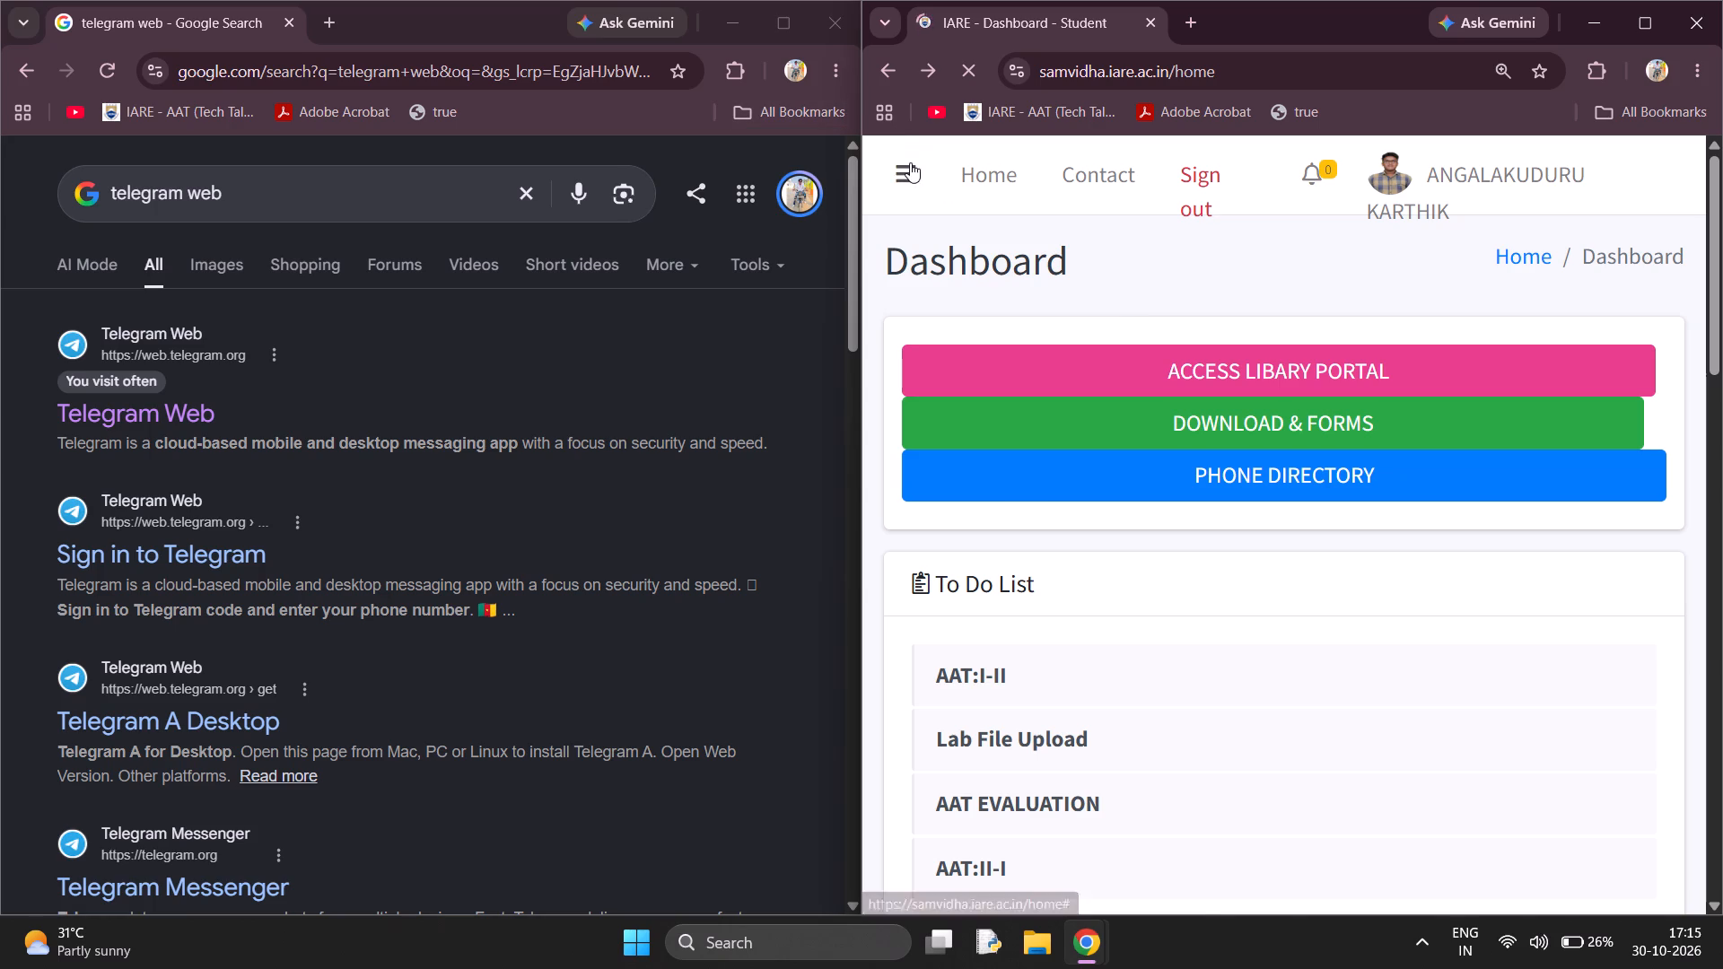
# Expand the Uploads group in the IARE portal's side navigation and look through the available entries.
pyautogui.click(910, 162)
pyautogui.scroll(-6, 945, 615)
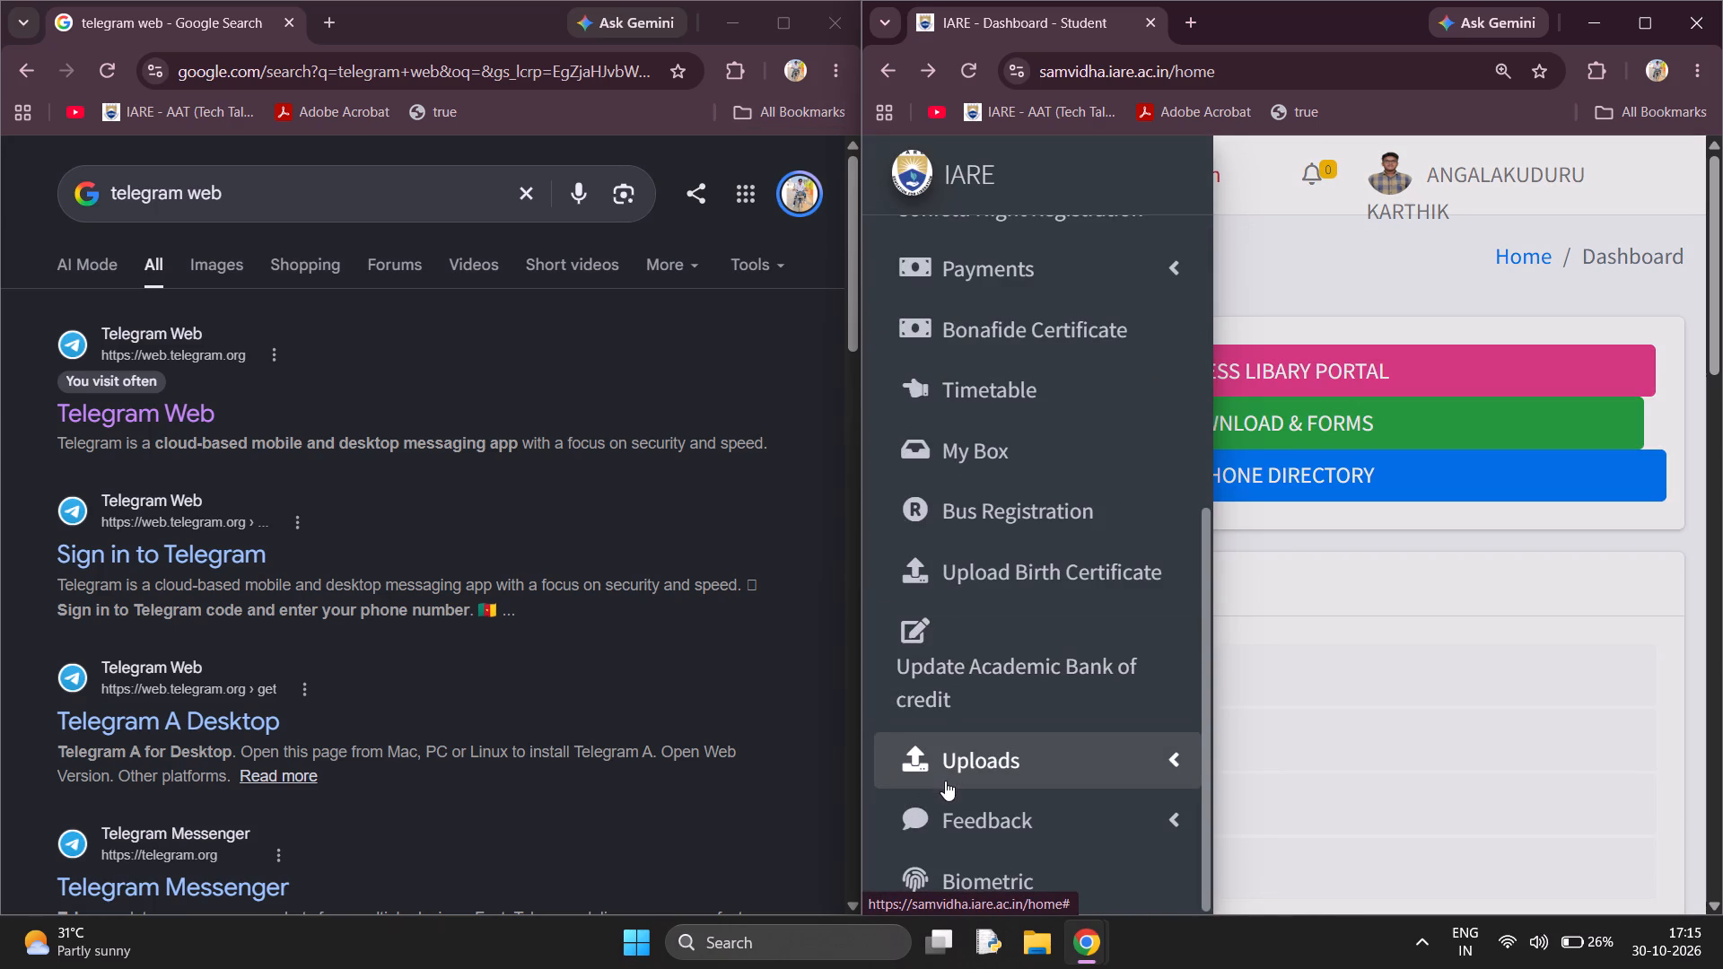
pyautogui.click(945, 781)
pyautogui.scroll(-1, 945, 781)
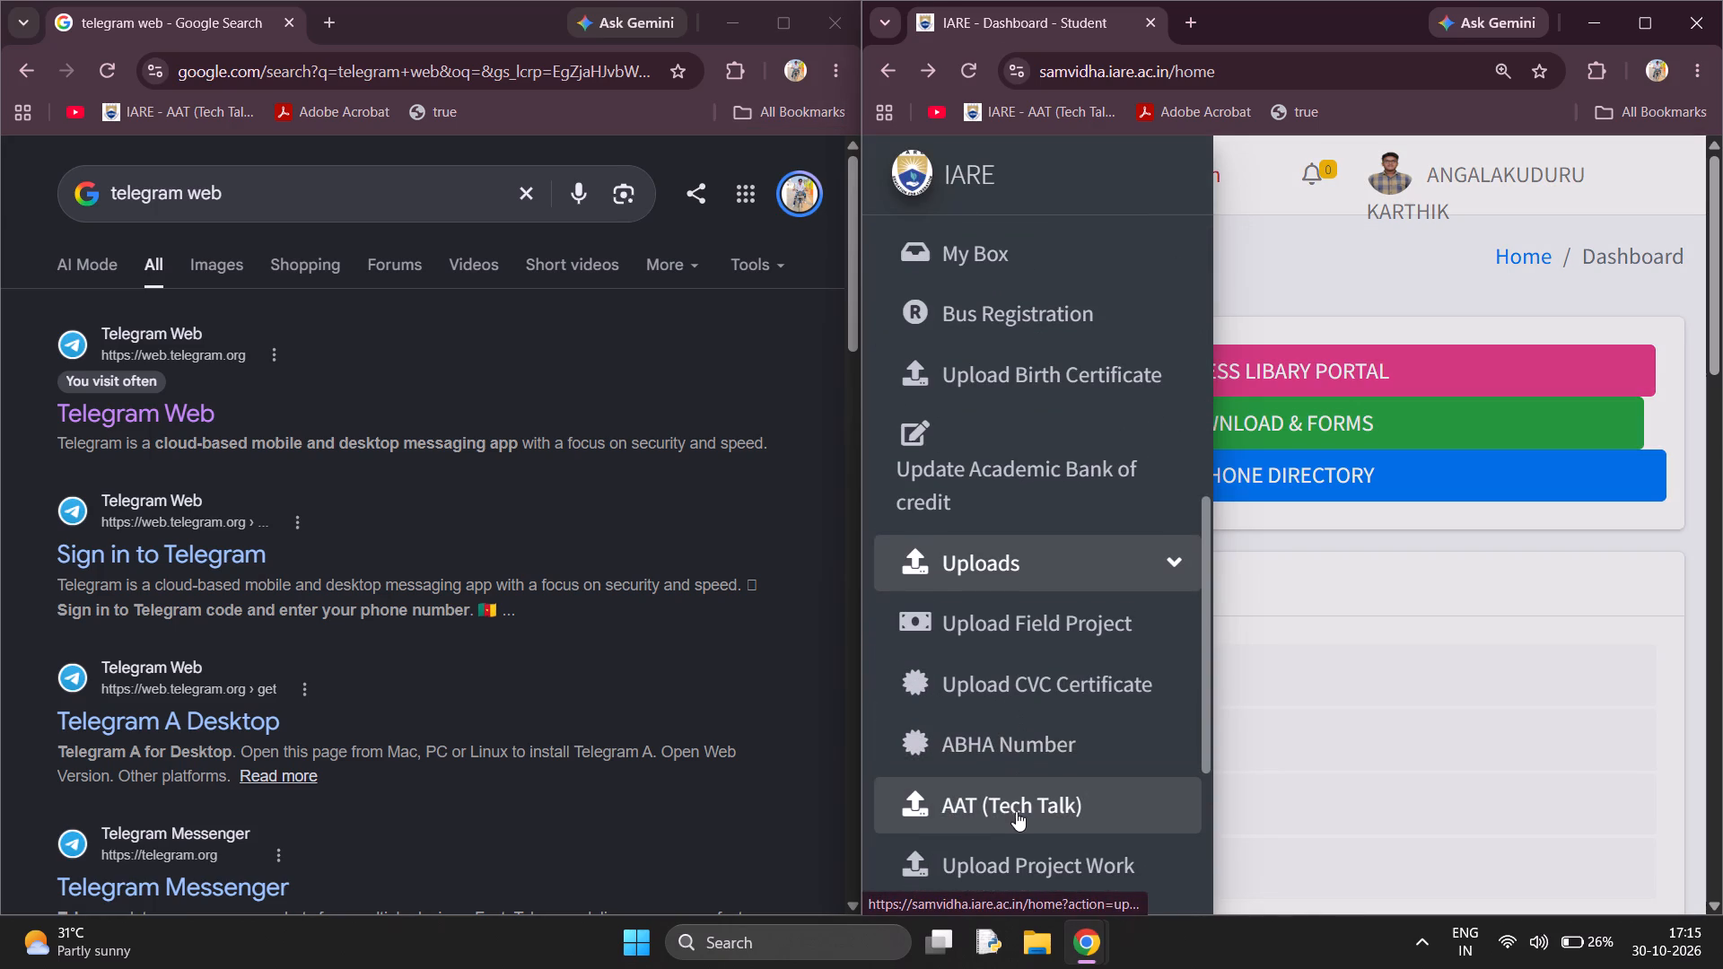
pyautogui.scroll(-1, 1008, 809)
pyautogui.scroll(5, 1008, 809)
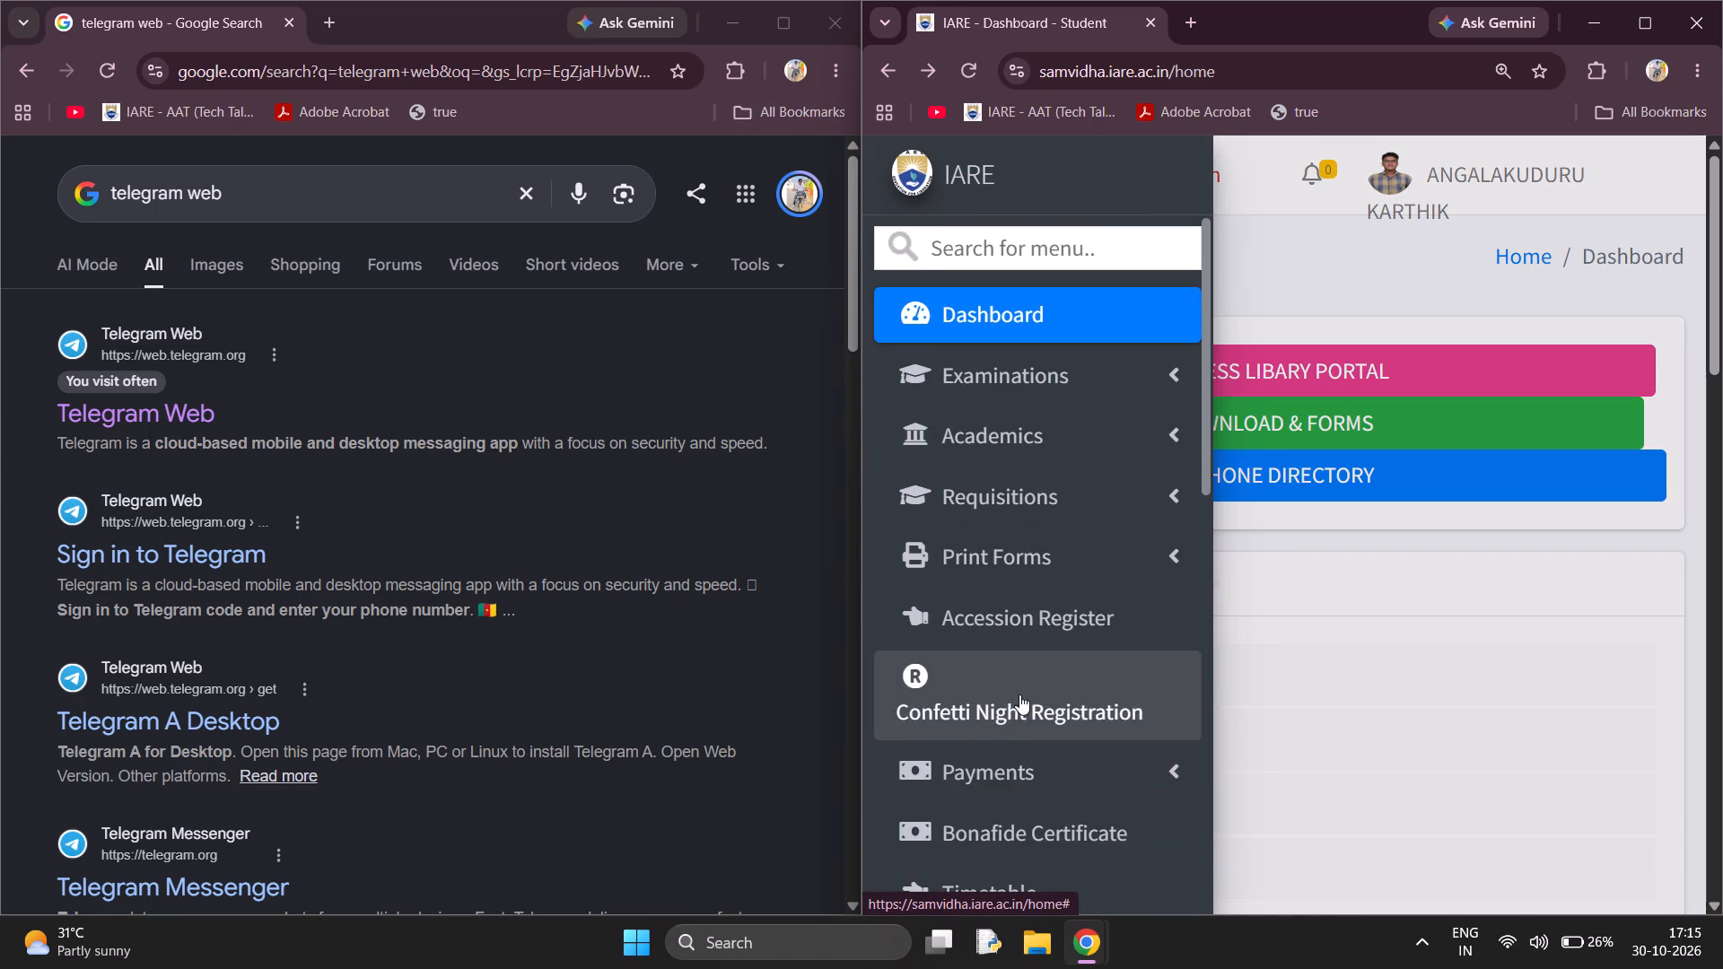
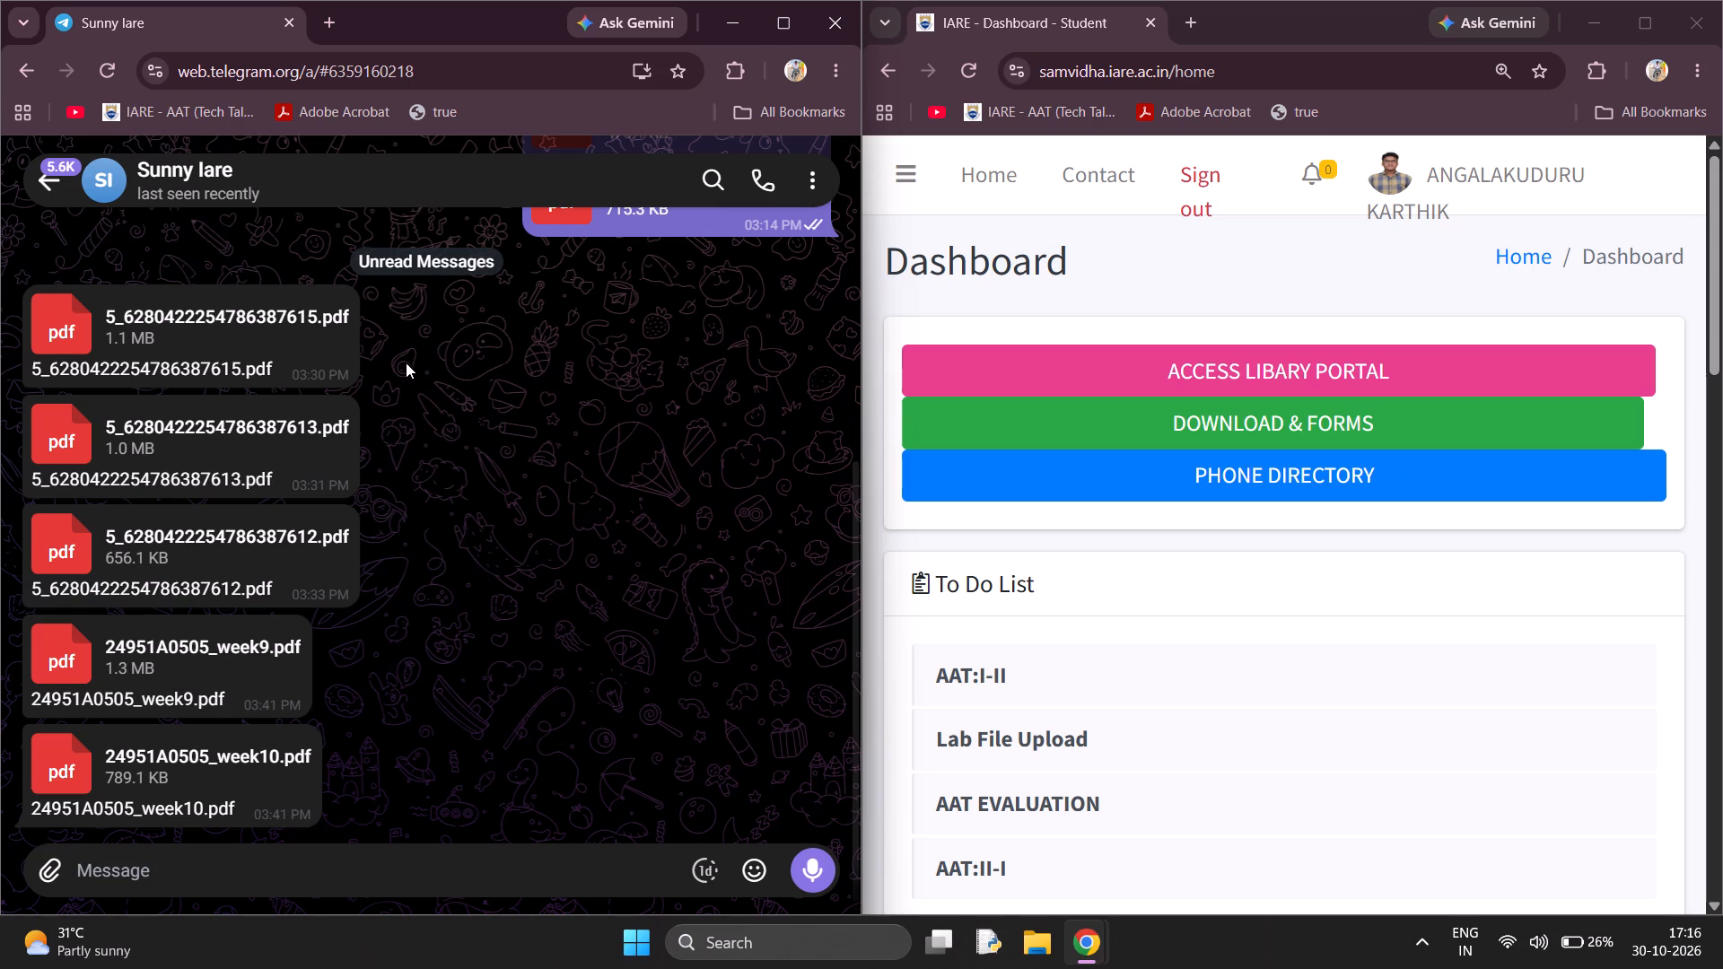
# Download the first unread PDF, 5_6280422254786387615.pdf, from the Telegram chat and open the downloaded file.
pyautogui.scroll(1, 406, 362)
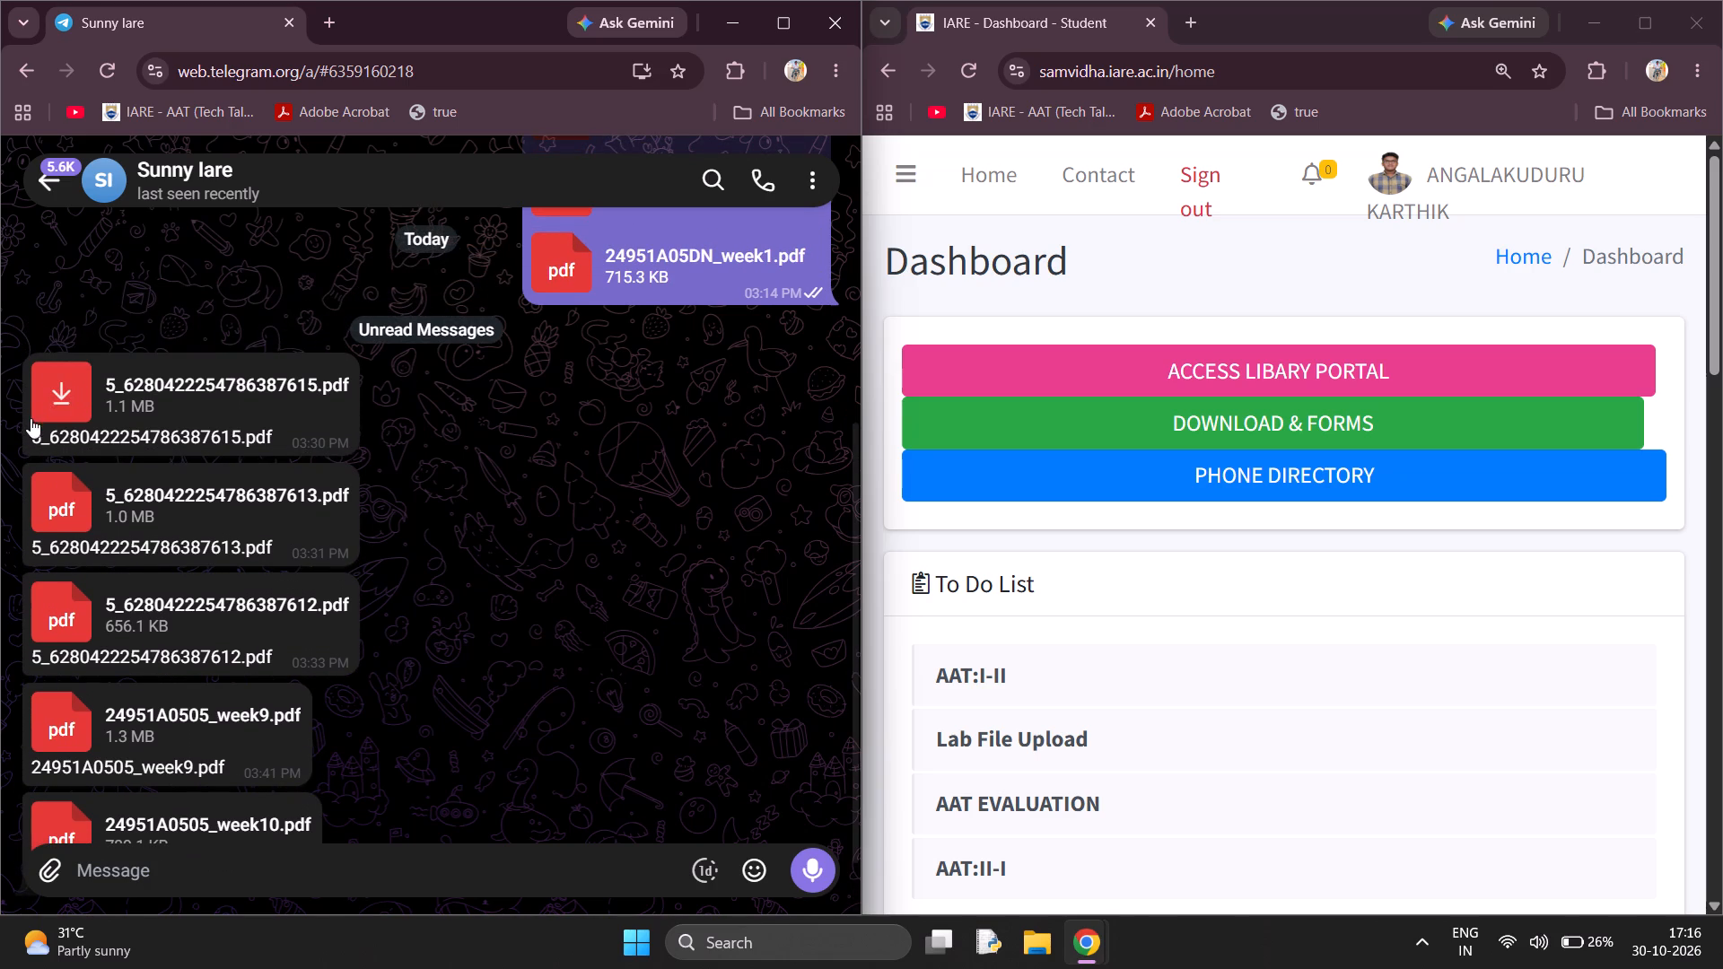
pyautogui.click(66, 388)
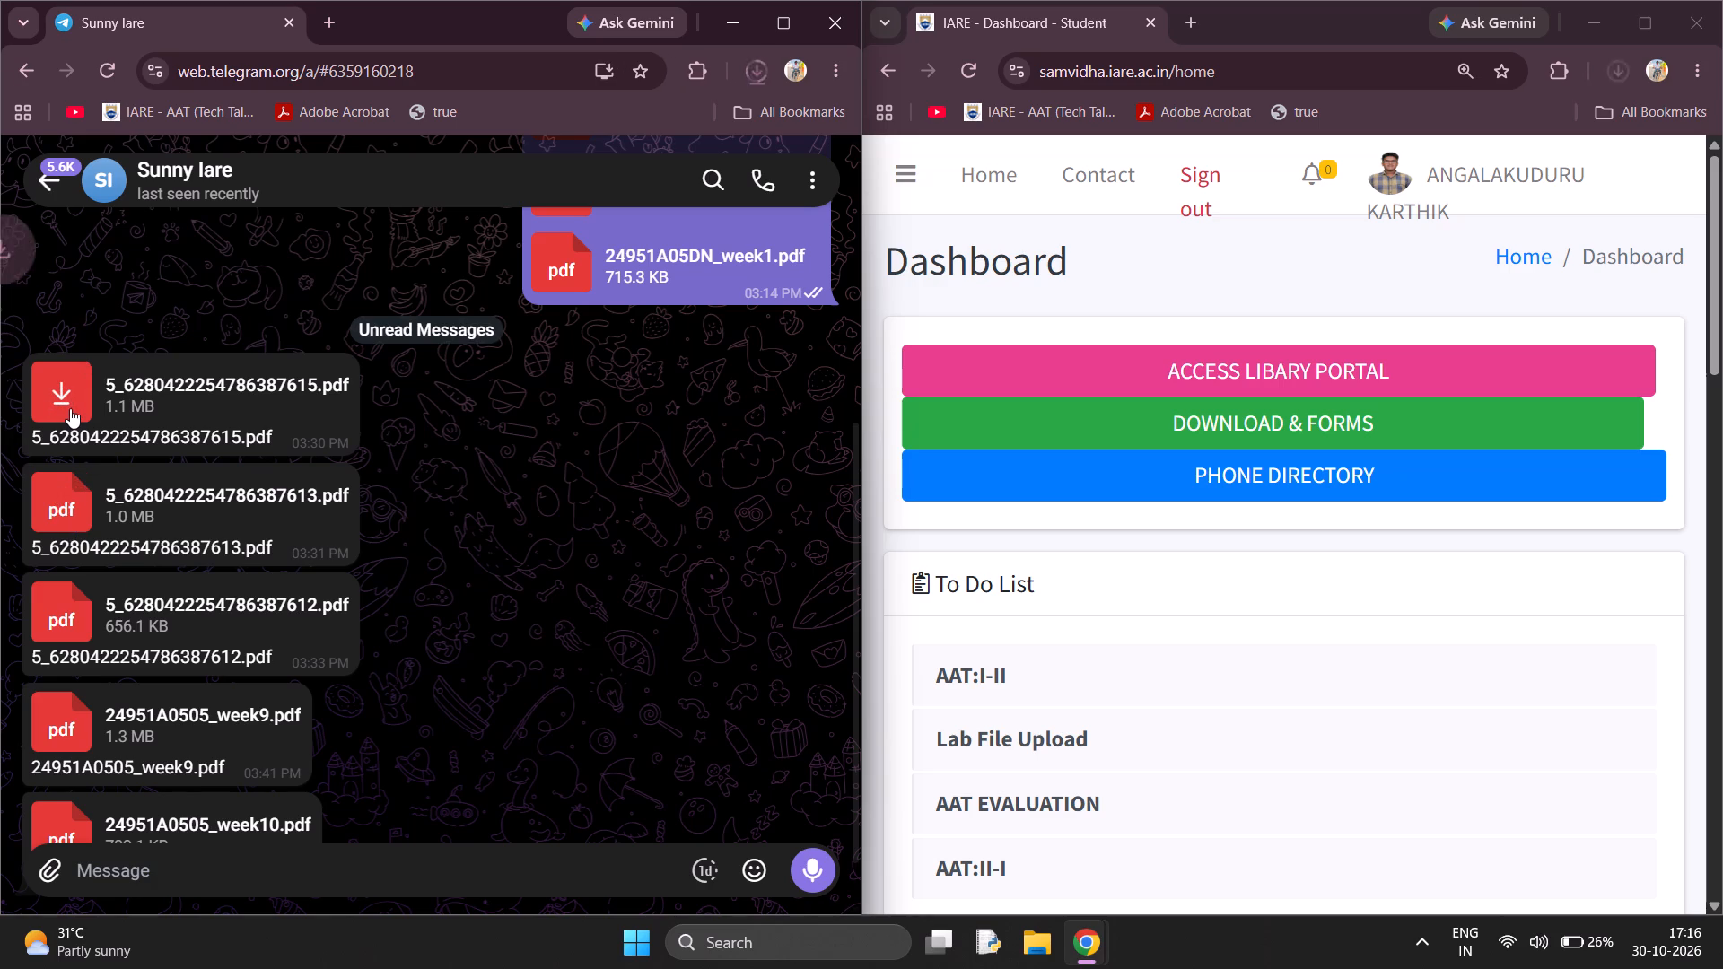
pyautogui.click(756, 81)
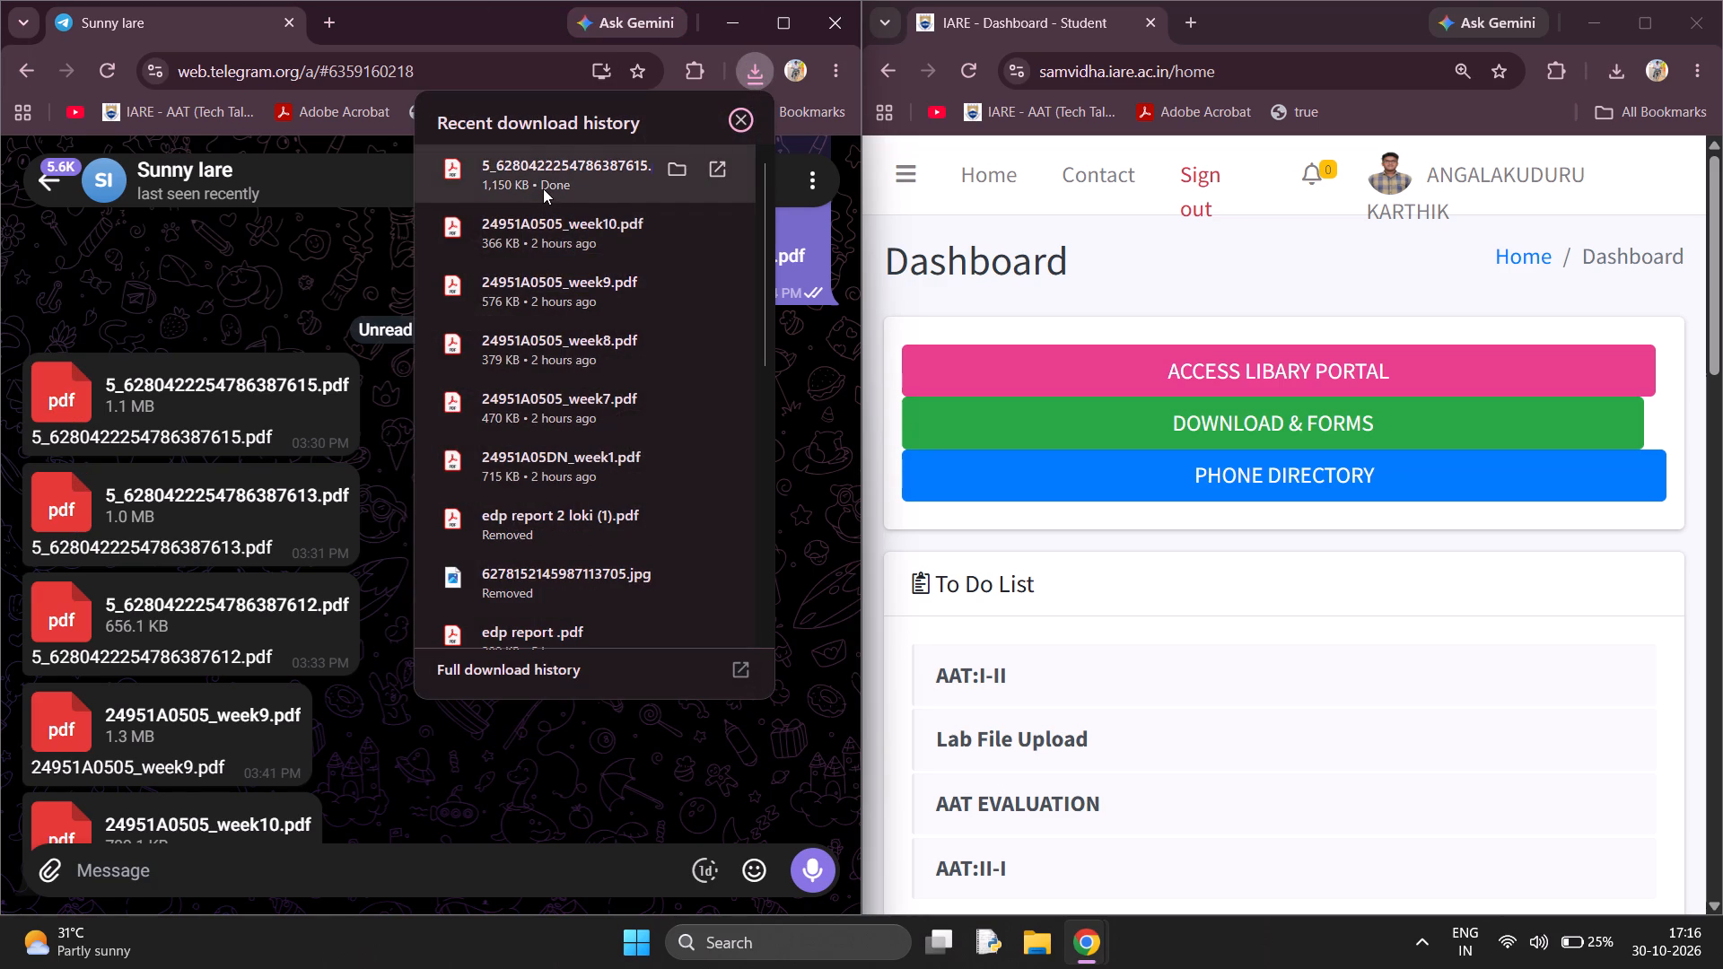
pyautogui.click(543, 188)
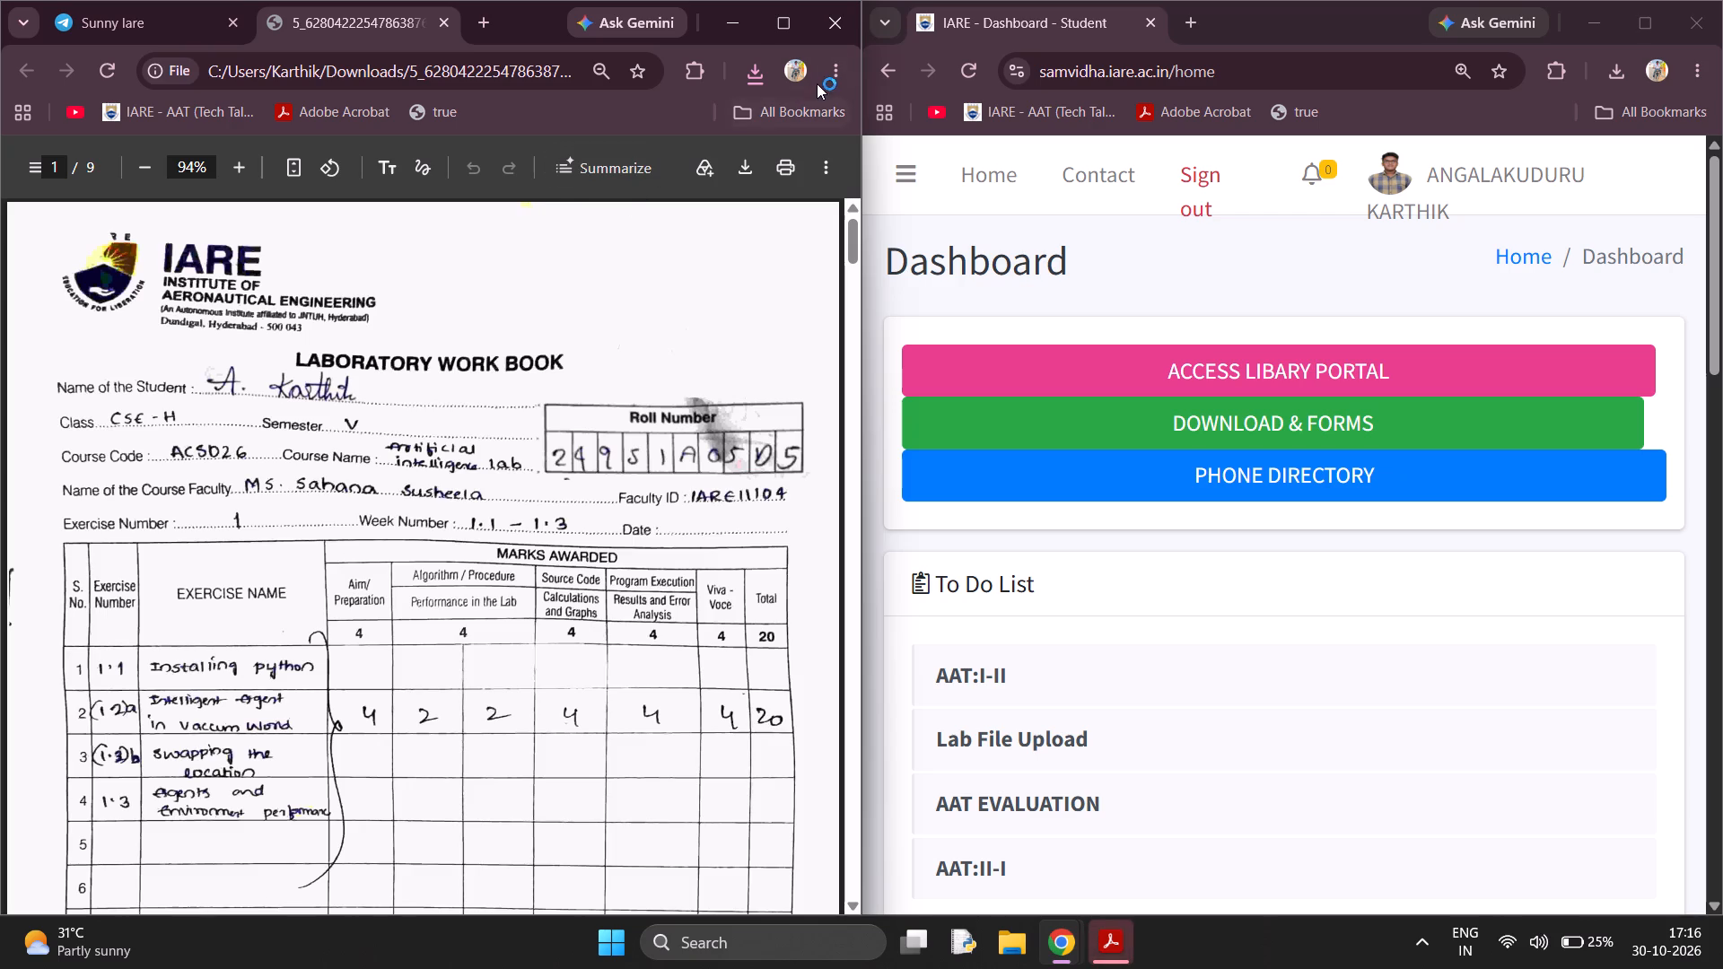
# Open the Lab Record page from the Uploads section of the IARE student portal.
pyautogui.click(896, 170)
pyautogui.scroll(-8, 945, 519)
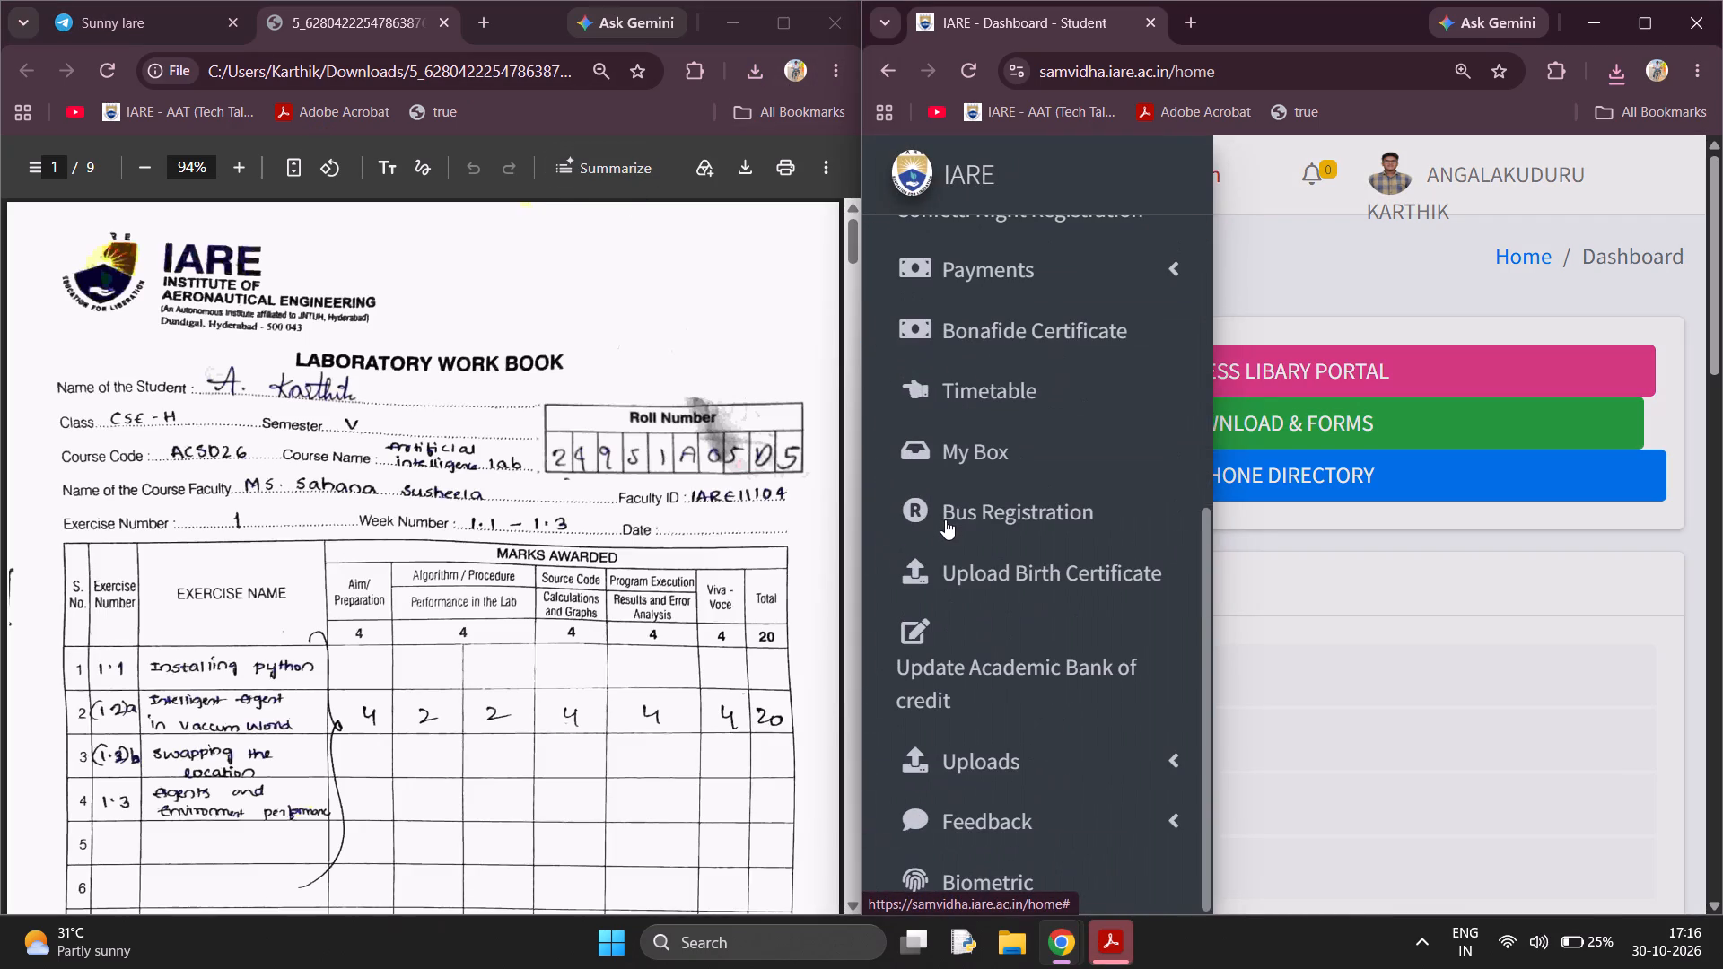
pyautogui.click(1010, 781)
pyautogui.scroll(-2, 1010, 781)
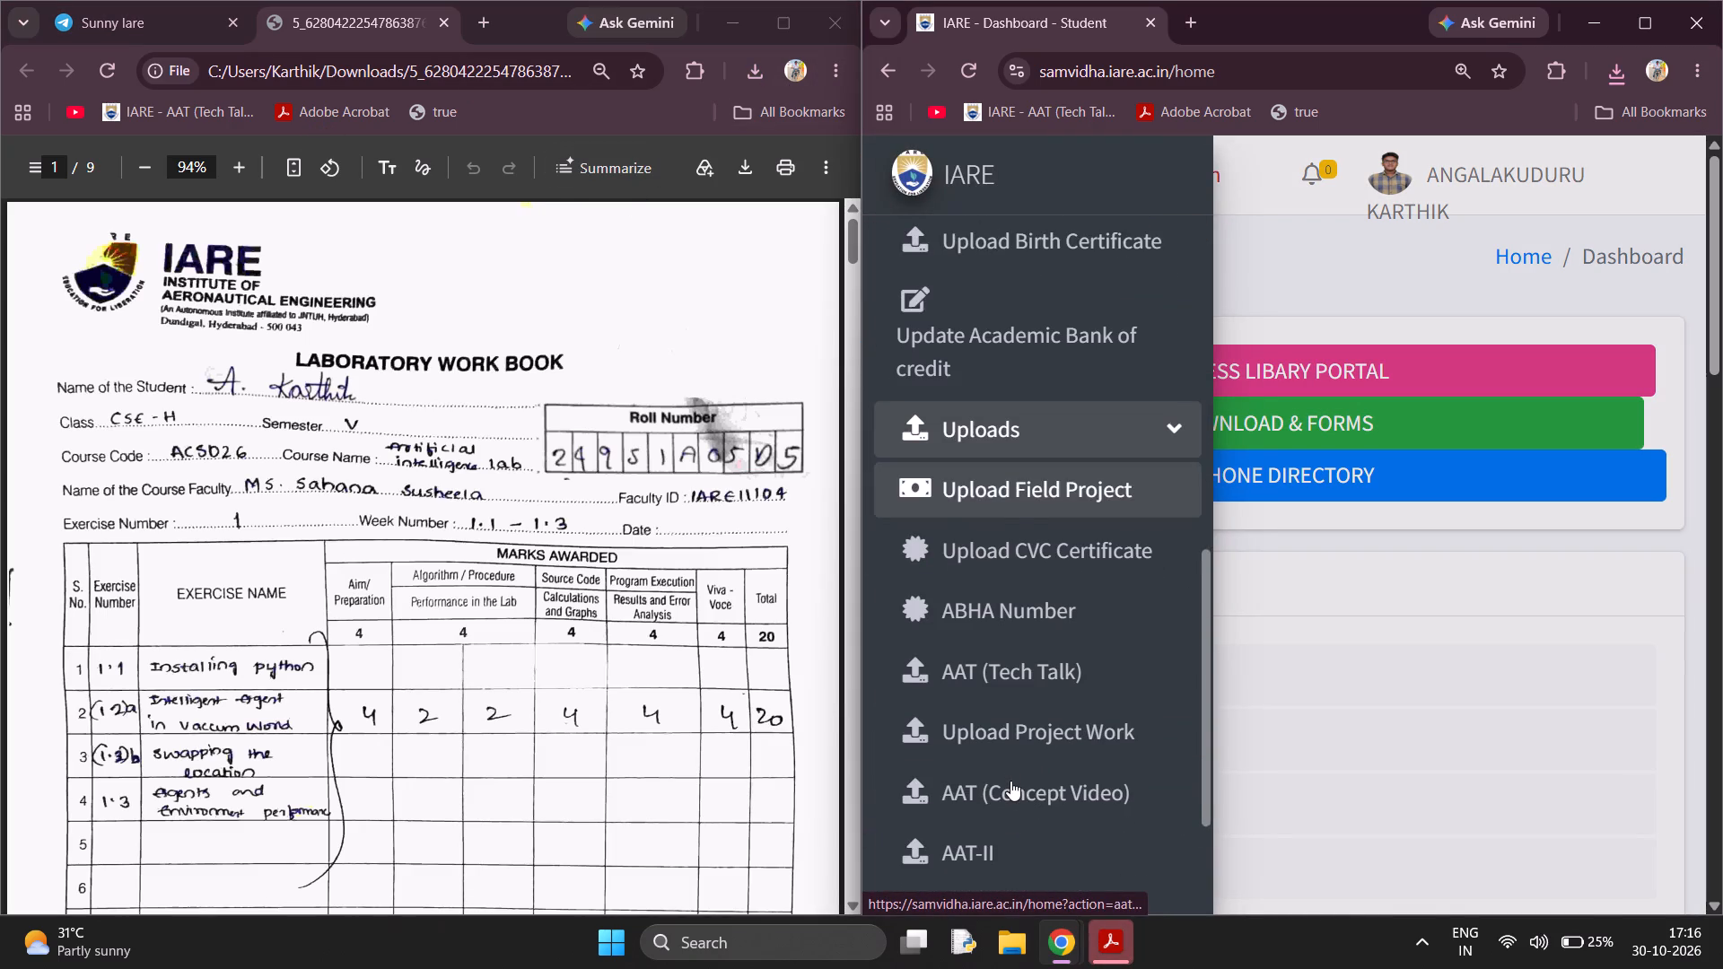
pyautogui.scroll(-1, 1010, 781)
pyautogui.click(1010, 815)
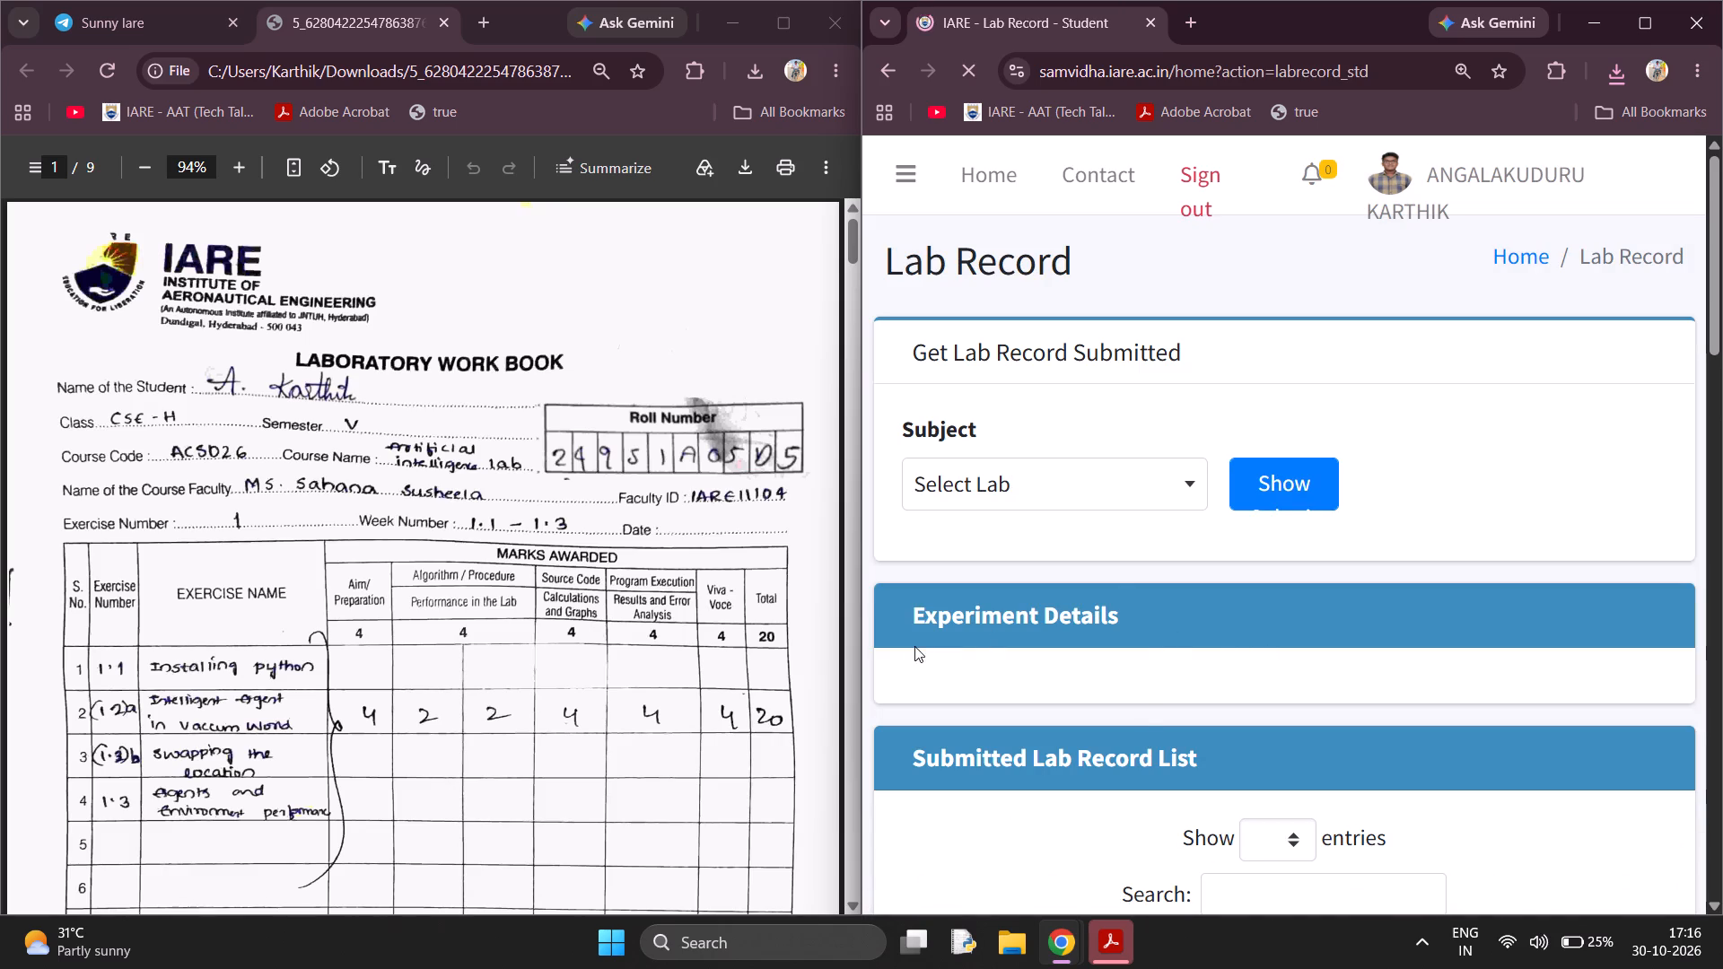
# Show the lab record details for the subject ACSD26 - Artificial Intelligence Laboratory.
pyautogui.click(1114, 467)
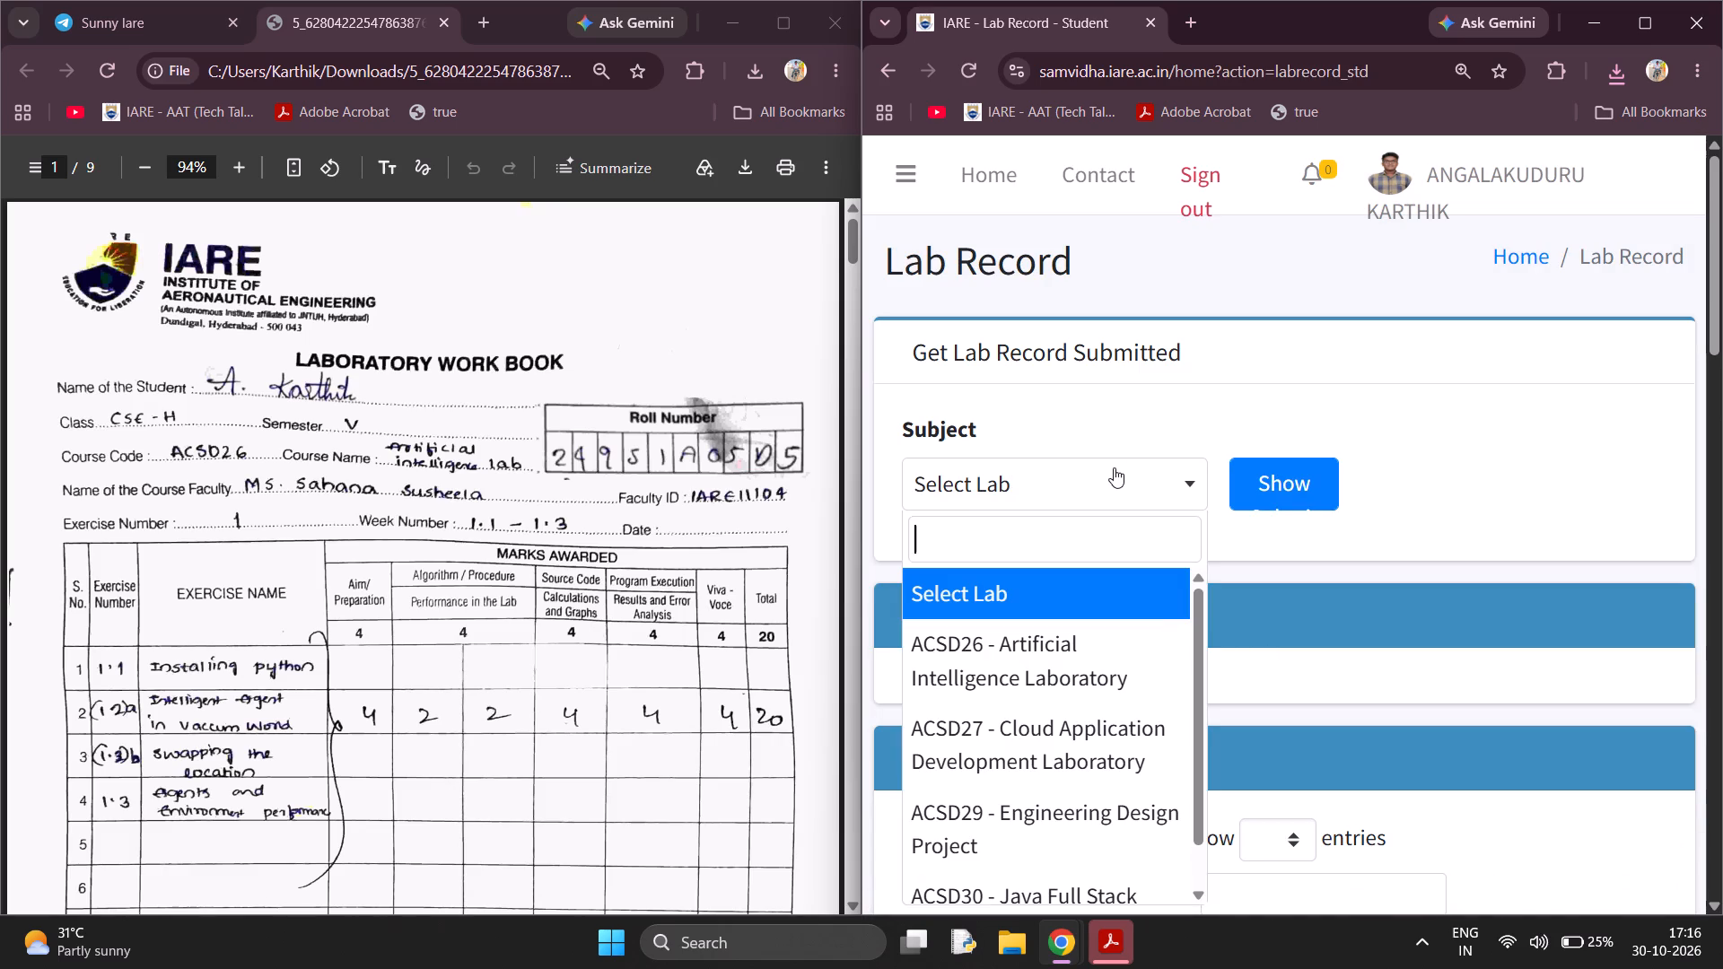
pyautogui.scroll(-1, 1189, 699)
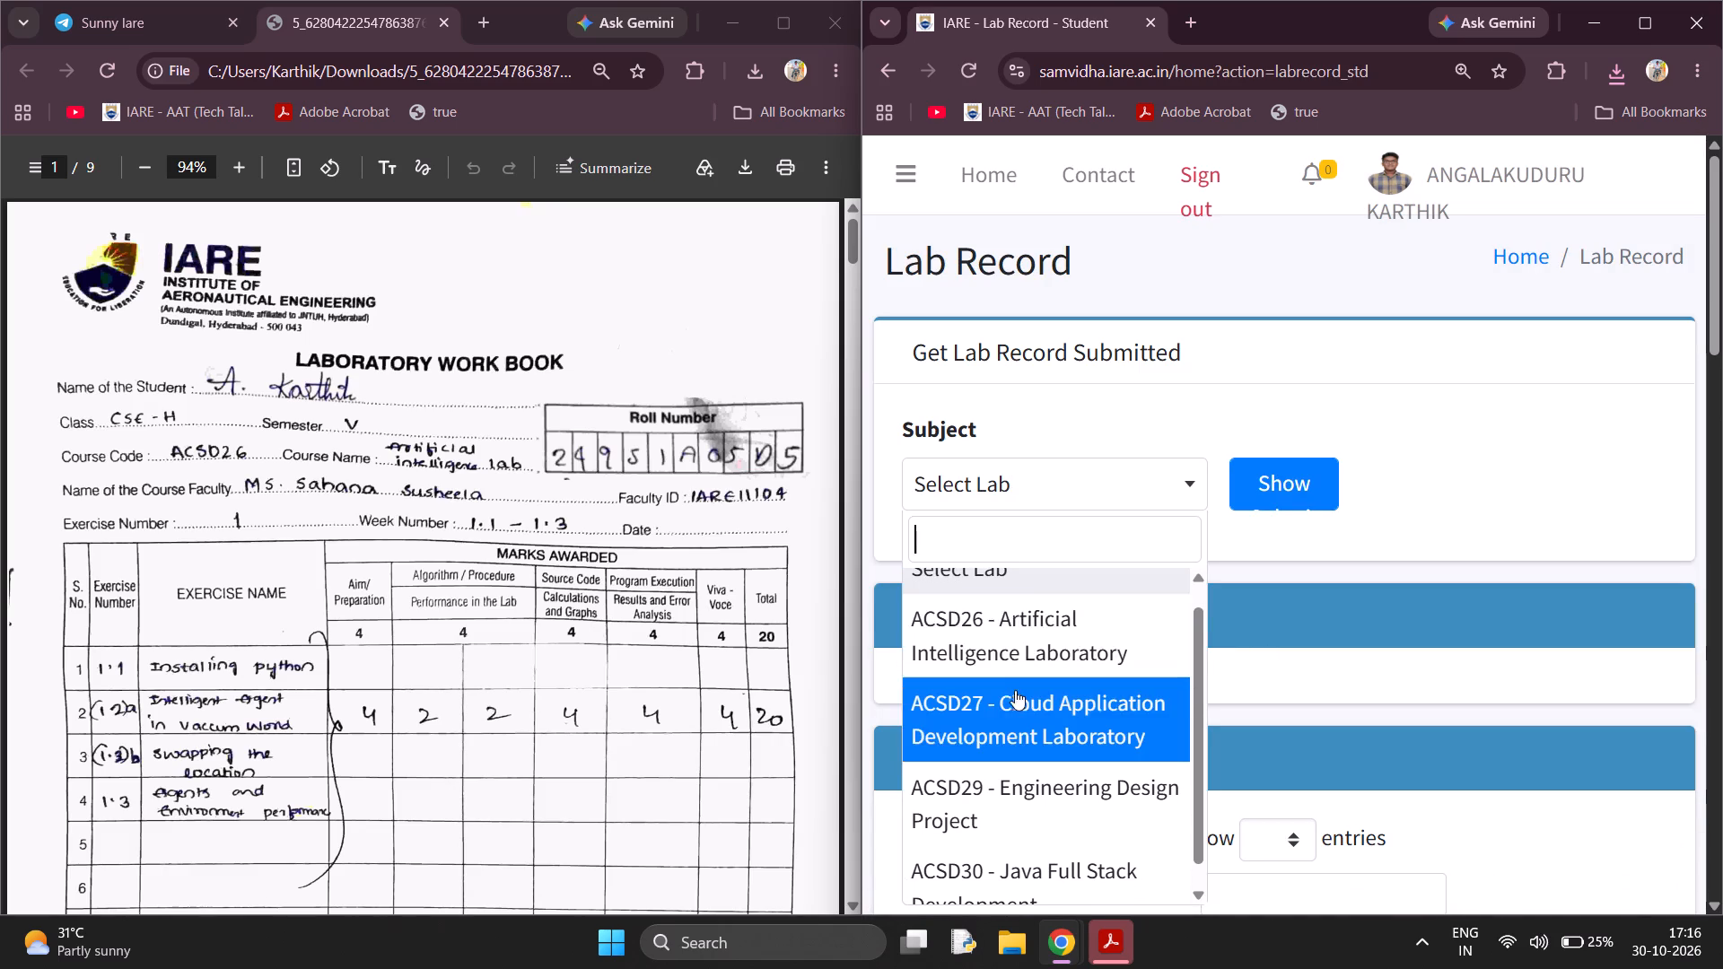
pyautogui.click(1012, 653)
pyautogui.click(1334, 472)
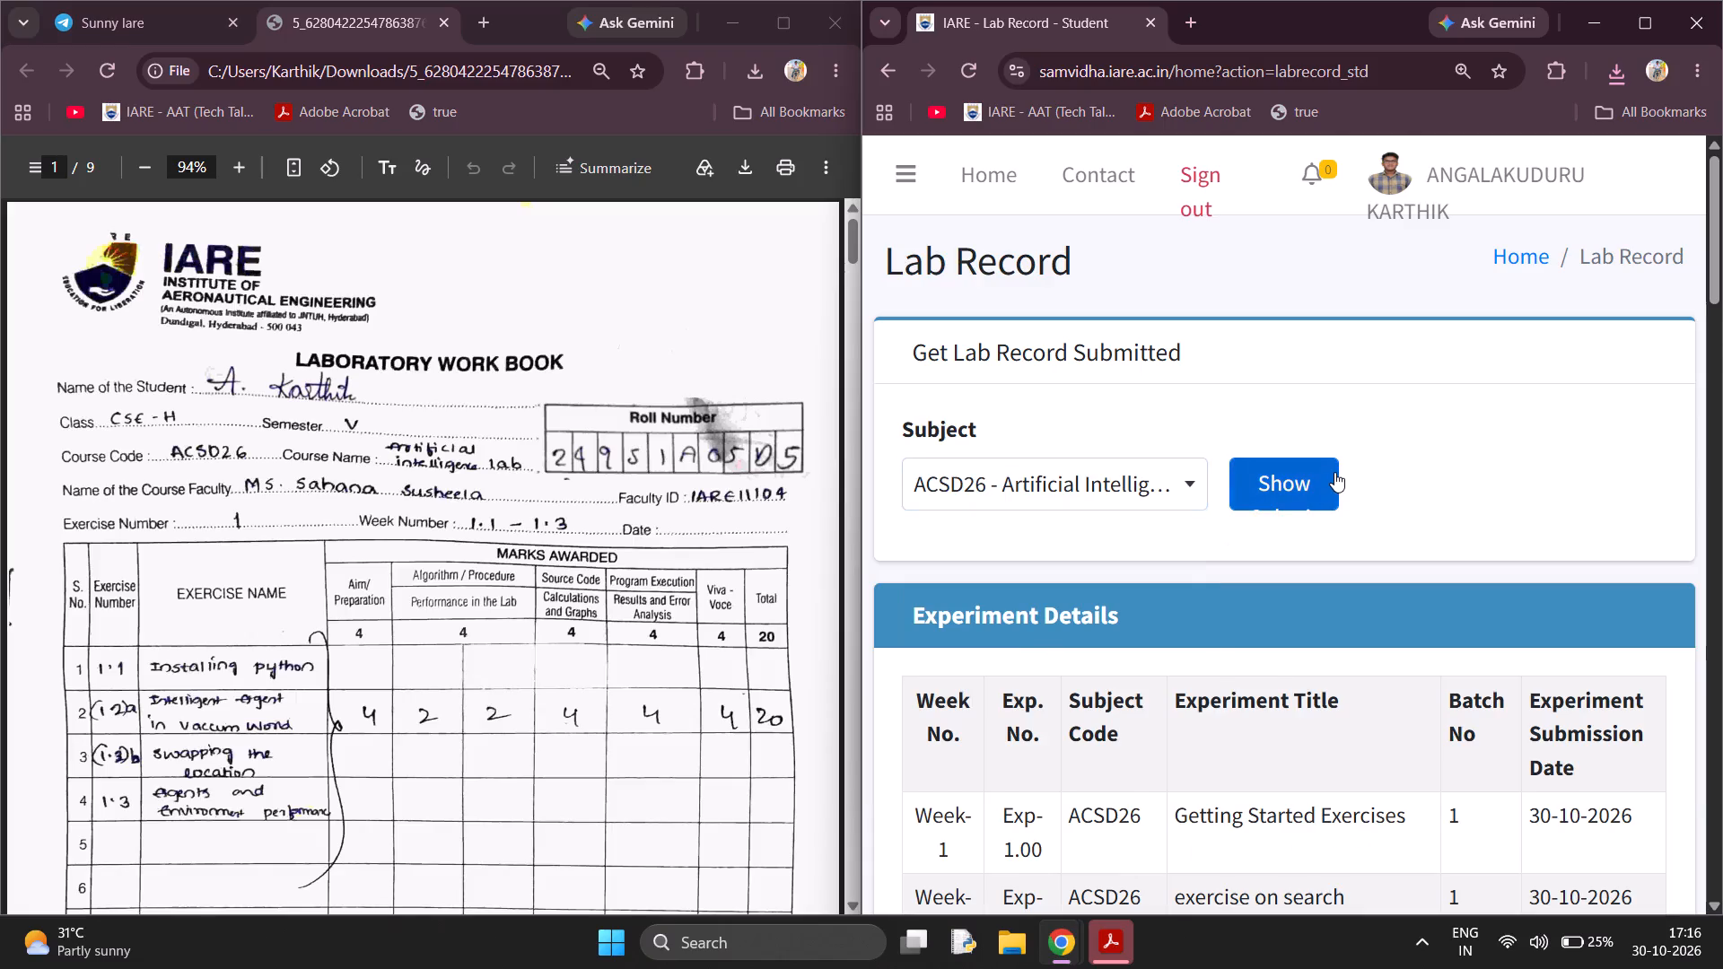
# In the Upload Lab Record form, choose ACSD26 - Artificial Intelligence Laboratory and enter "week 1" as the experiment title.
pyautogui.scroll(-10, 1334, 472)
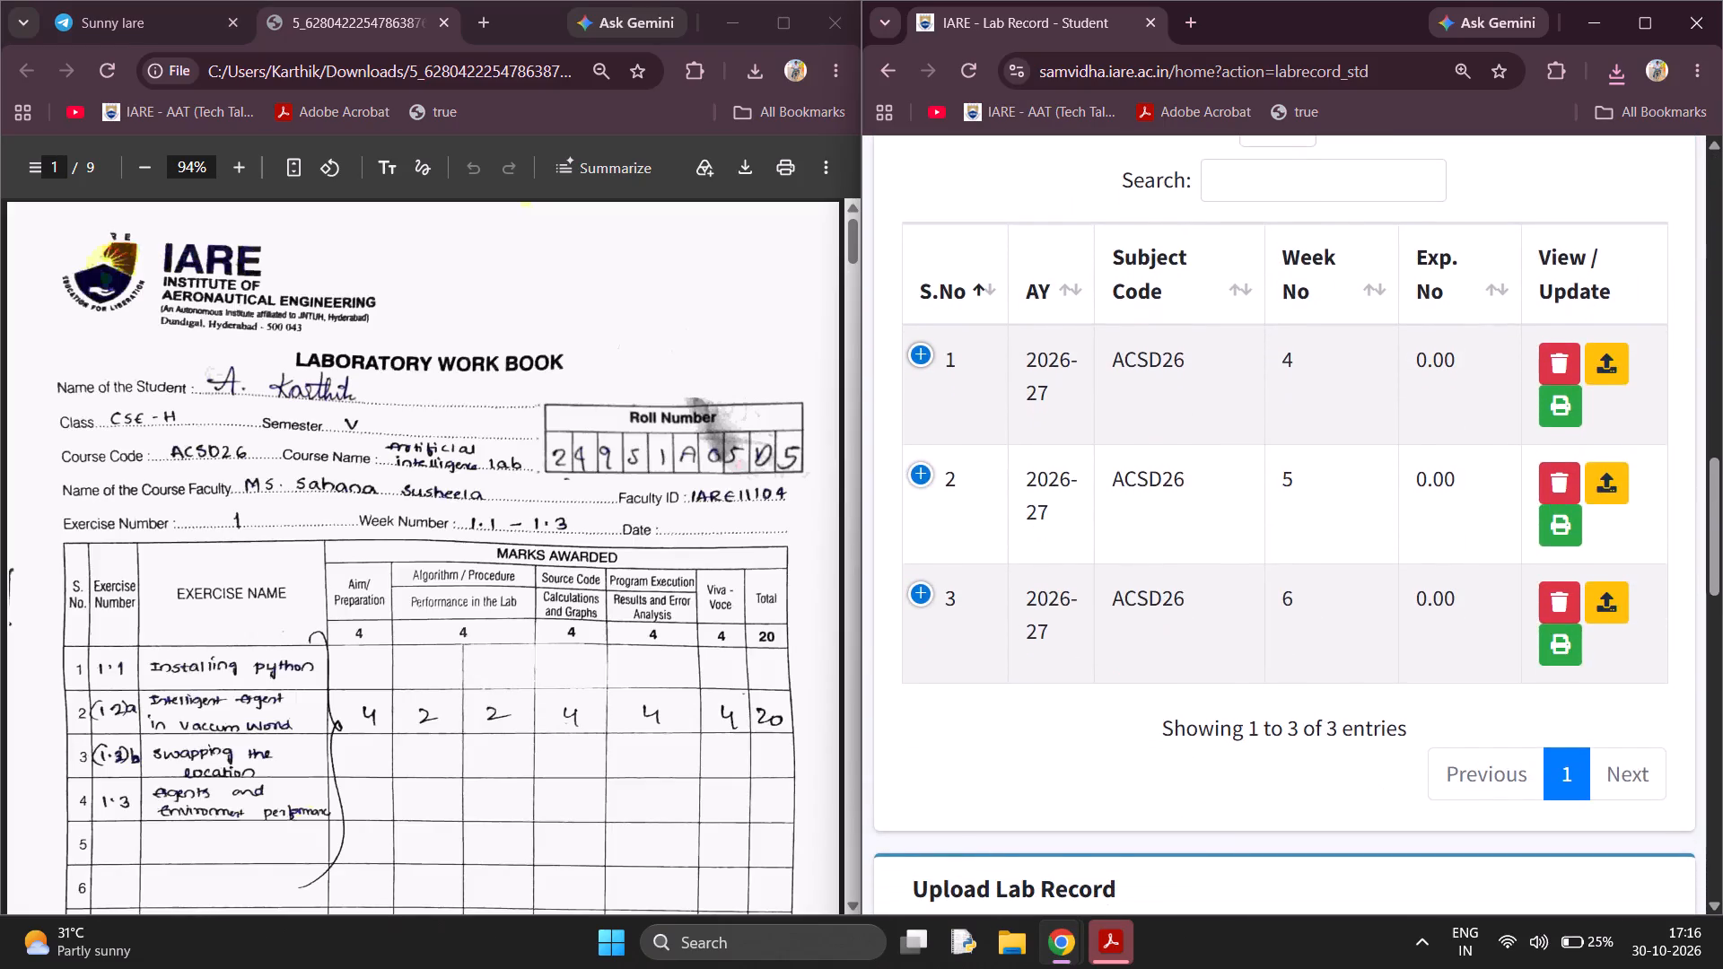
pyautogui.scroll(3, 1188, 521)
pyautogui.scroll(-1, 1188, 521)
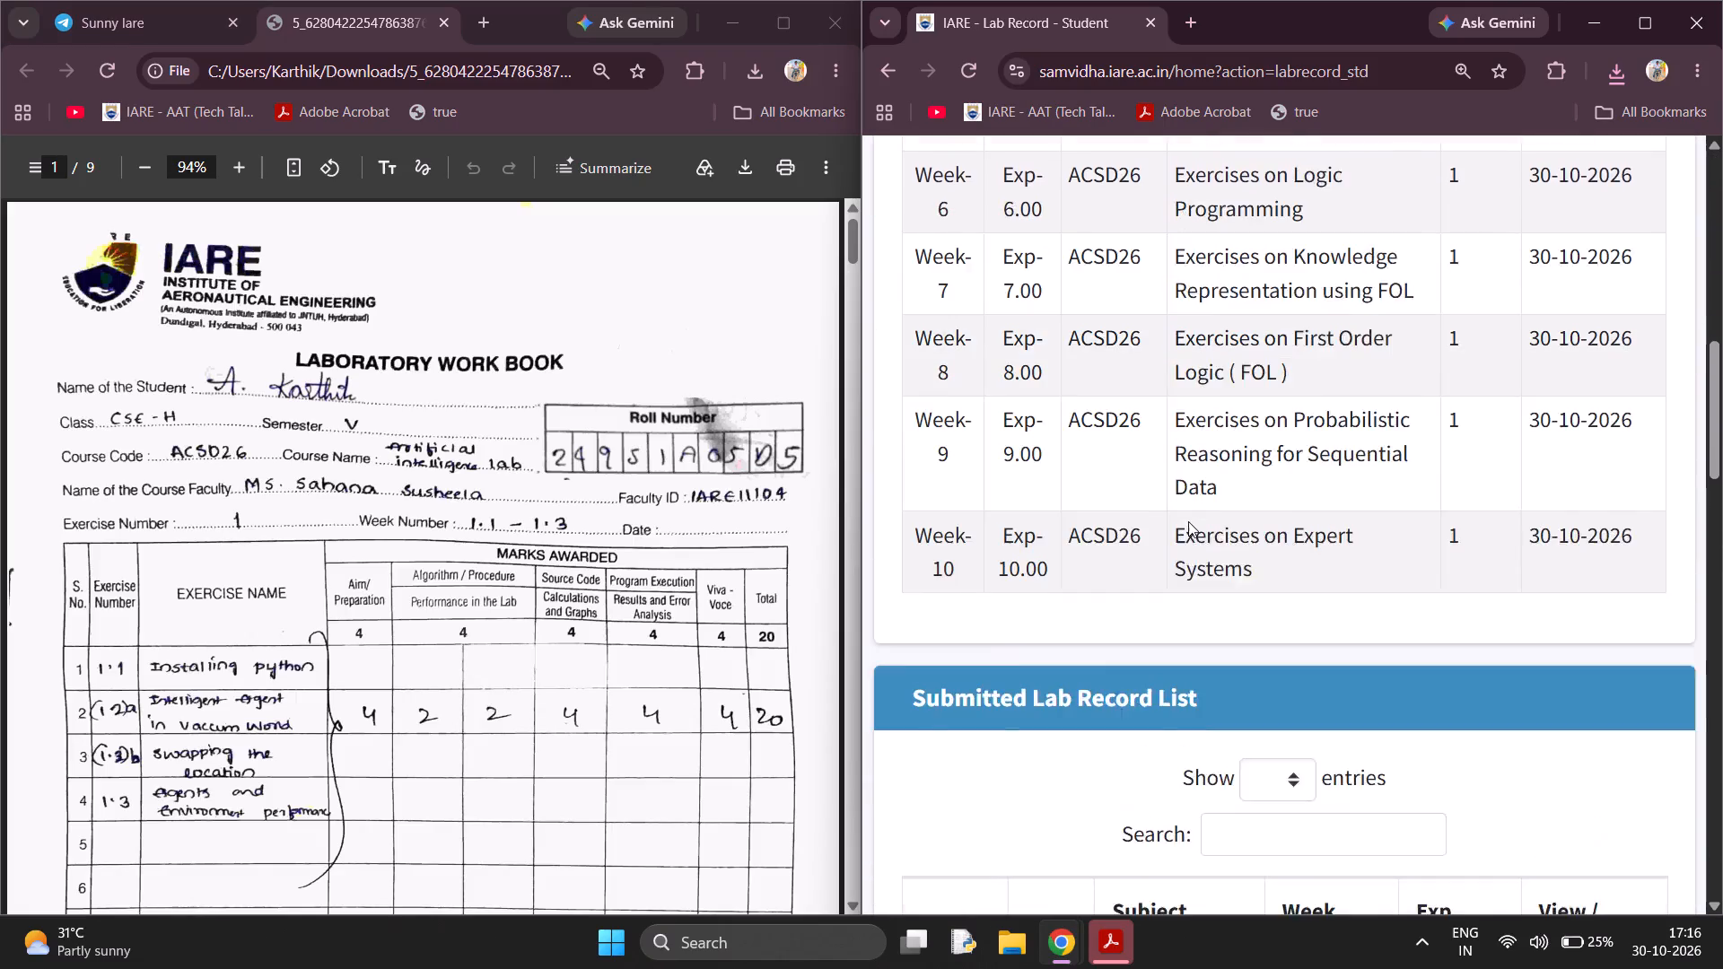
pyautogui.scroll(-1, 1188, 521)
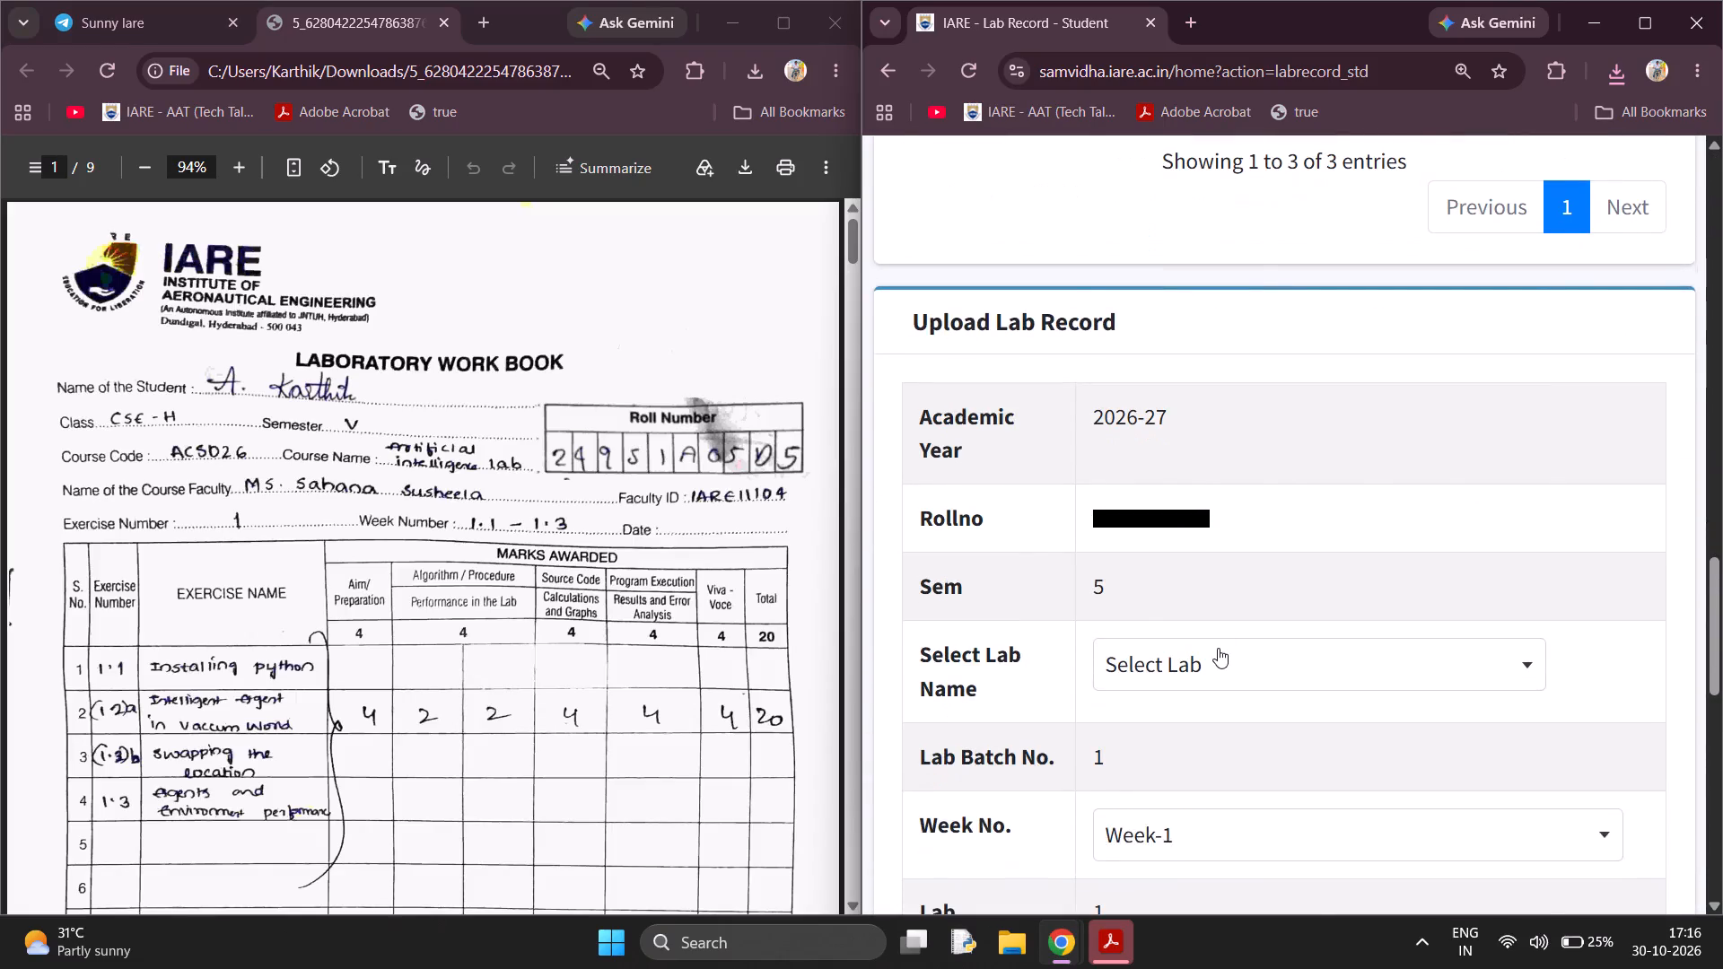
pyautogui.click(1218, 648)
pyautogui.click(1208, 440)
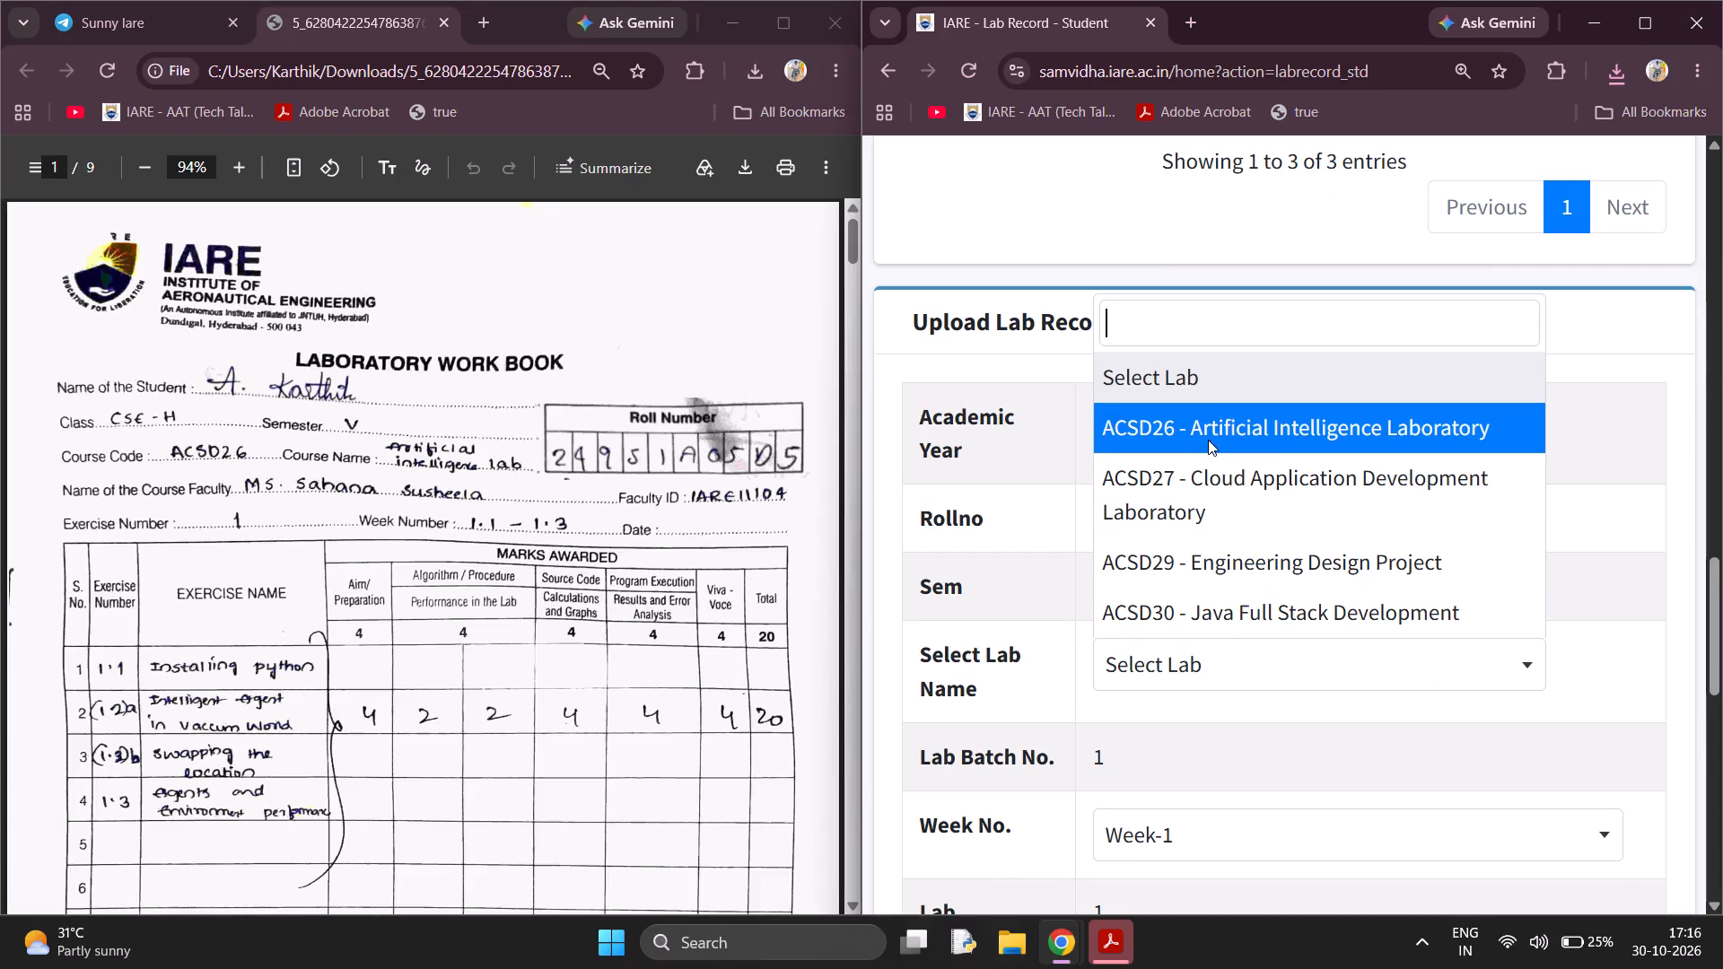
pyautogui.click(1208, 440)
pyautogui.scroll(-2, 1208, 440)
pyautogui.scroll(-1, 1201, 554)
pyautogui.click(1187, 612)
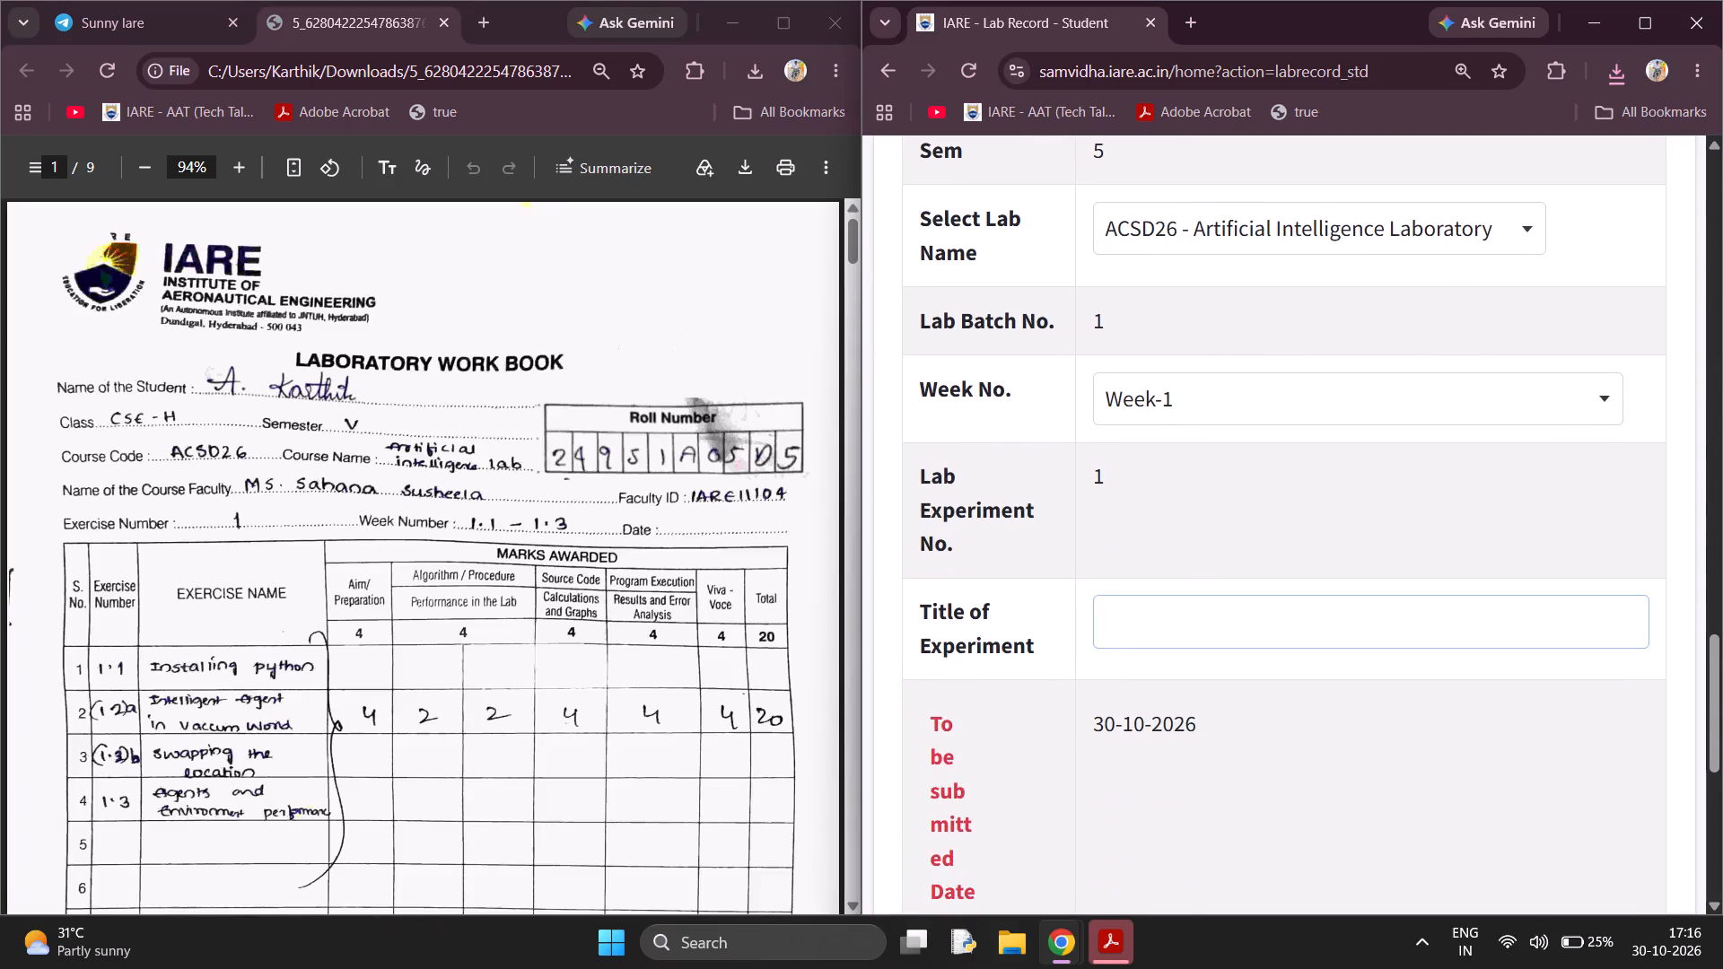
pyautogui.write('week 1')
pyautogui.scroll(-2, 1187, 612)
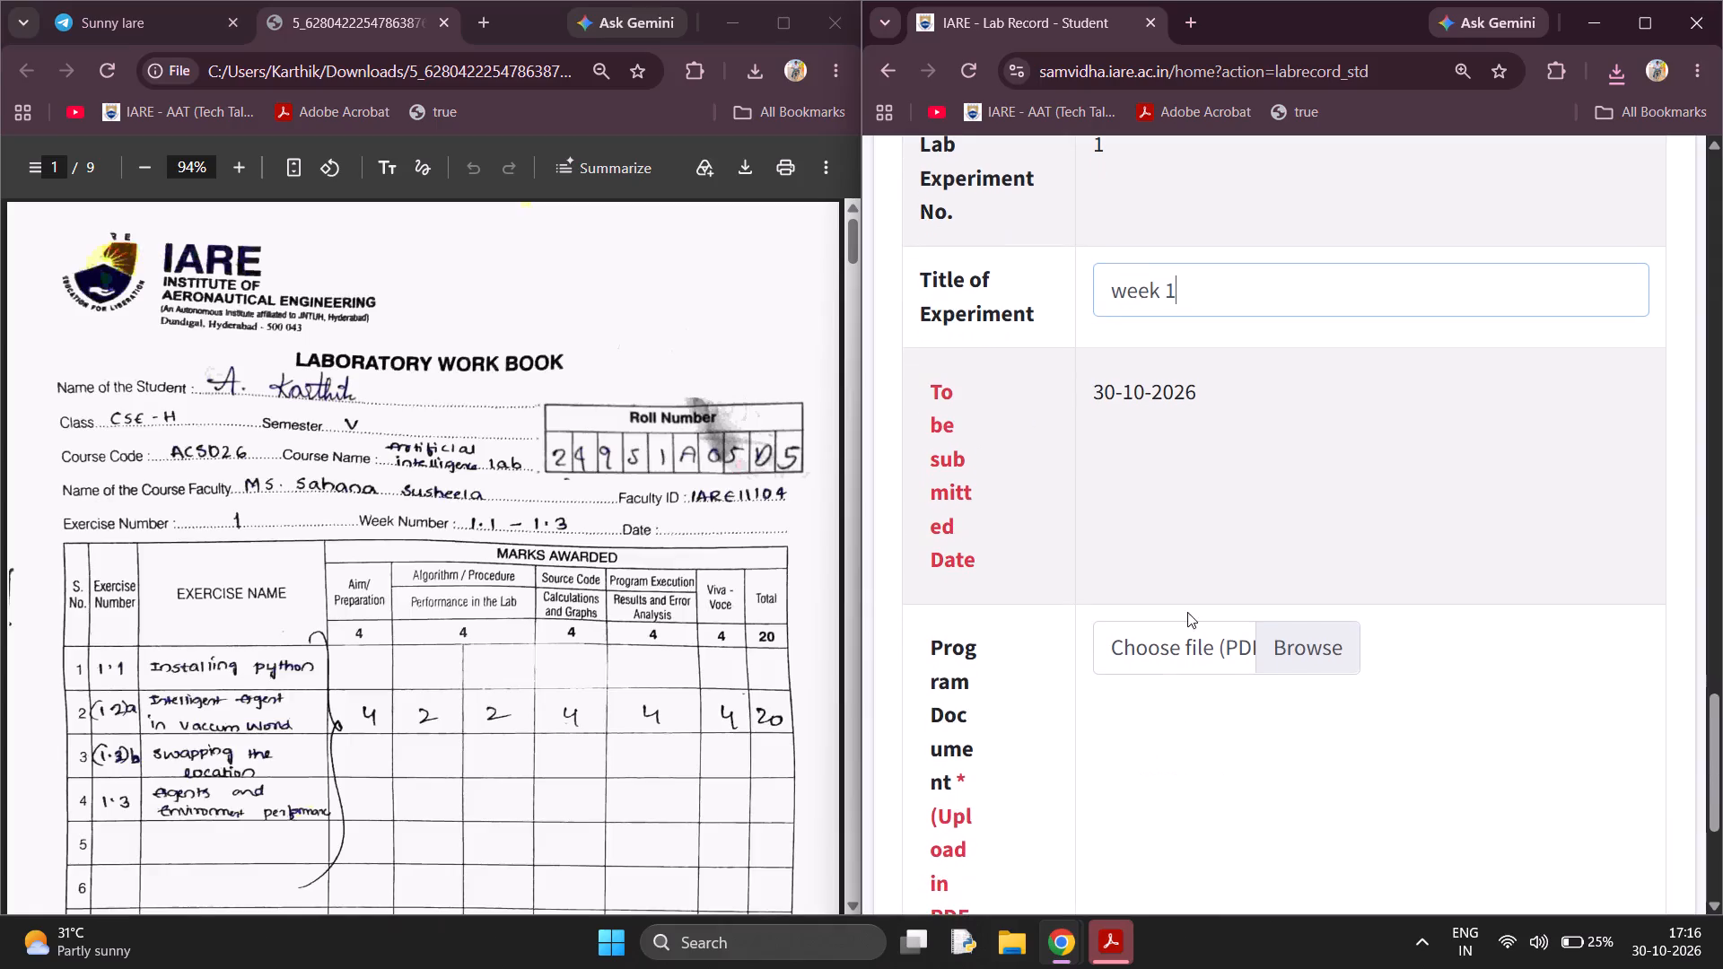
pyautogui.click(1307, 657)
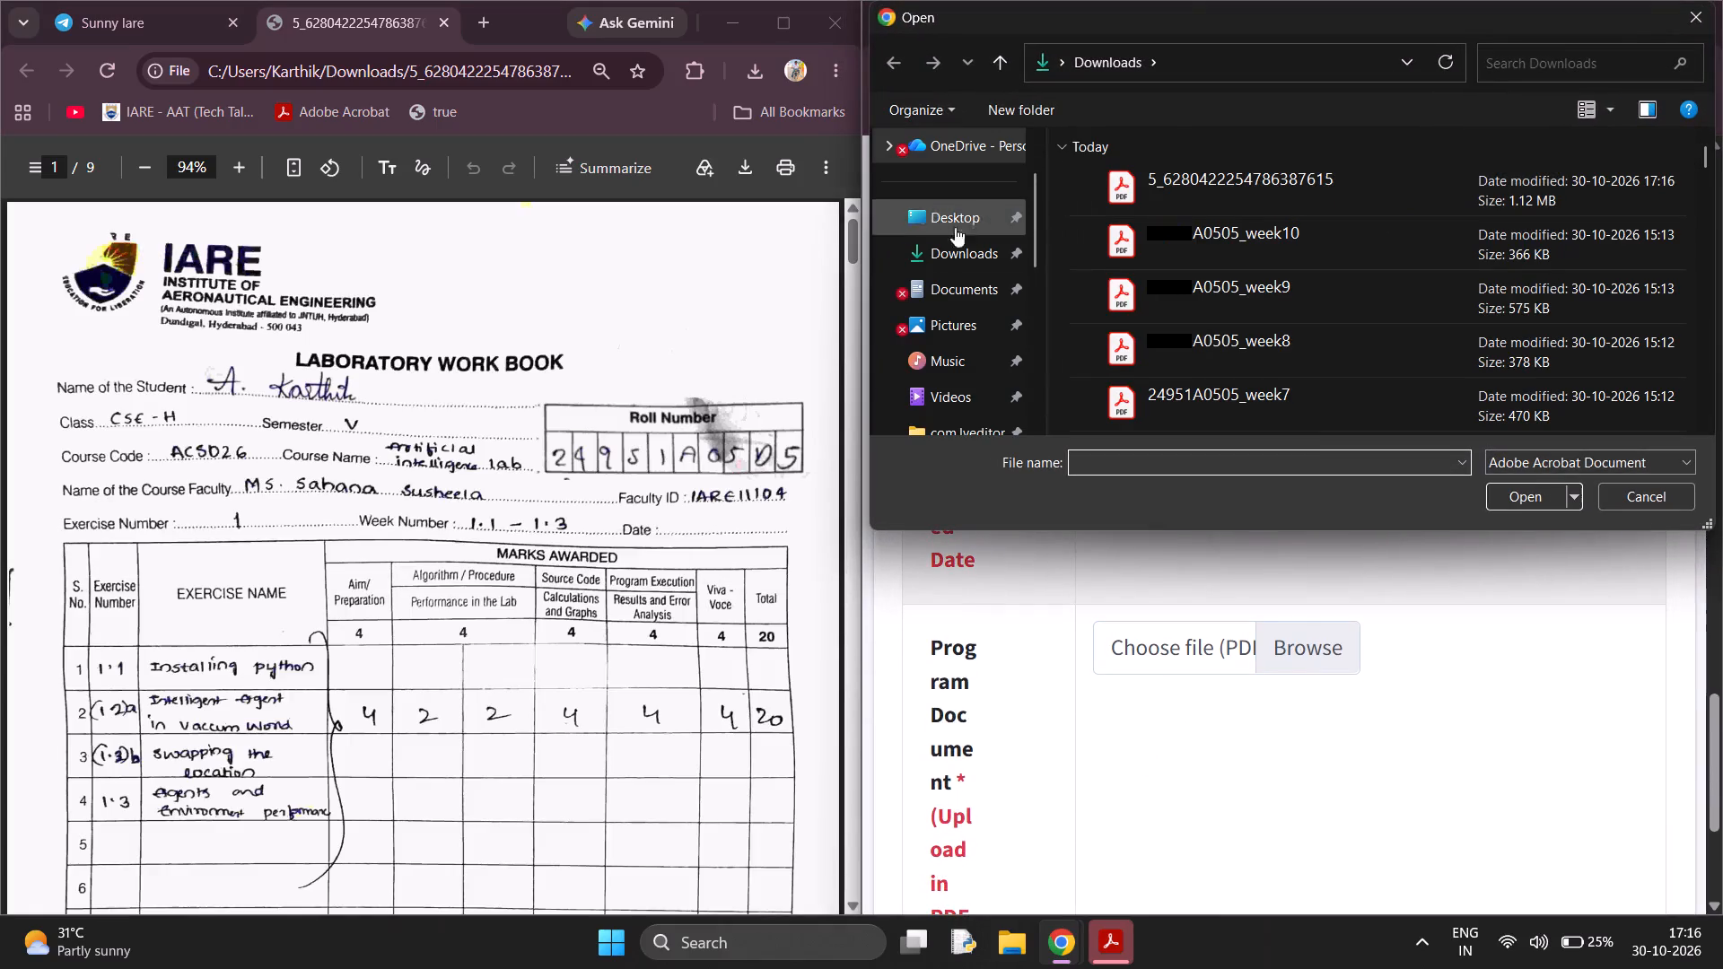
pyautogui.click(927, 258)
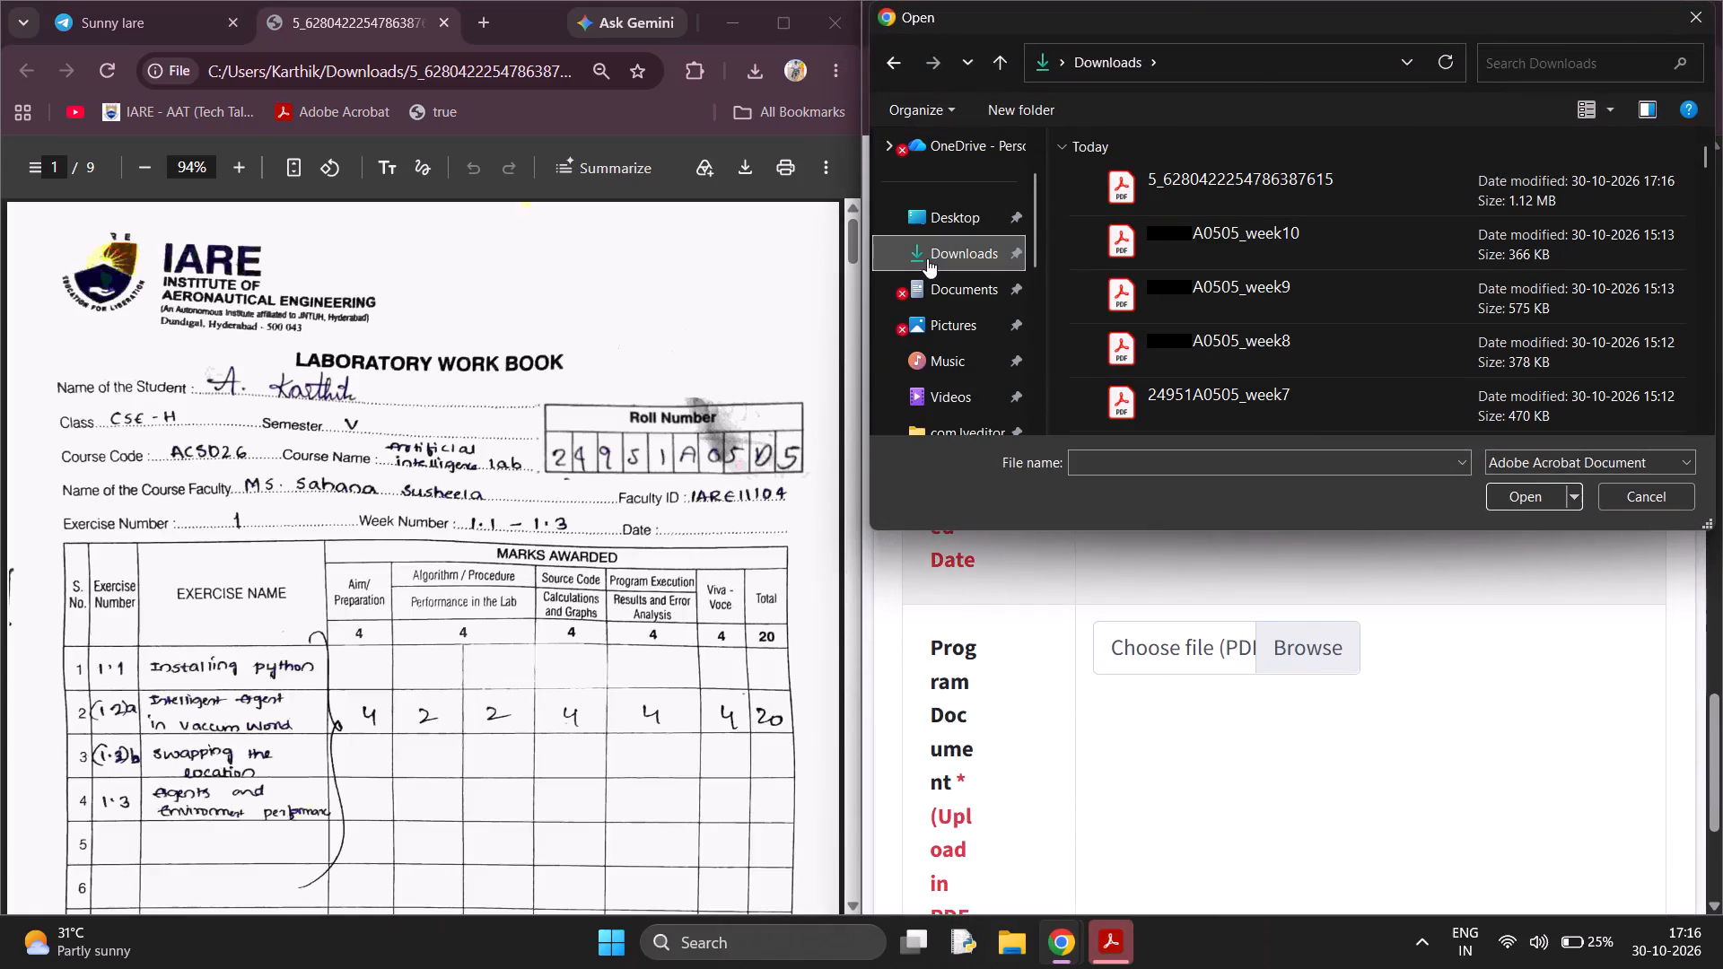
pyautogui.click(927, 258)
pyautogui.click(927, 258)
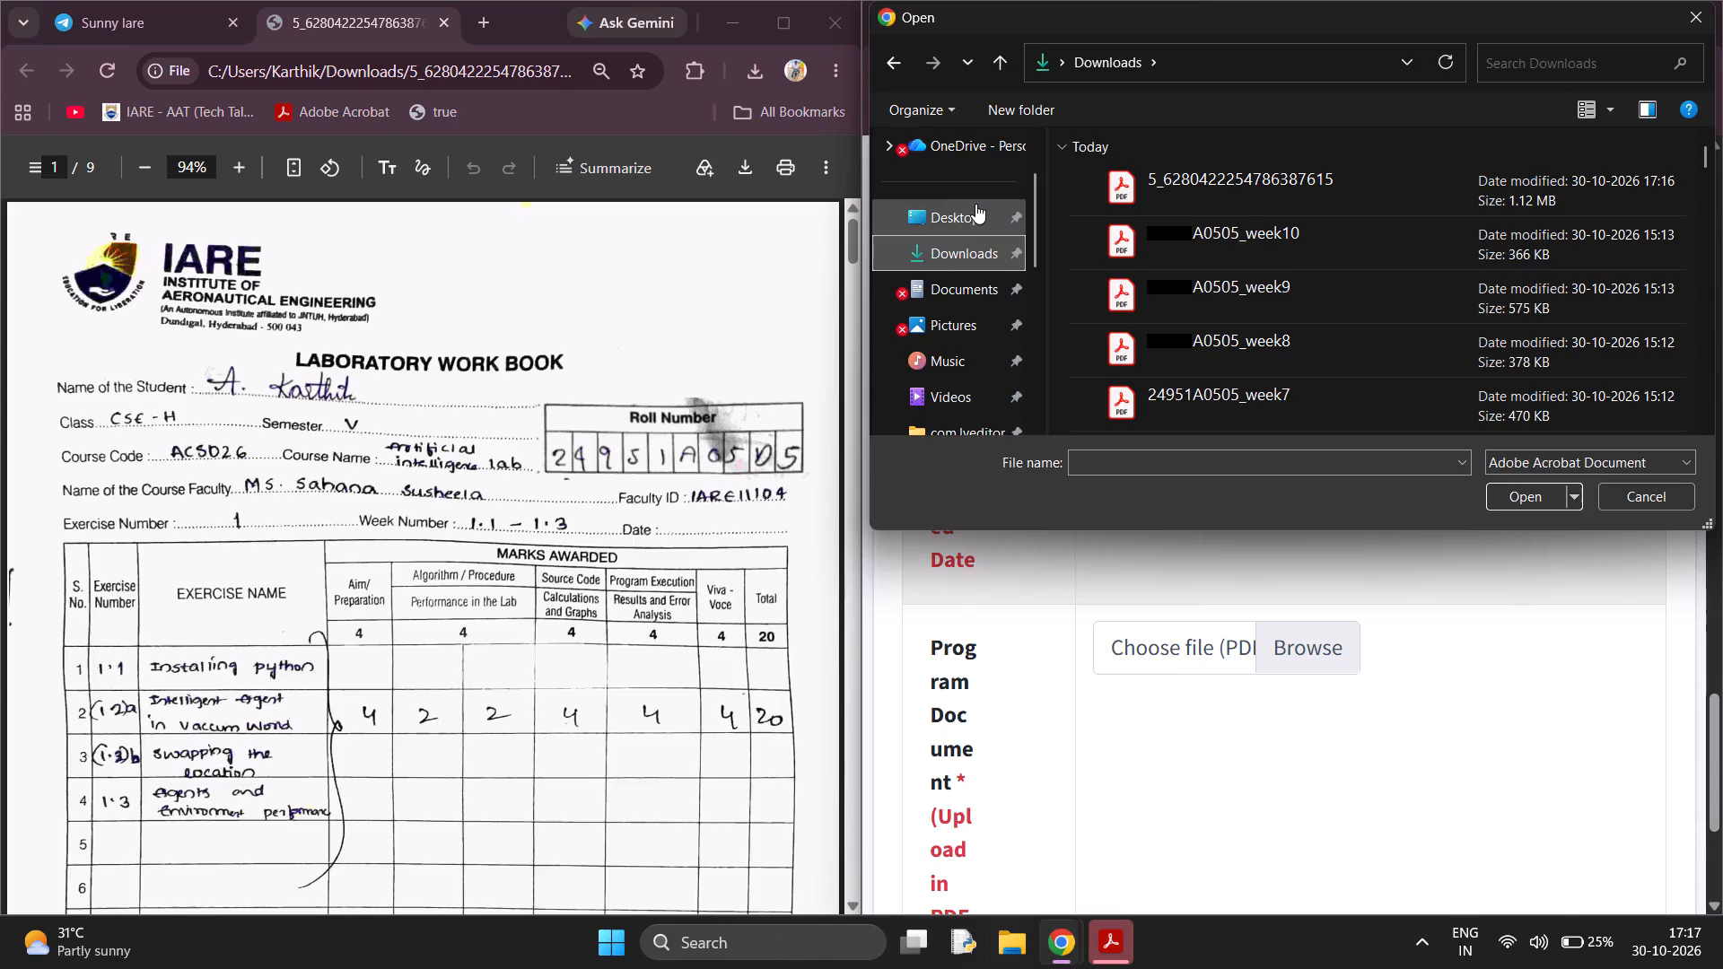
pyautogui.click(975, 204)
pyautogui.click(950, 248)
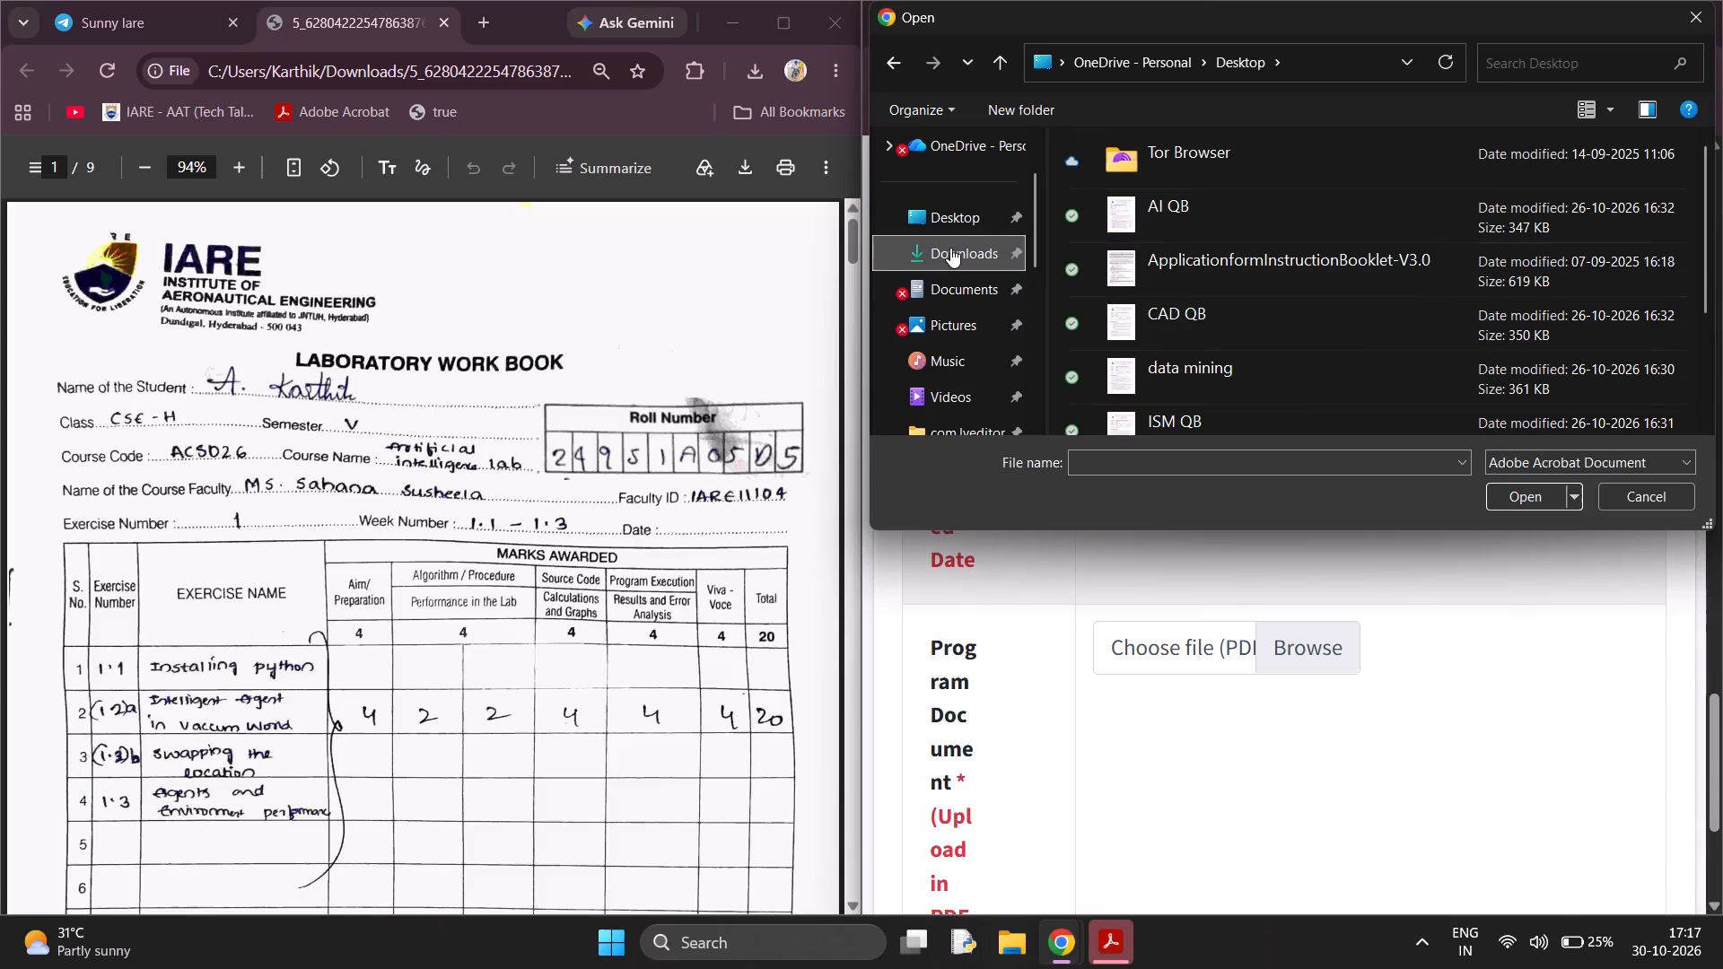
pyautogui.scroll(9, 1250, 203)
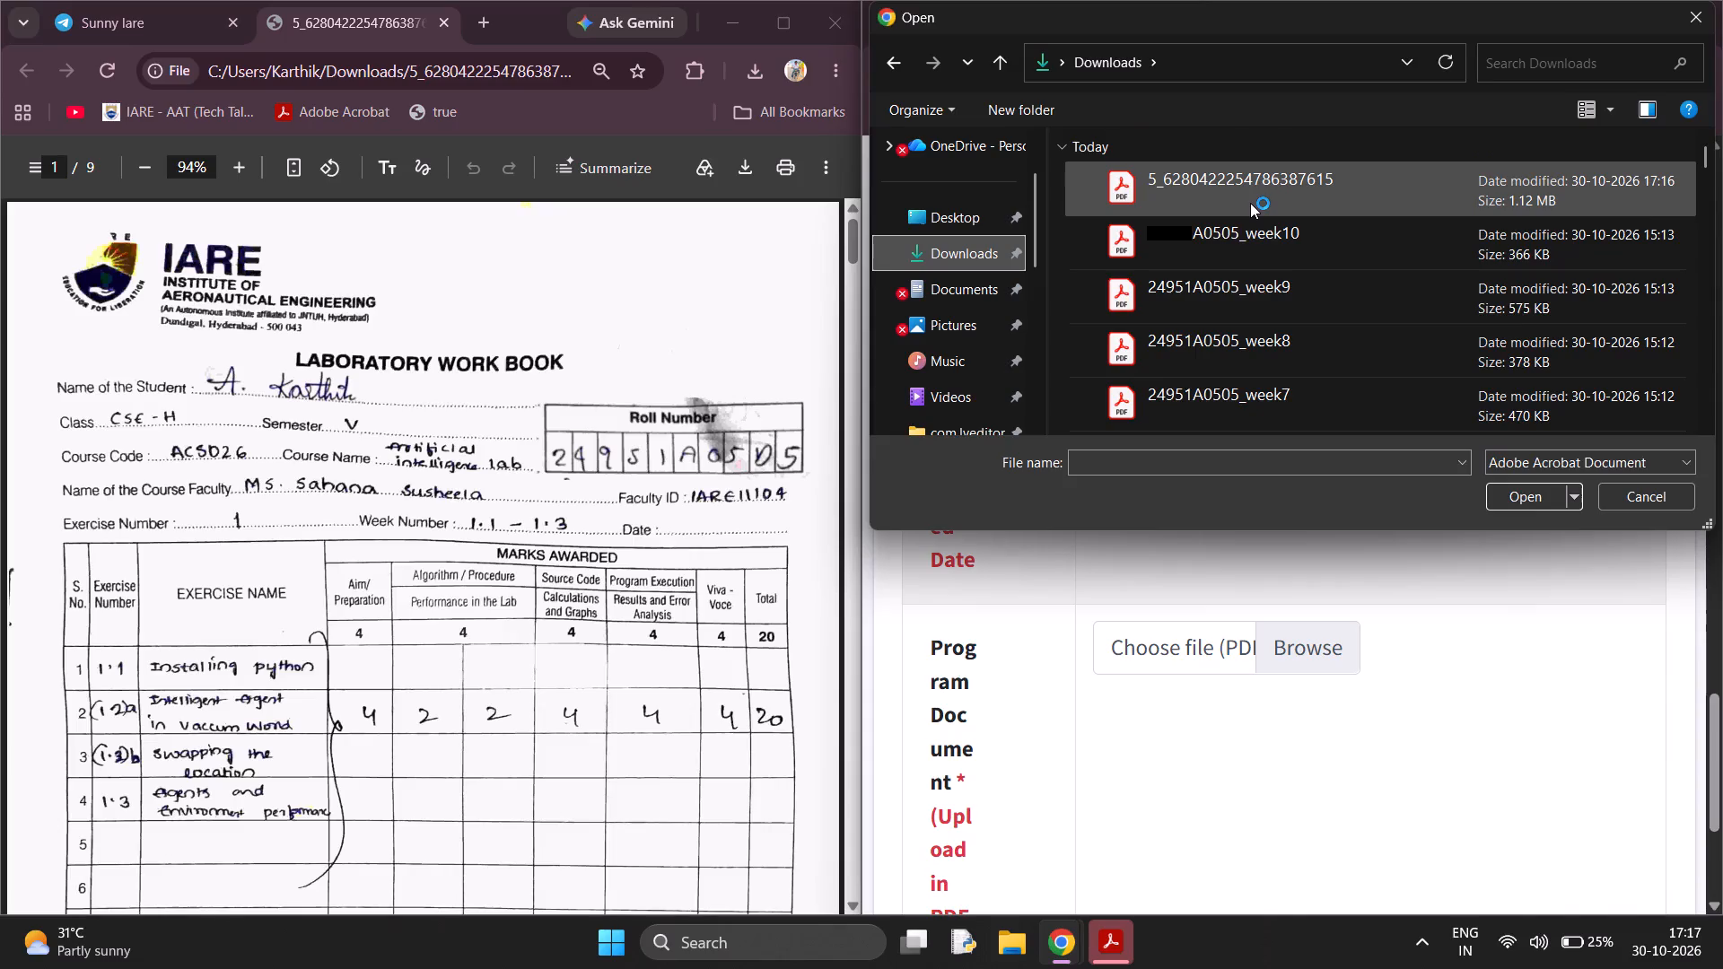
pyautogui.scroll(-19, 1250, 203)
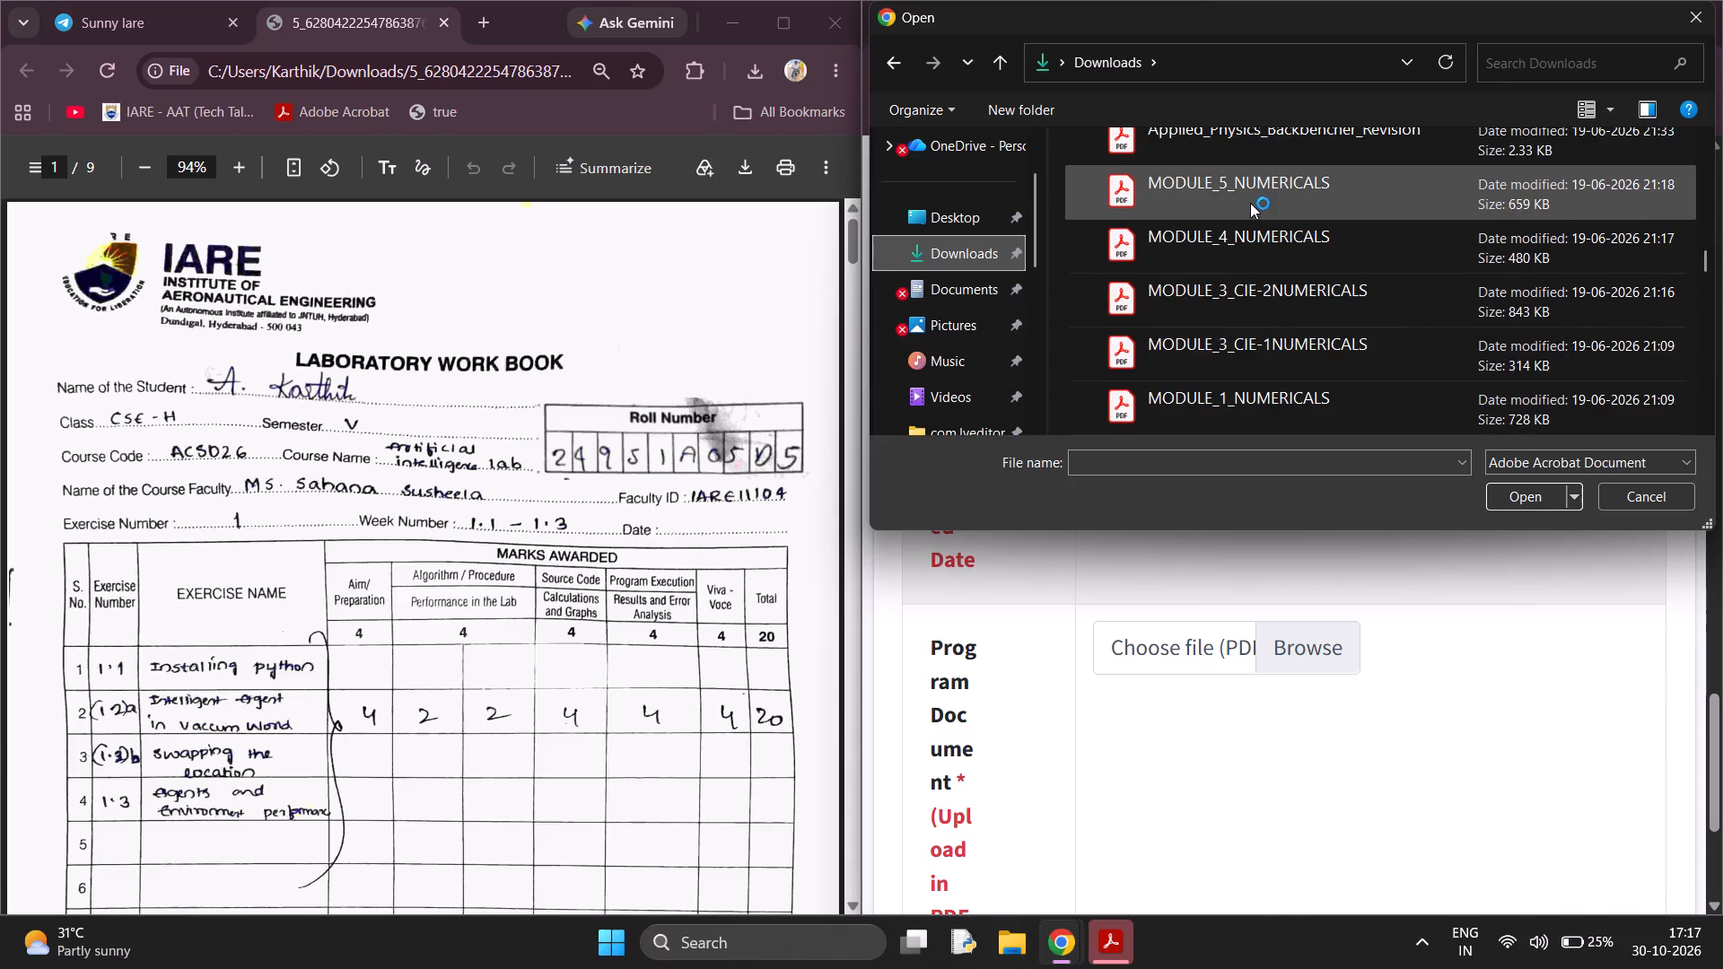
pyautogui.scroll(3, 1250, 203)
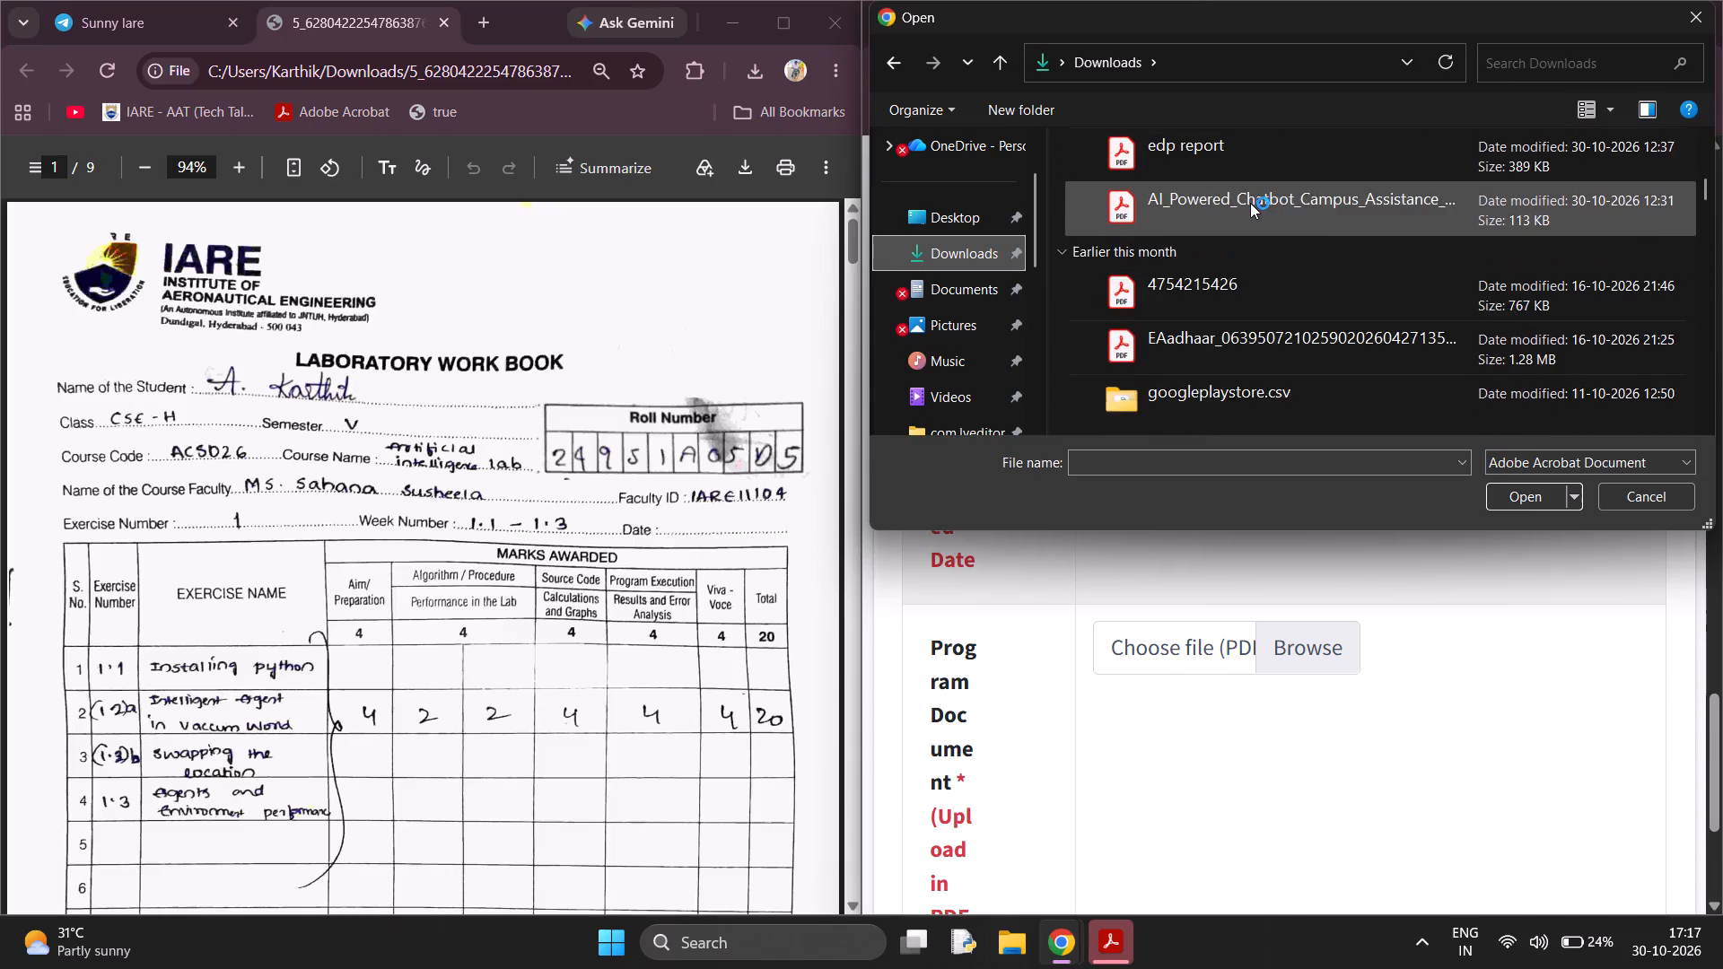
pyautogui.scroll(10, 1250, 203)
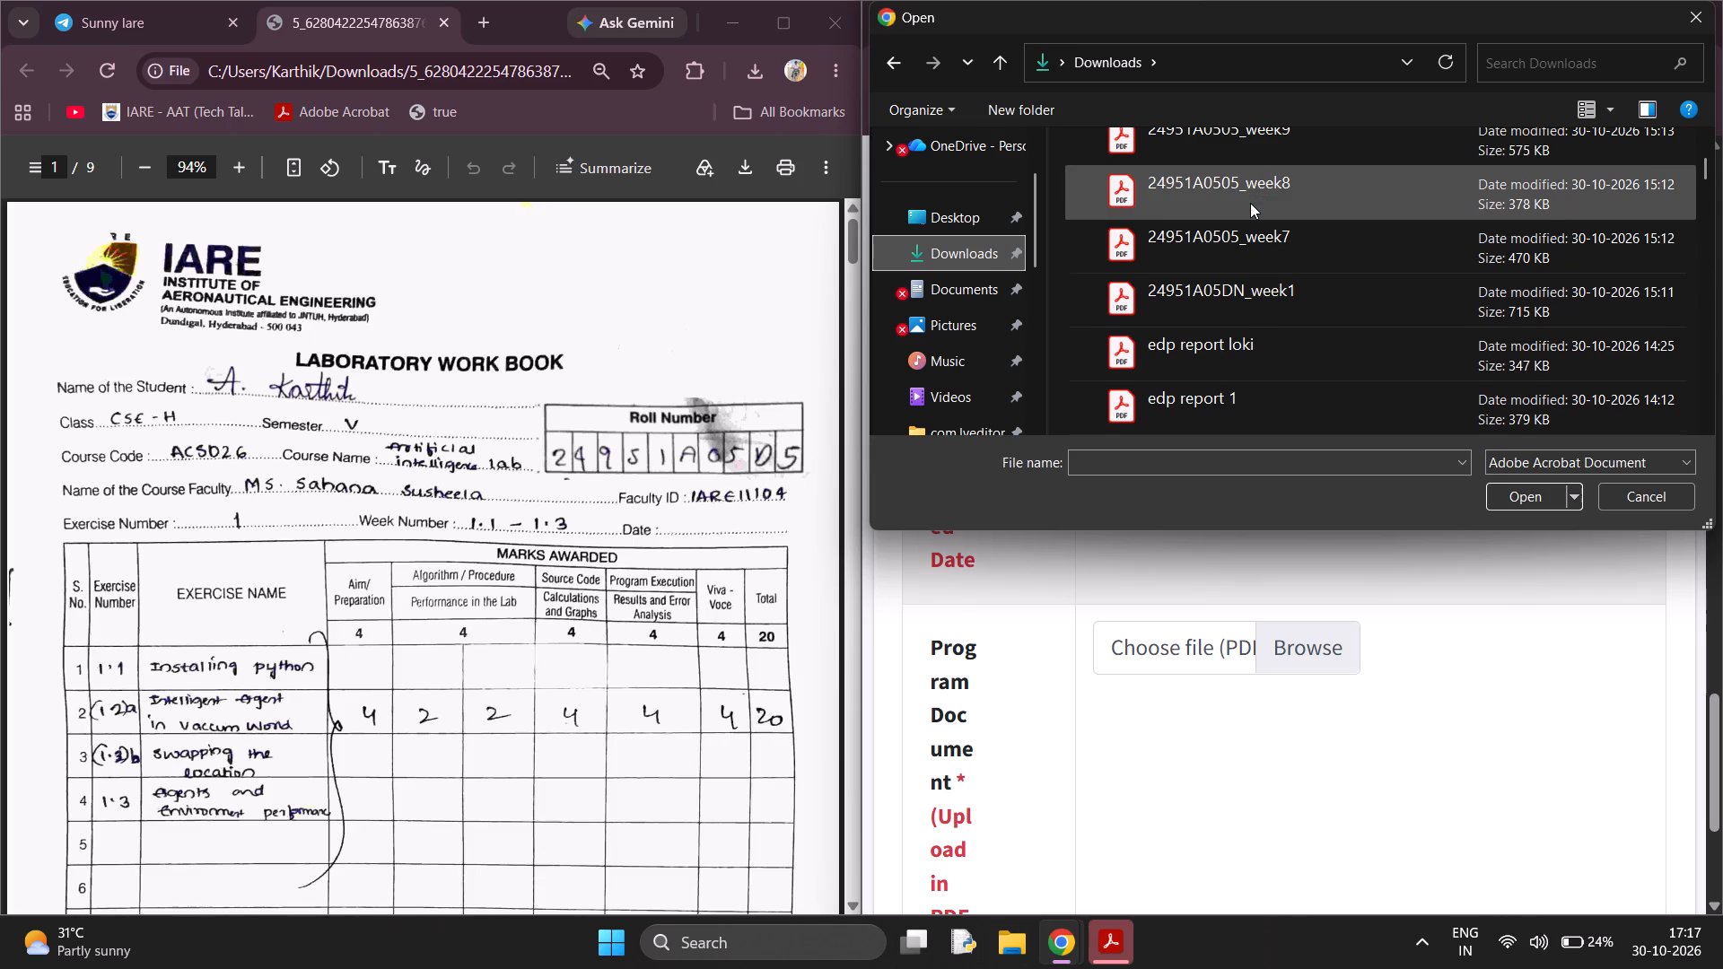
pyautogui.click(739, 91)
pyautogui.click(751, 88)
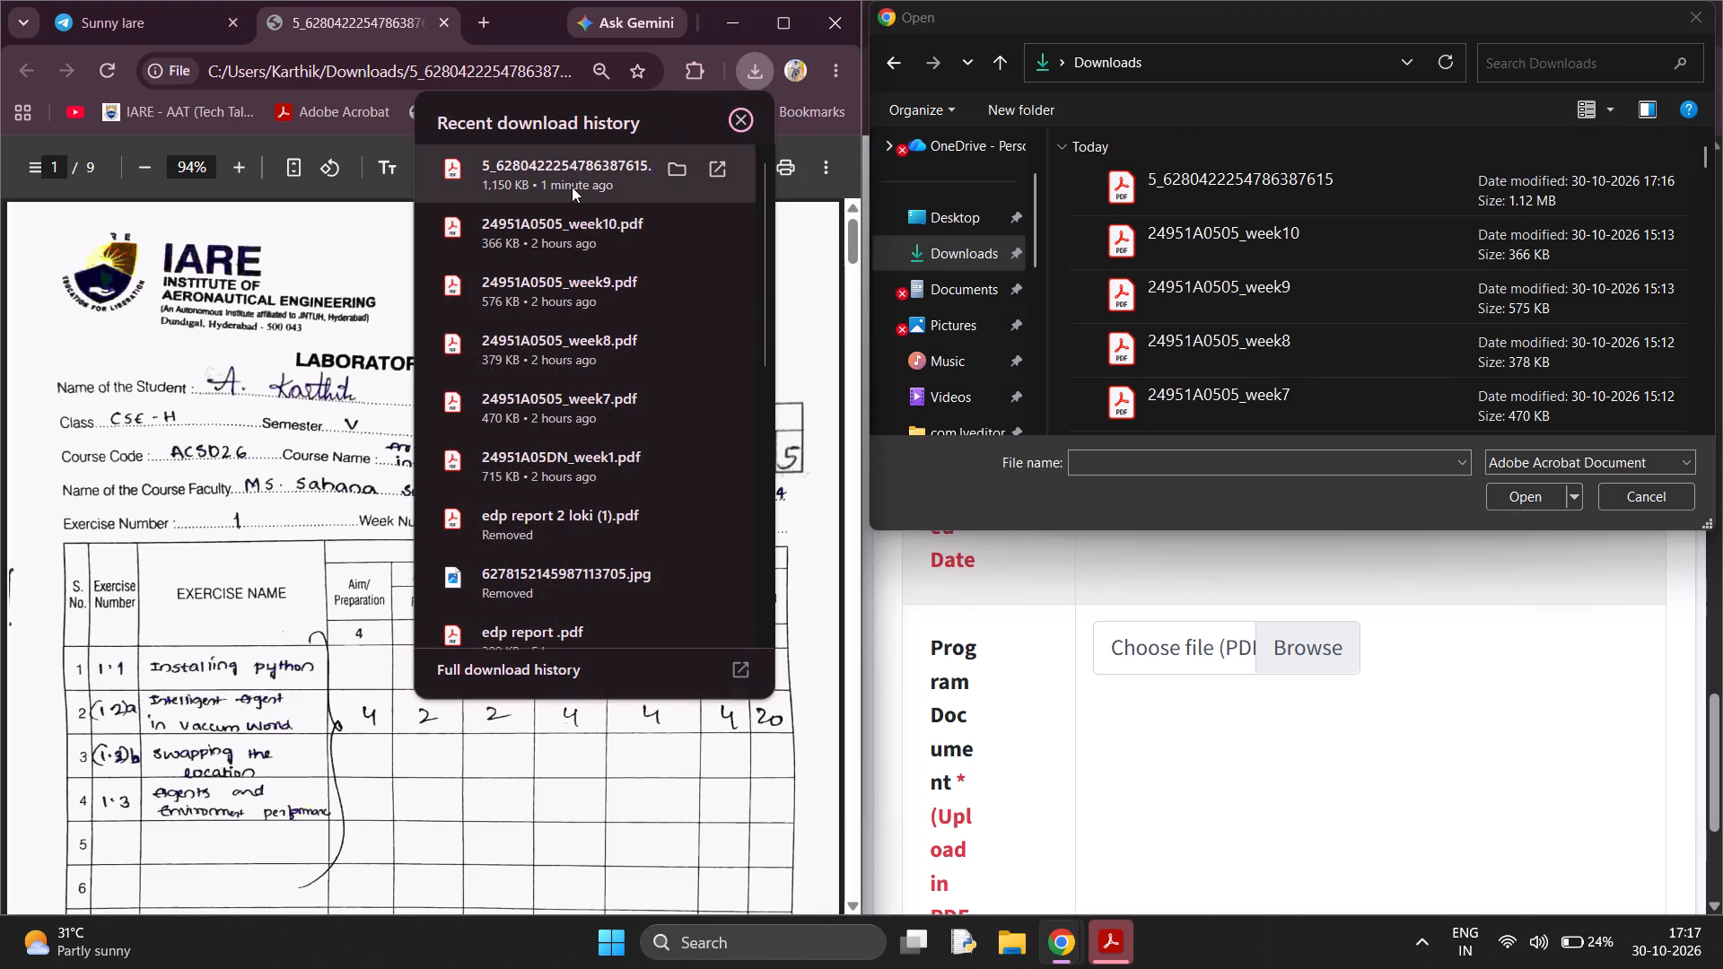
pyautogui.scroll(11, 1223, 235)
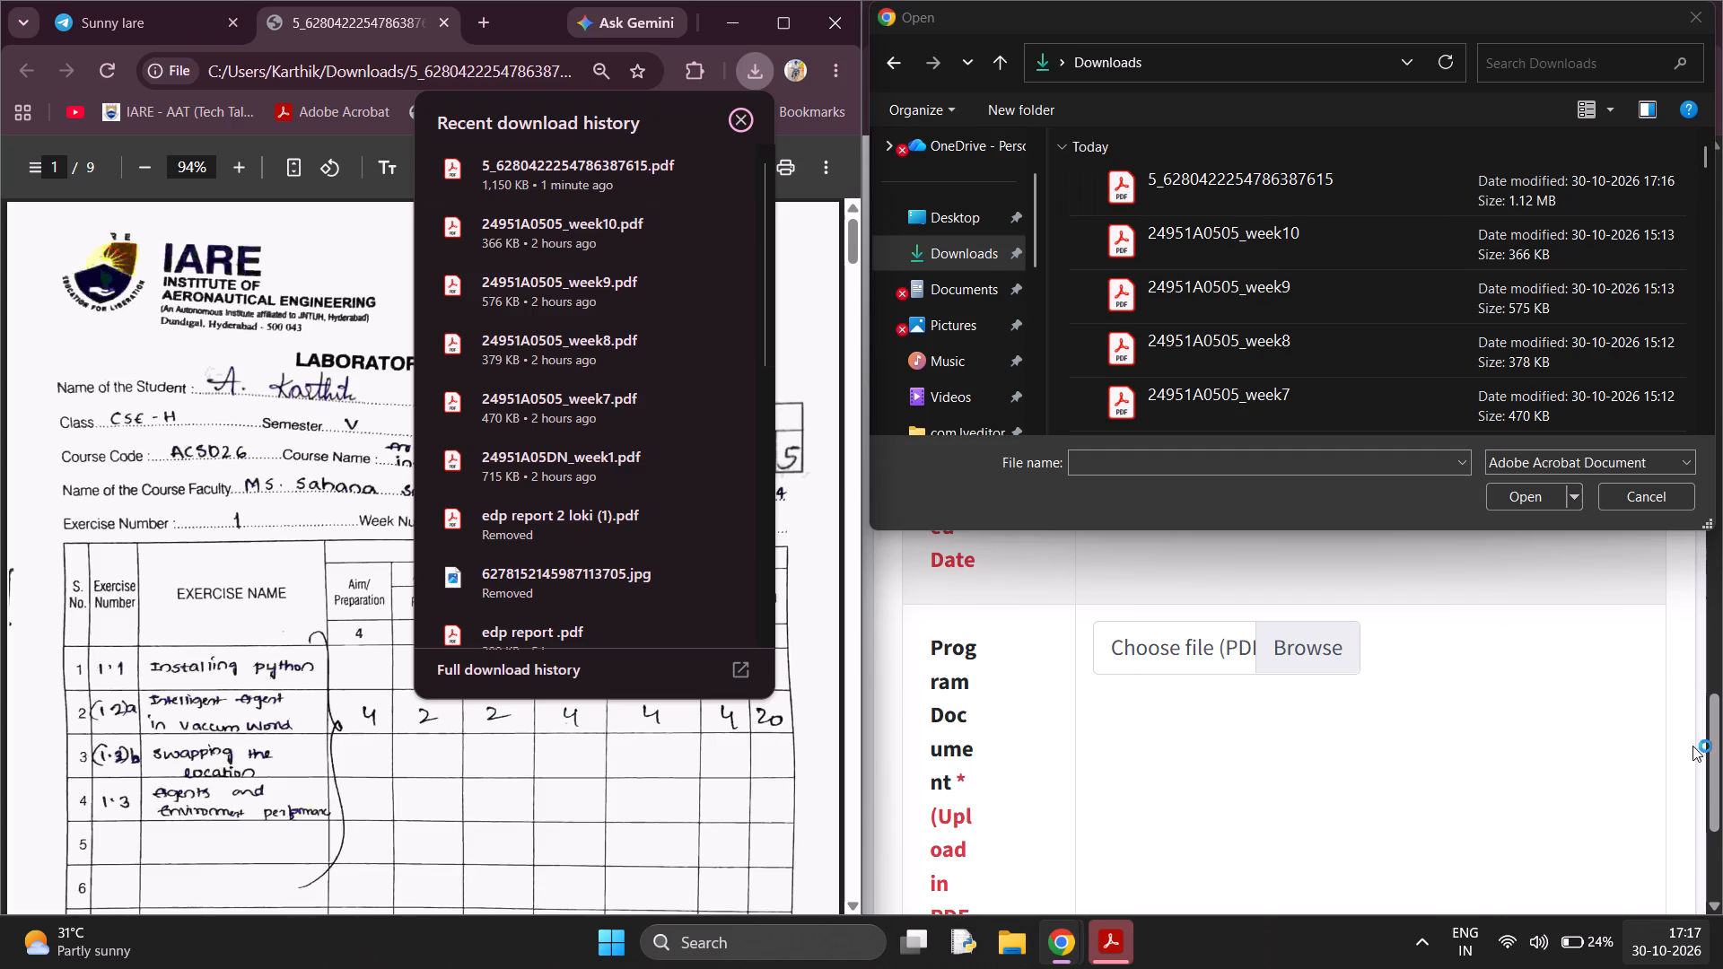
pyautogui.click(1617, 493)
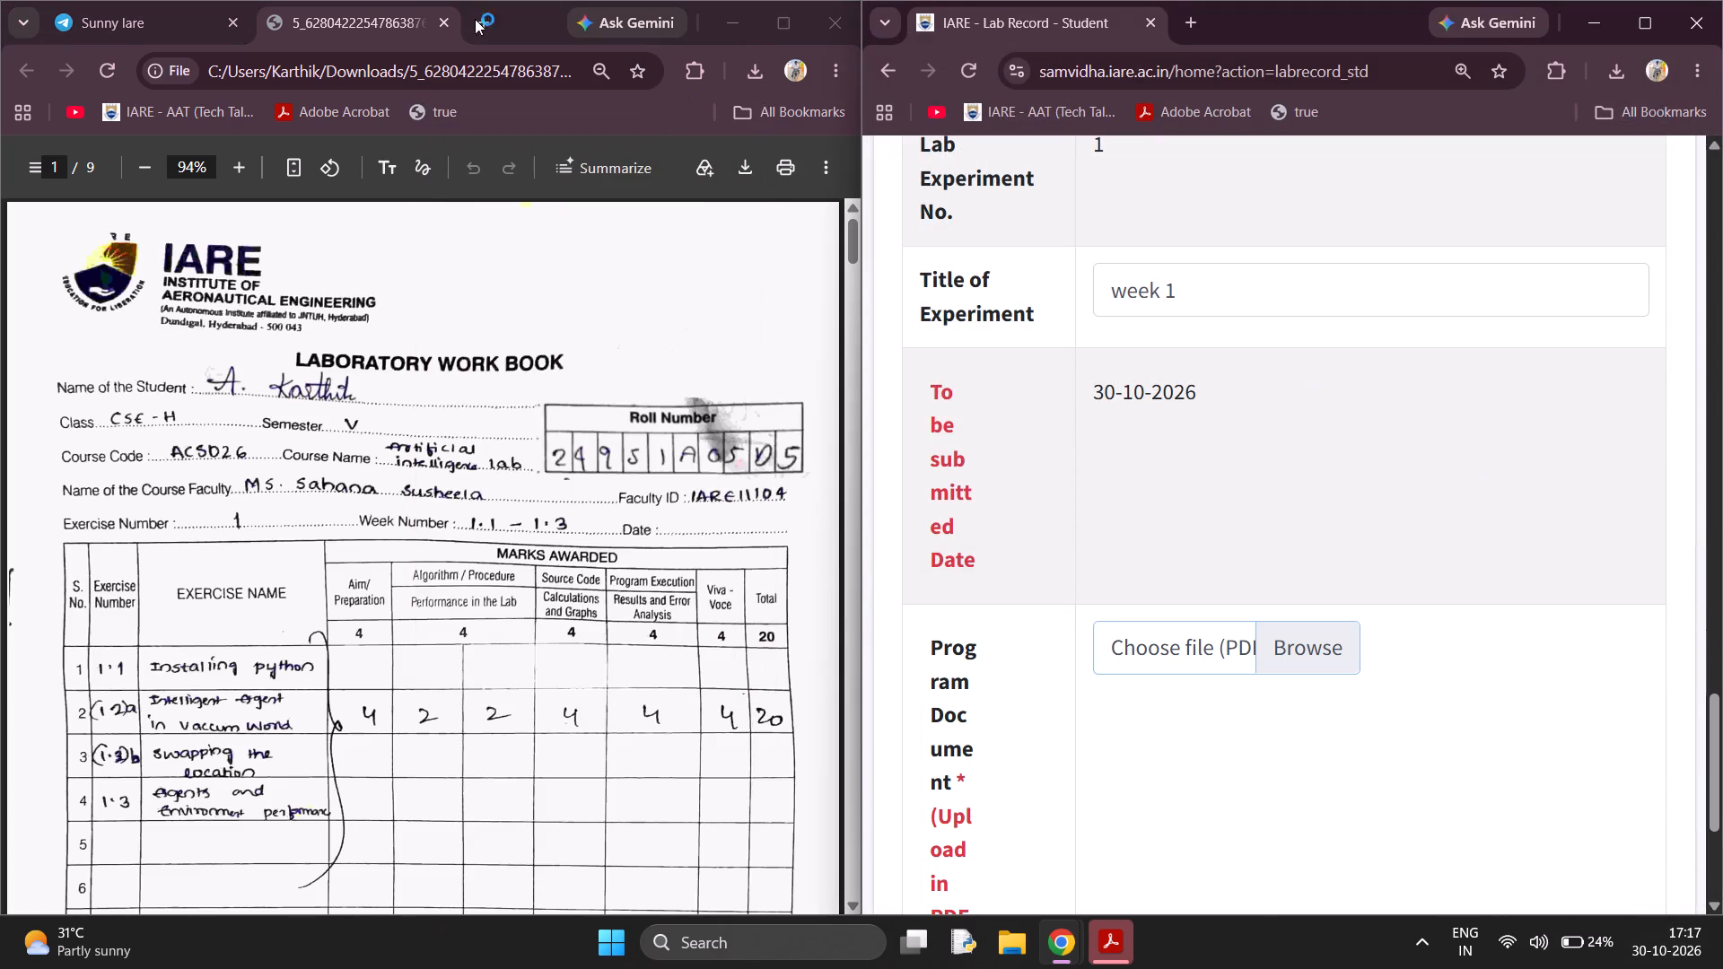
# Search the web for "pdf compressor" in a new tab beside the lab work book PDF.
pyautogui.click(470, 31)
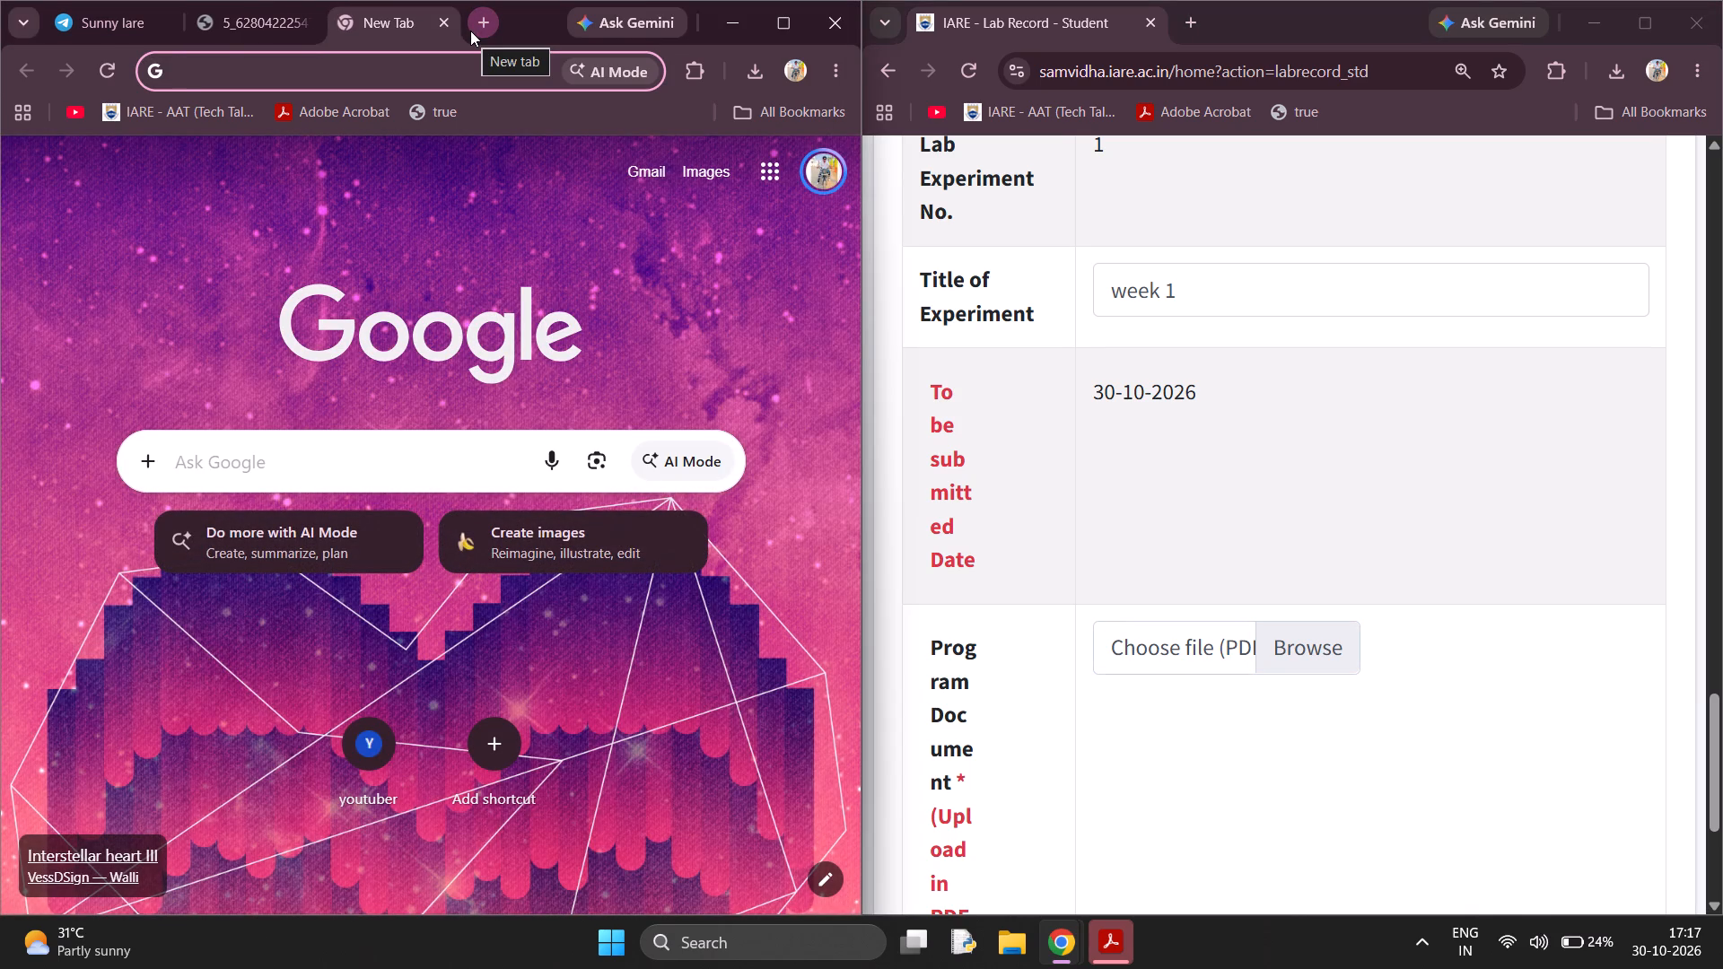
pyautogui.click(290, 465)
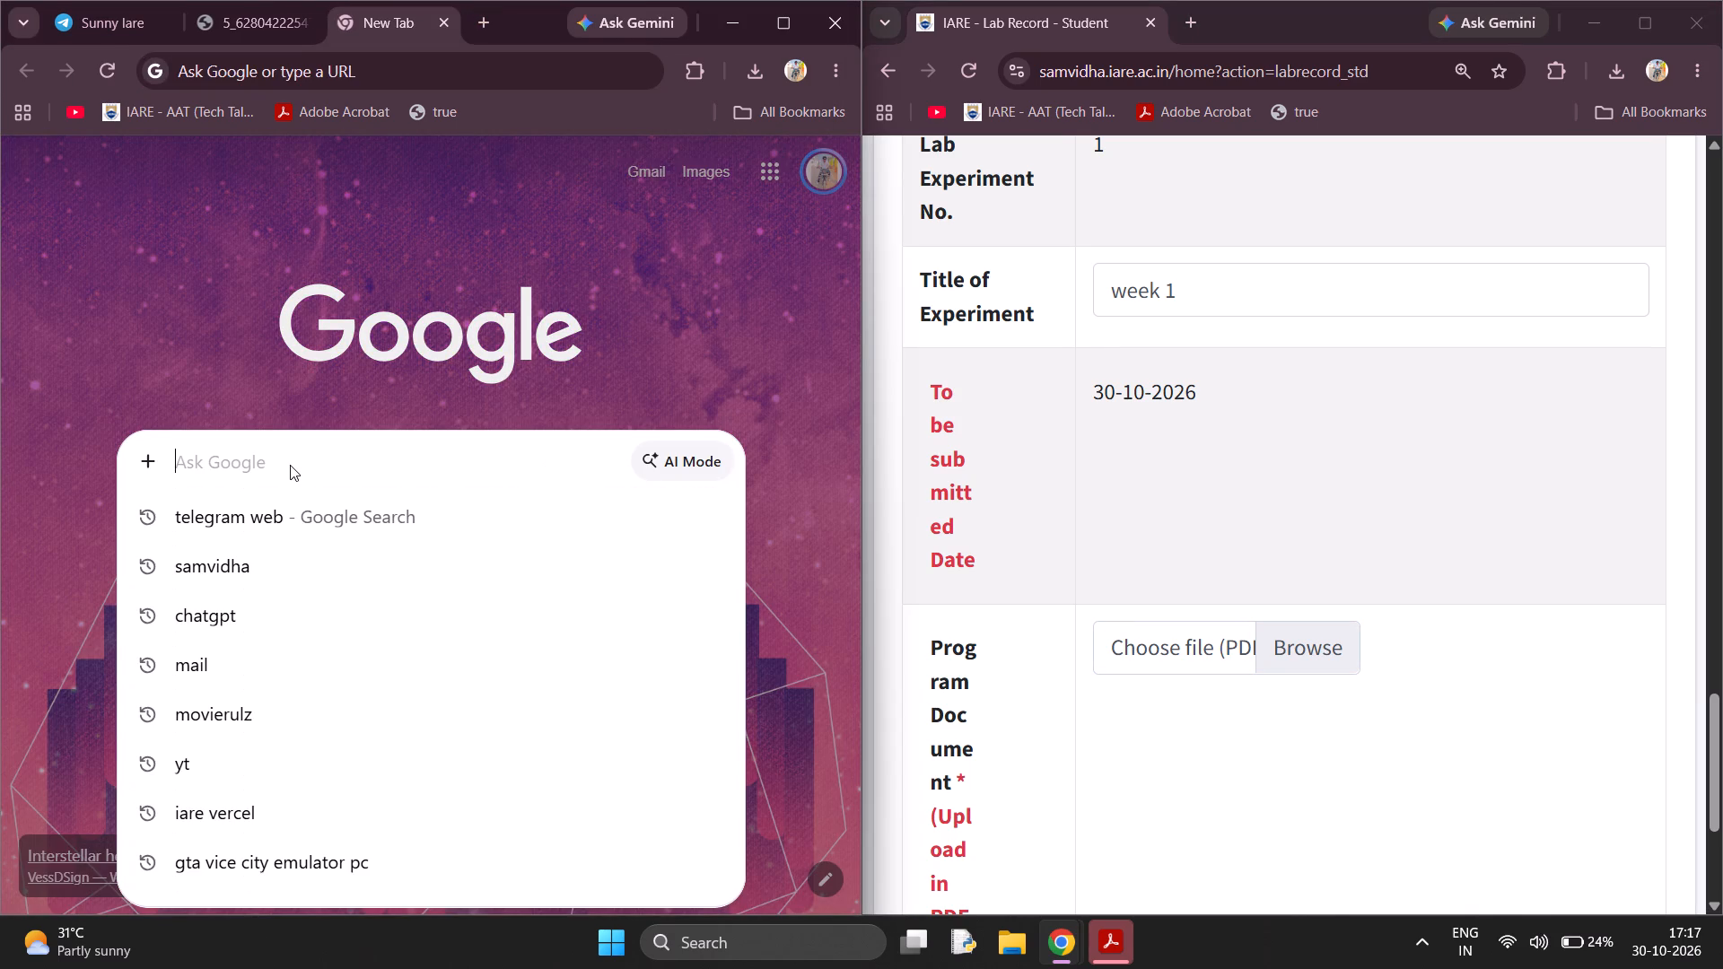
pyautogui.write('pdf compressor')
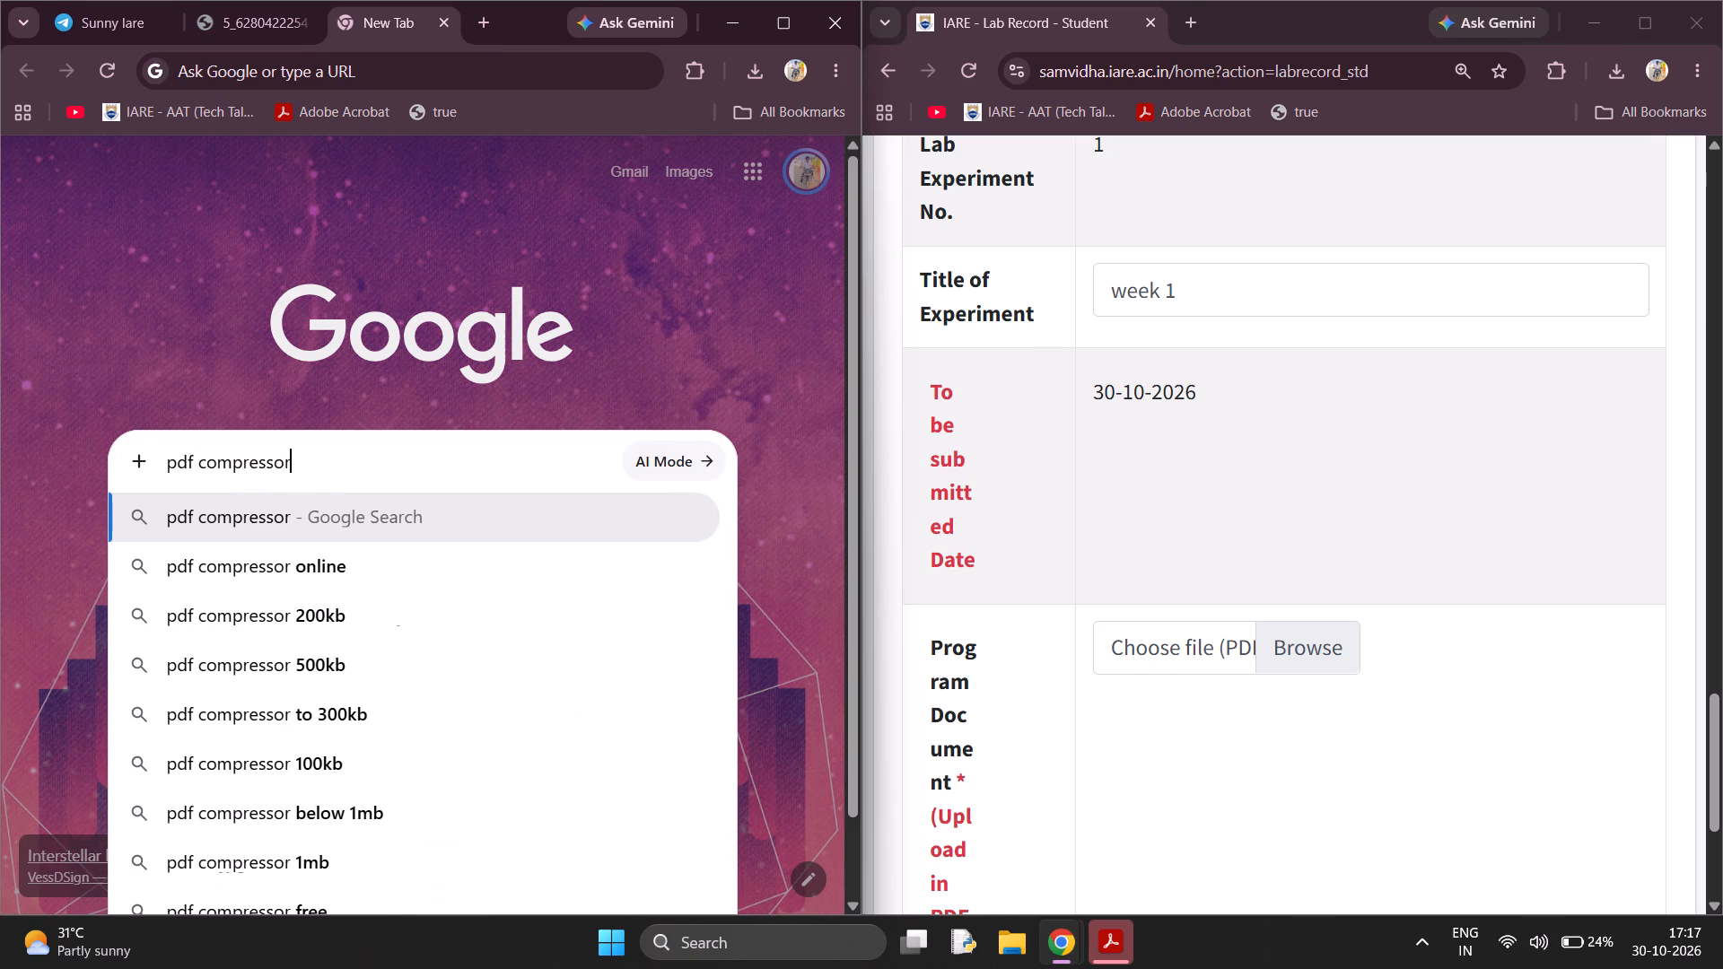
pyautogui.press('Return')
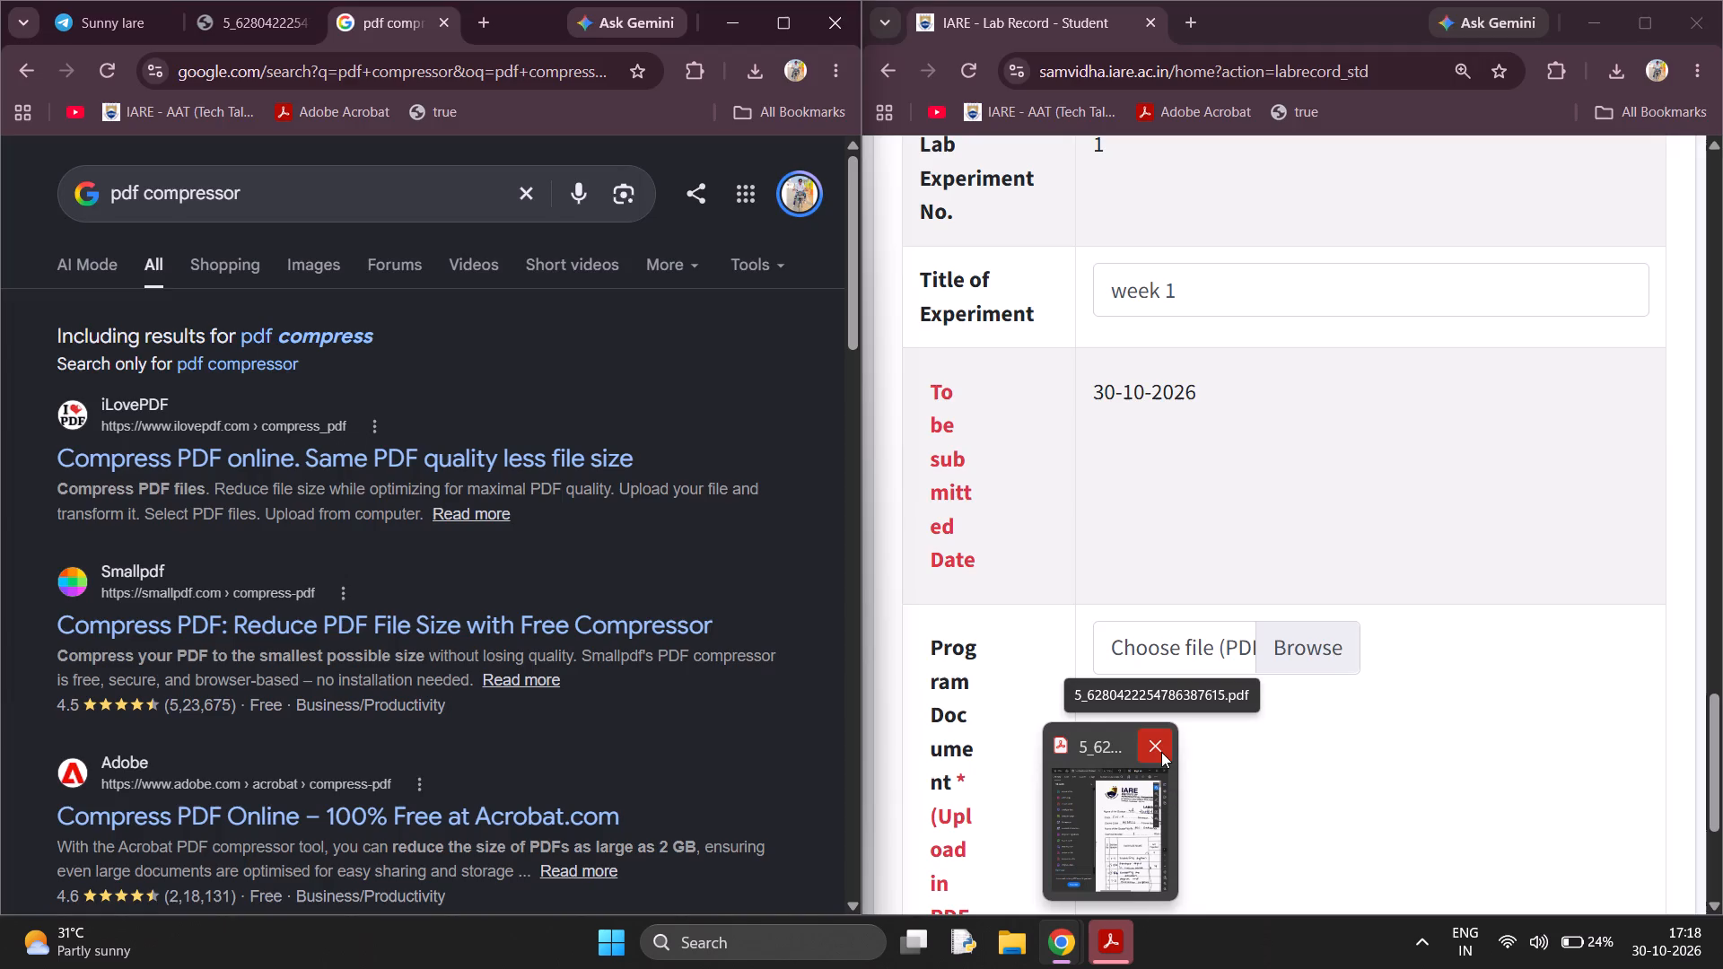
# Close the Acrobat window that has the file 5_6280422254786387615.pdf open.
pyautogui.click(1161, 752)
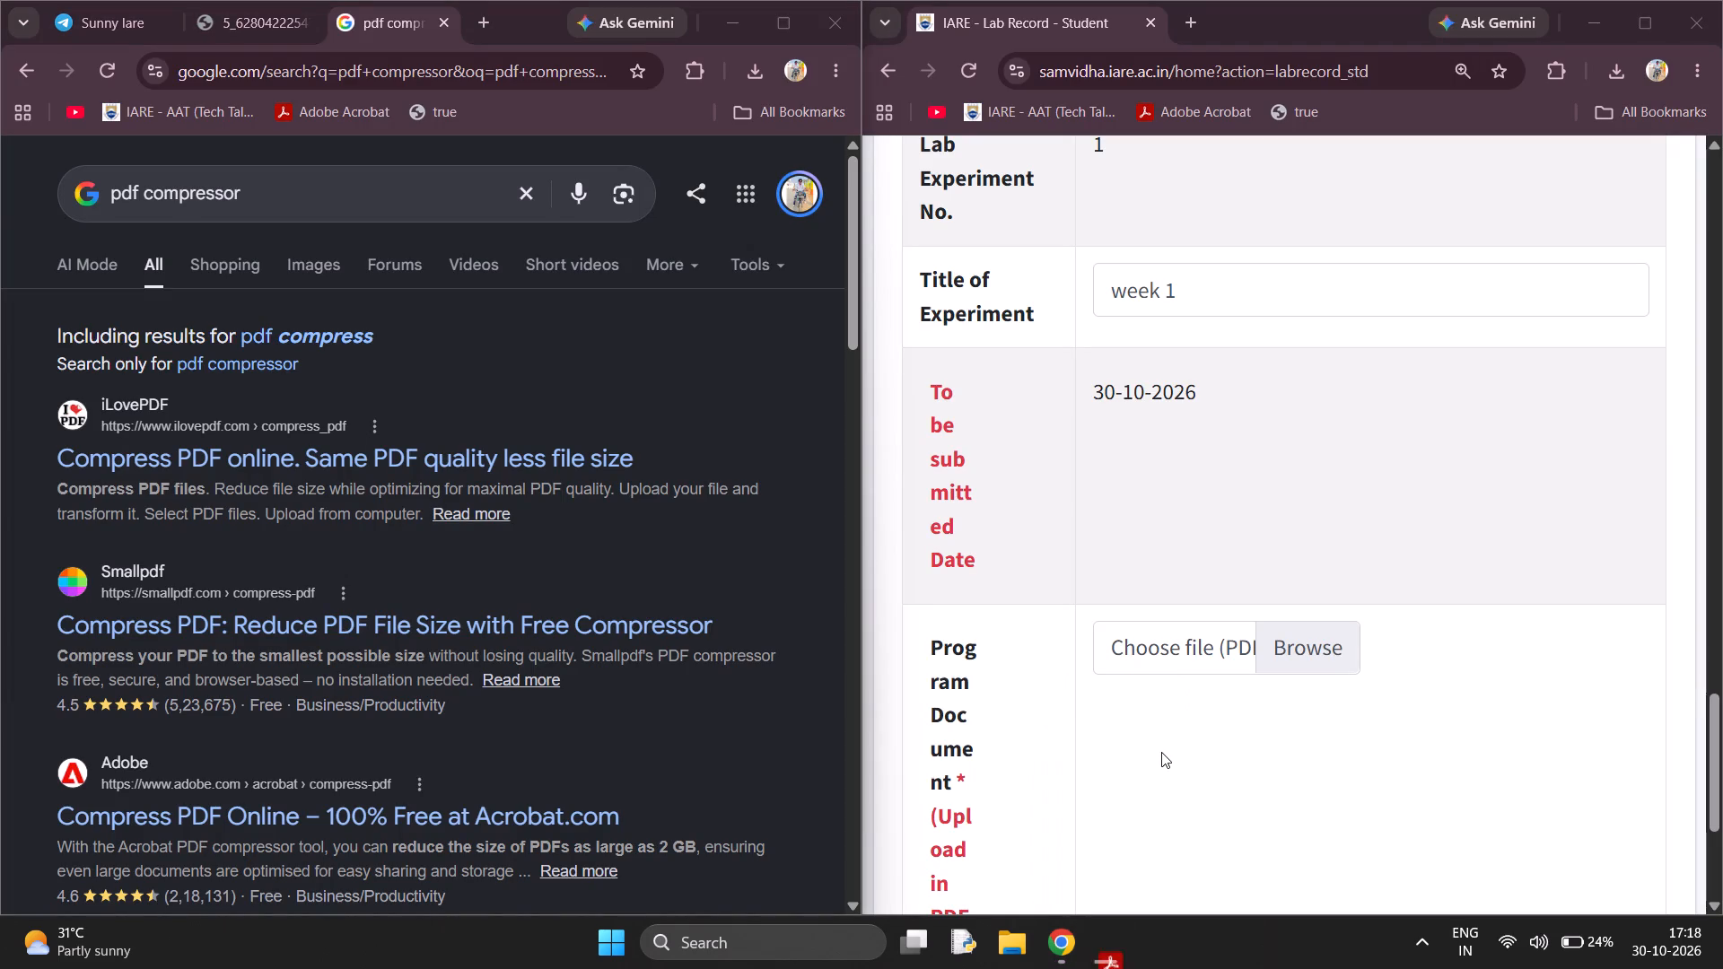
# Open iLovePDF's Compress PDF tool from the search results and compress 5_6280422254786387615.pdf from Downloads.
pyautogui.click(491, 458)
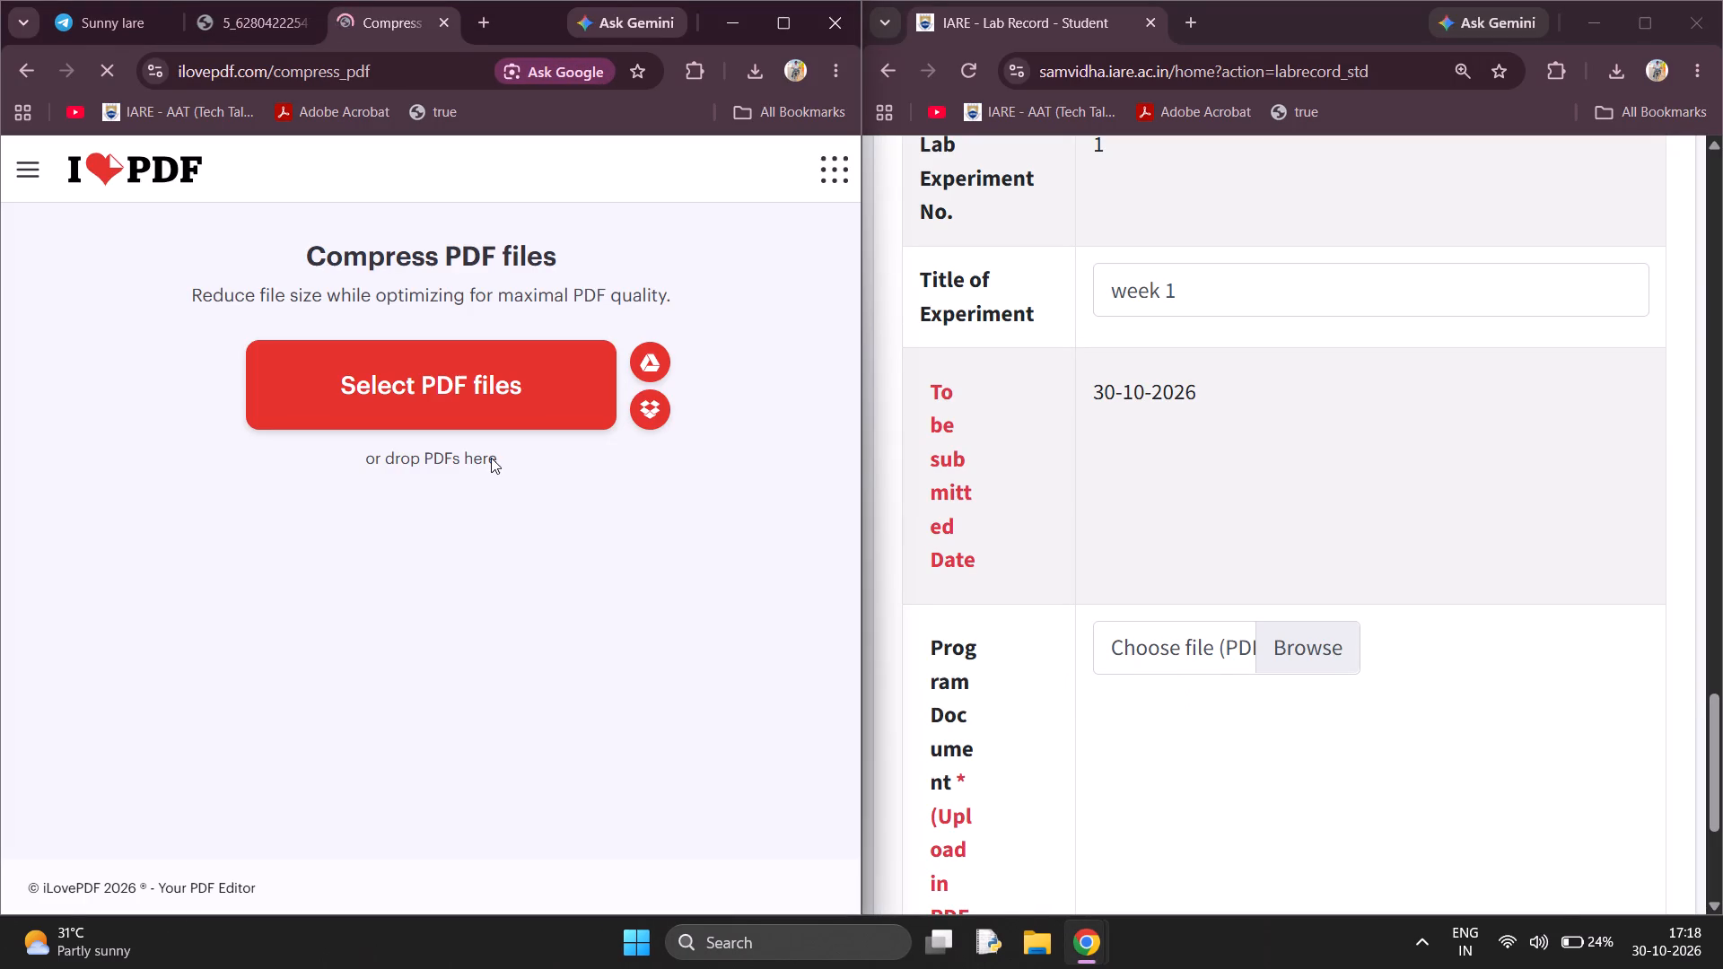
pyautogui.click(504, 397)
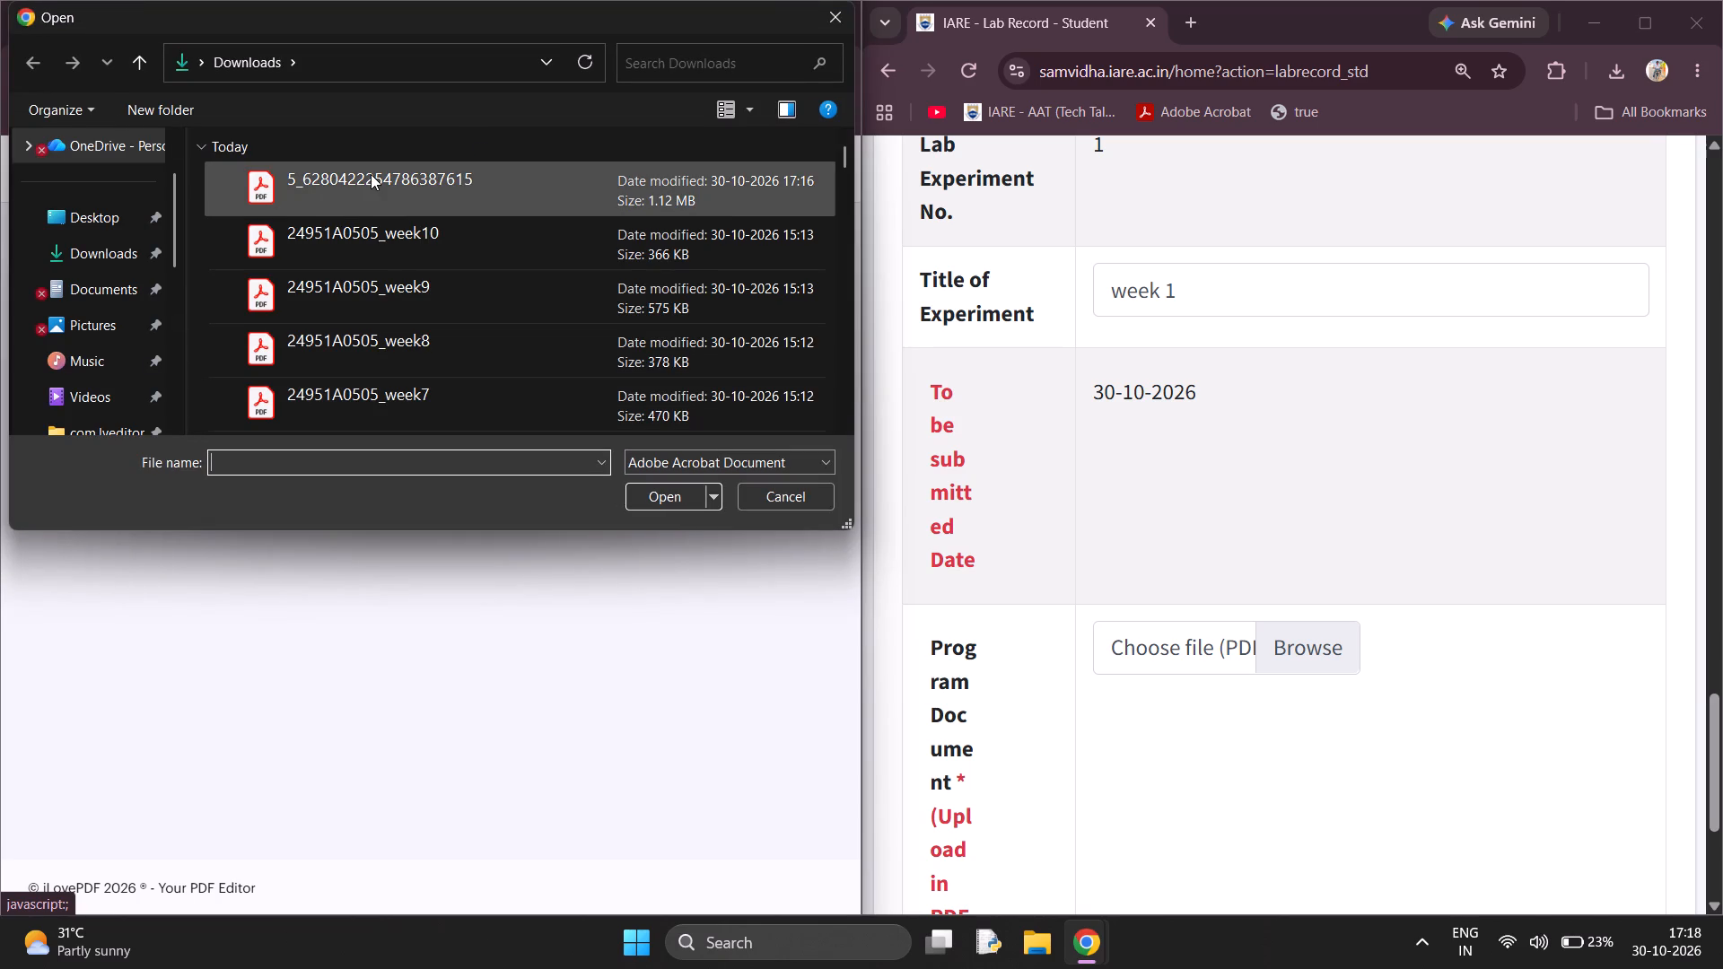
pyautogui.doubleClick(371, 174)
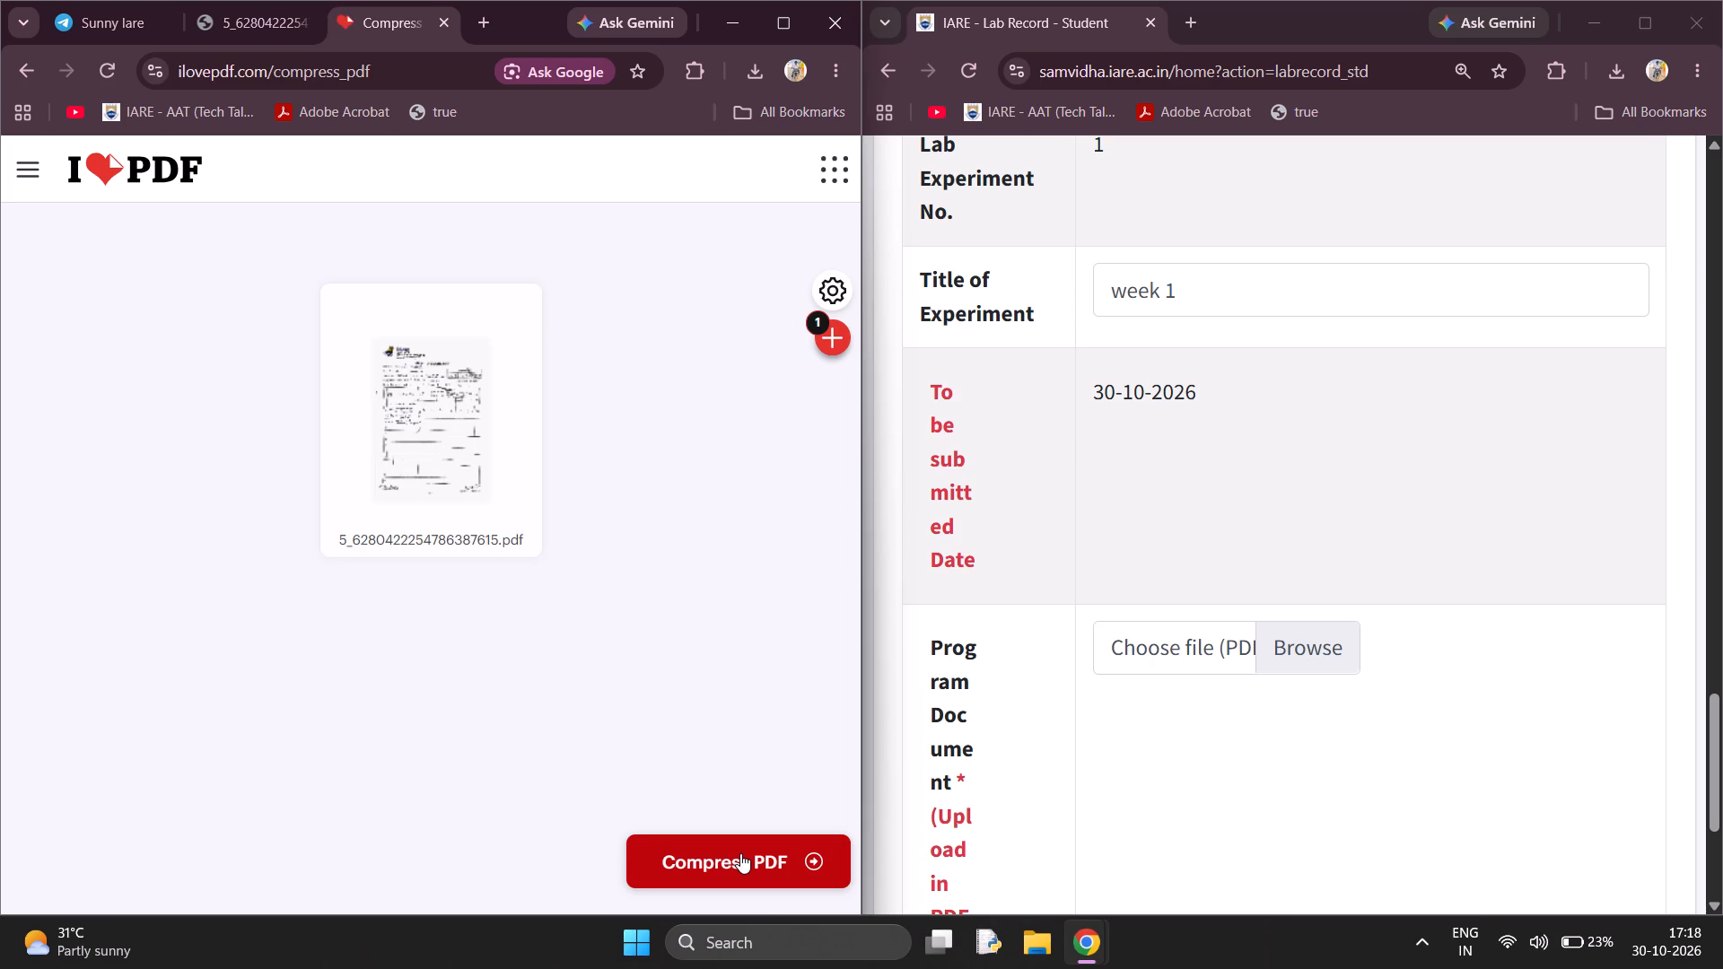
pyautogui.scroll(-2, 740, 853)
pyautogui.scroll(-3, 558, 542)
pyautogui.scroll(2, 558, 542)
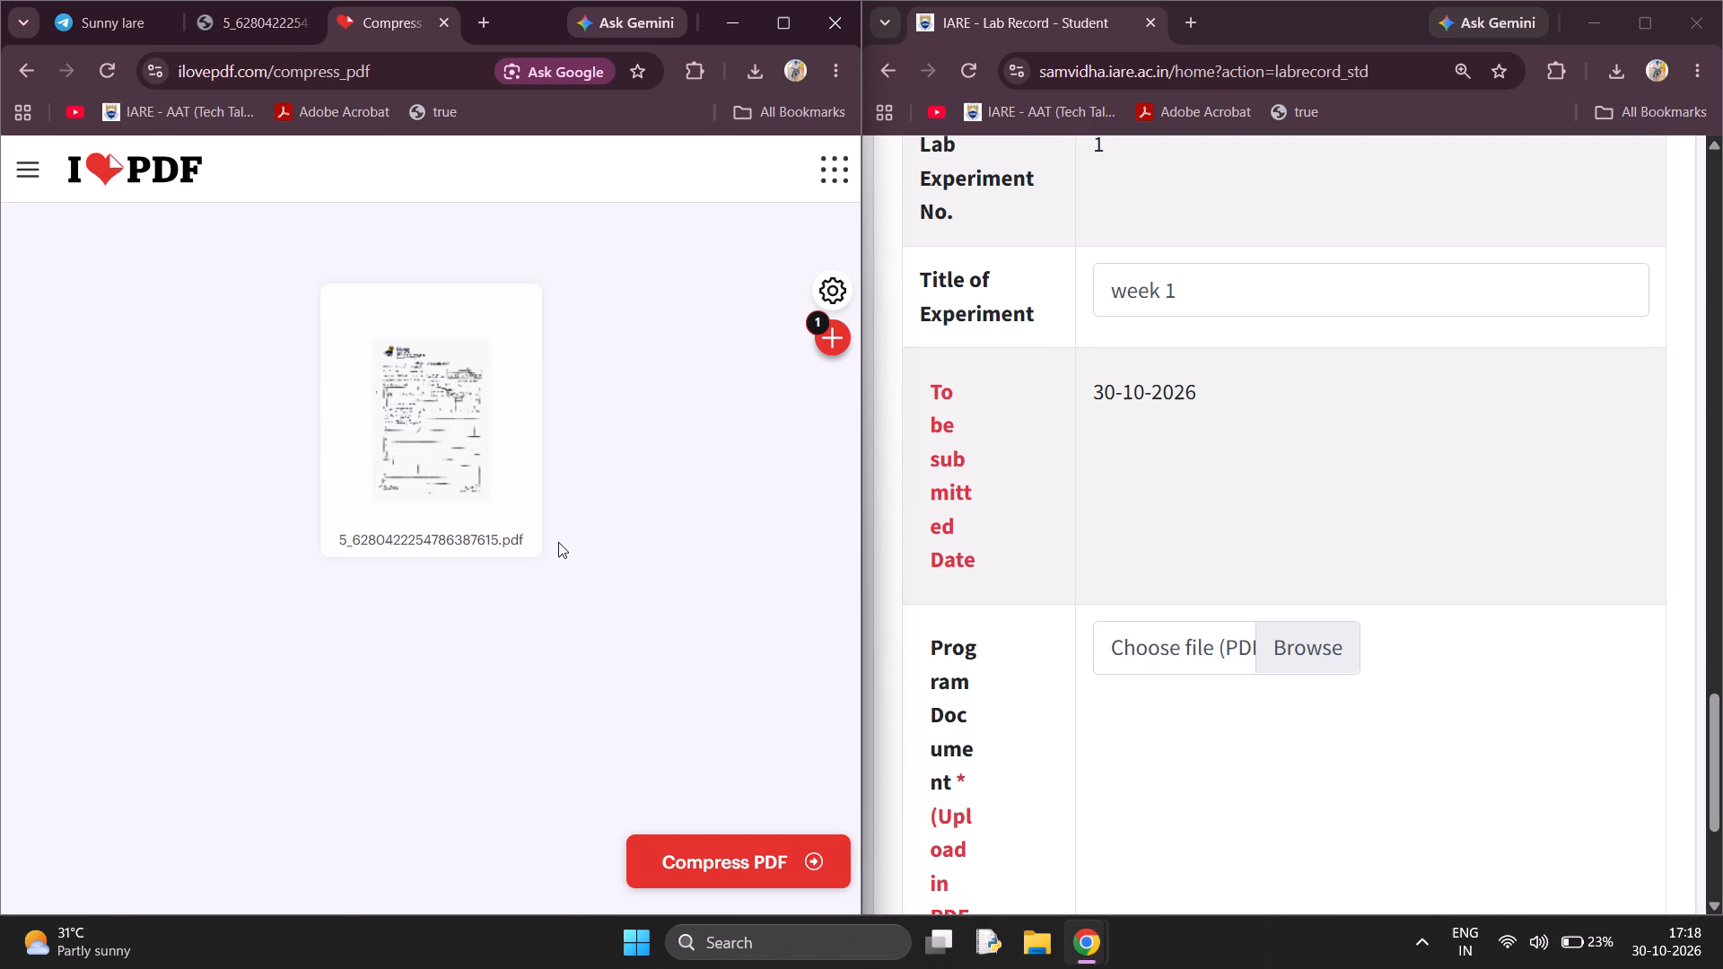
pyautogui.scroll(1, 558, 542)
pyautogui.click(734, 860)
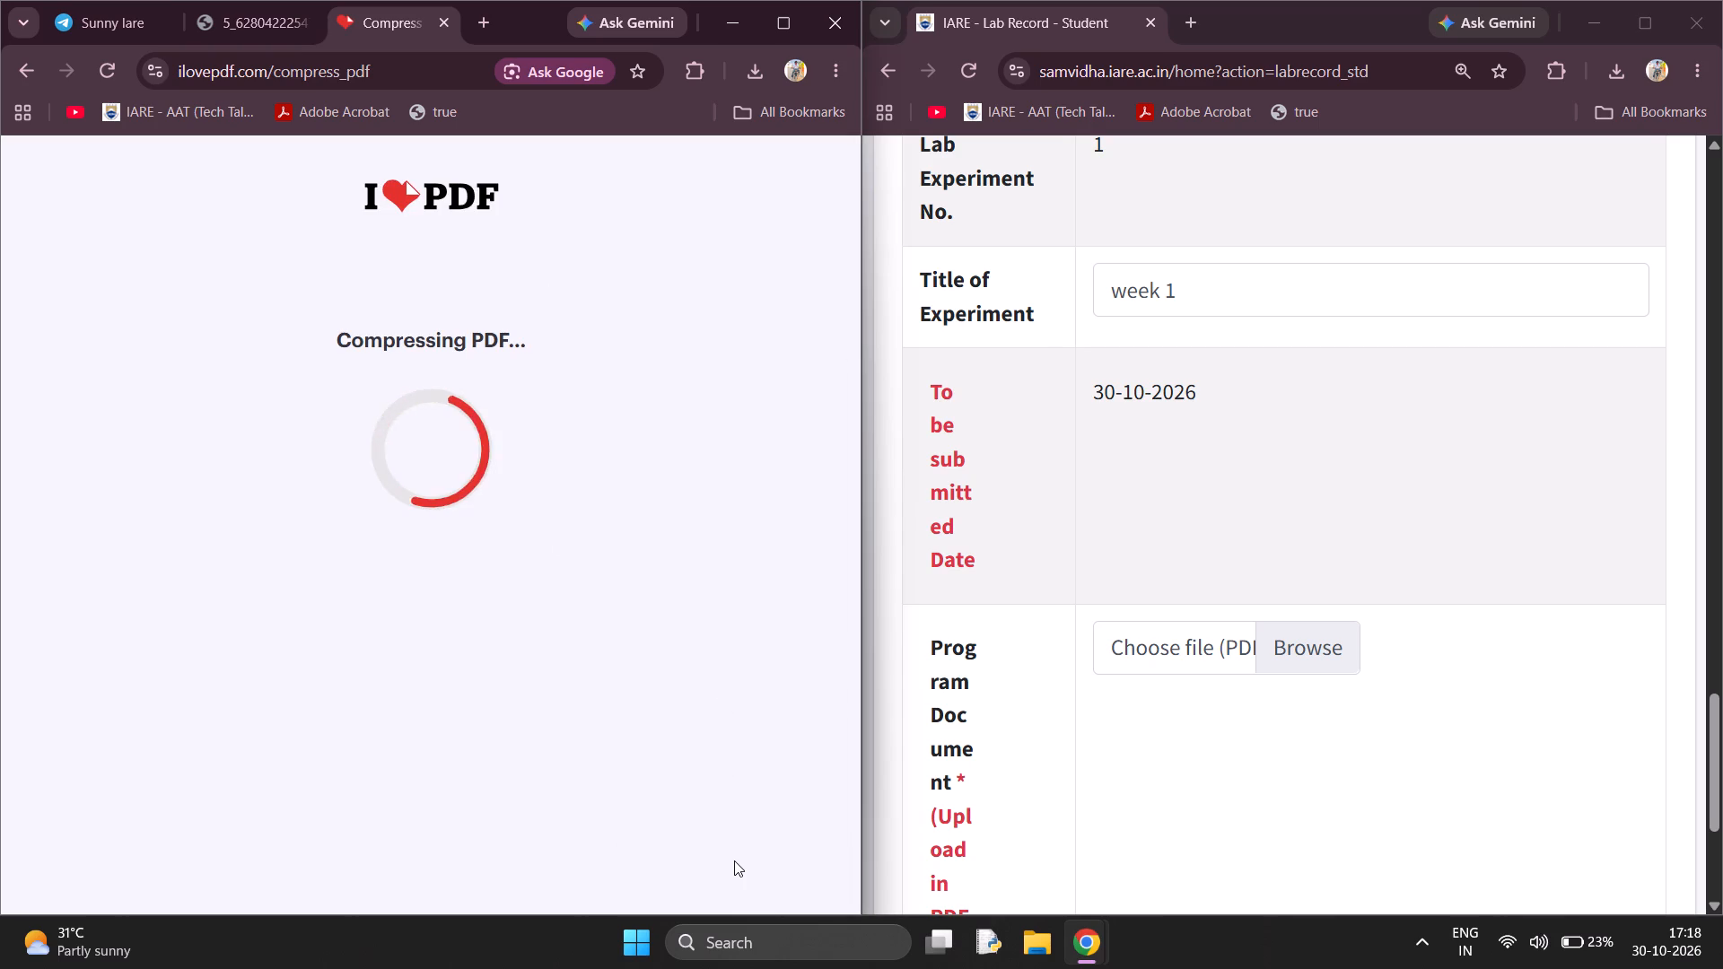
pyautogui.scroll(-3, 695, 534)
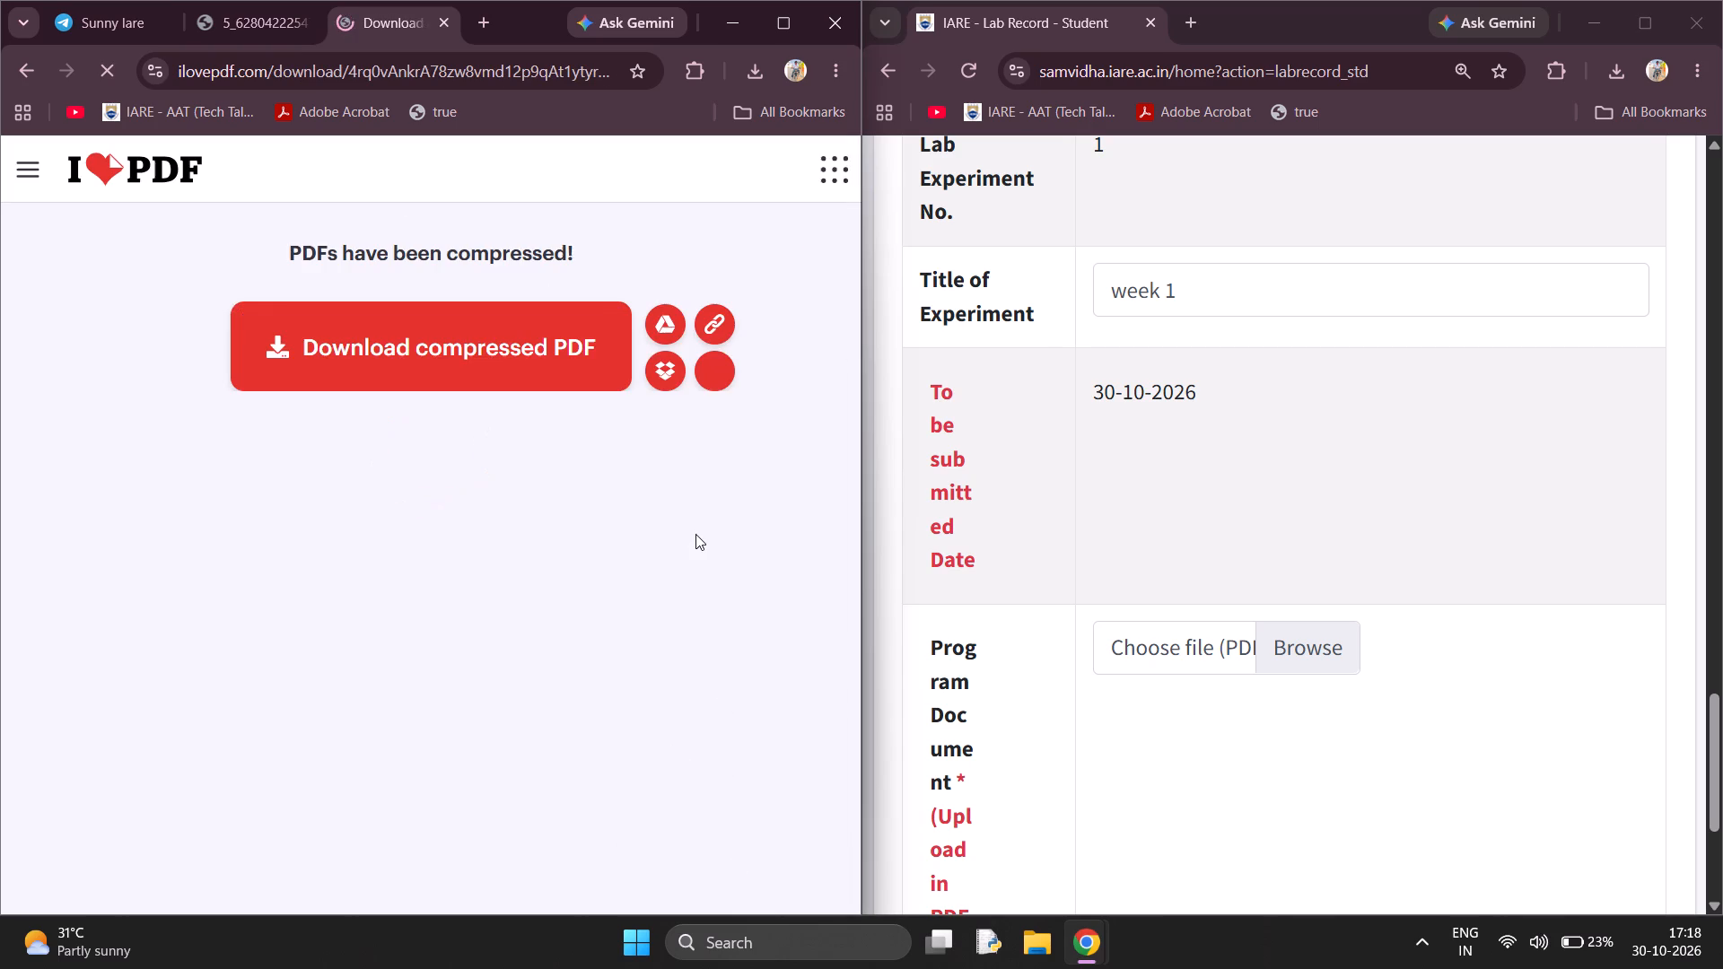
pyautogui.scroll(-1, 454, 408)
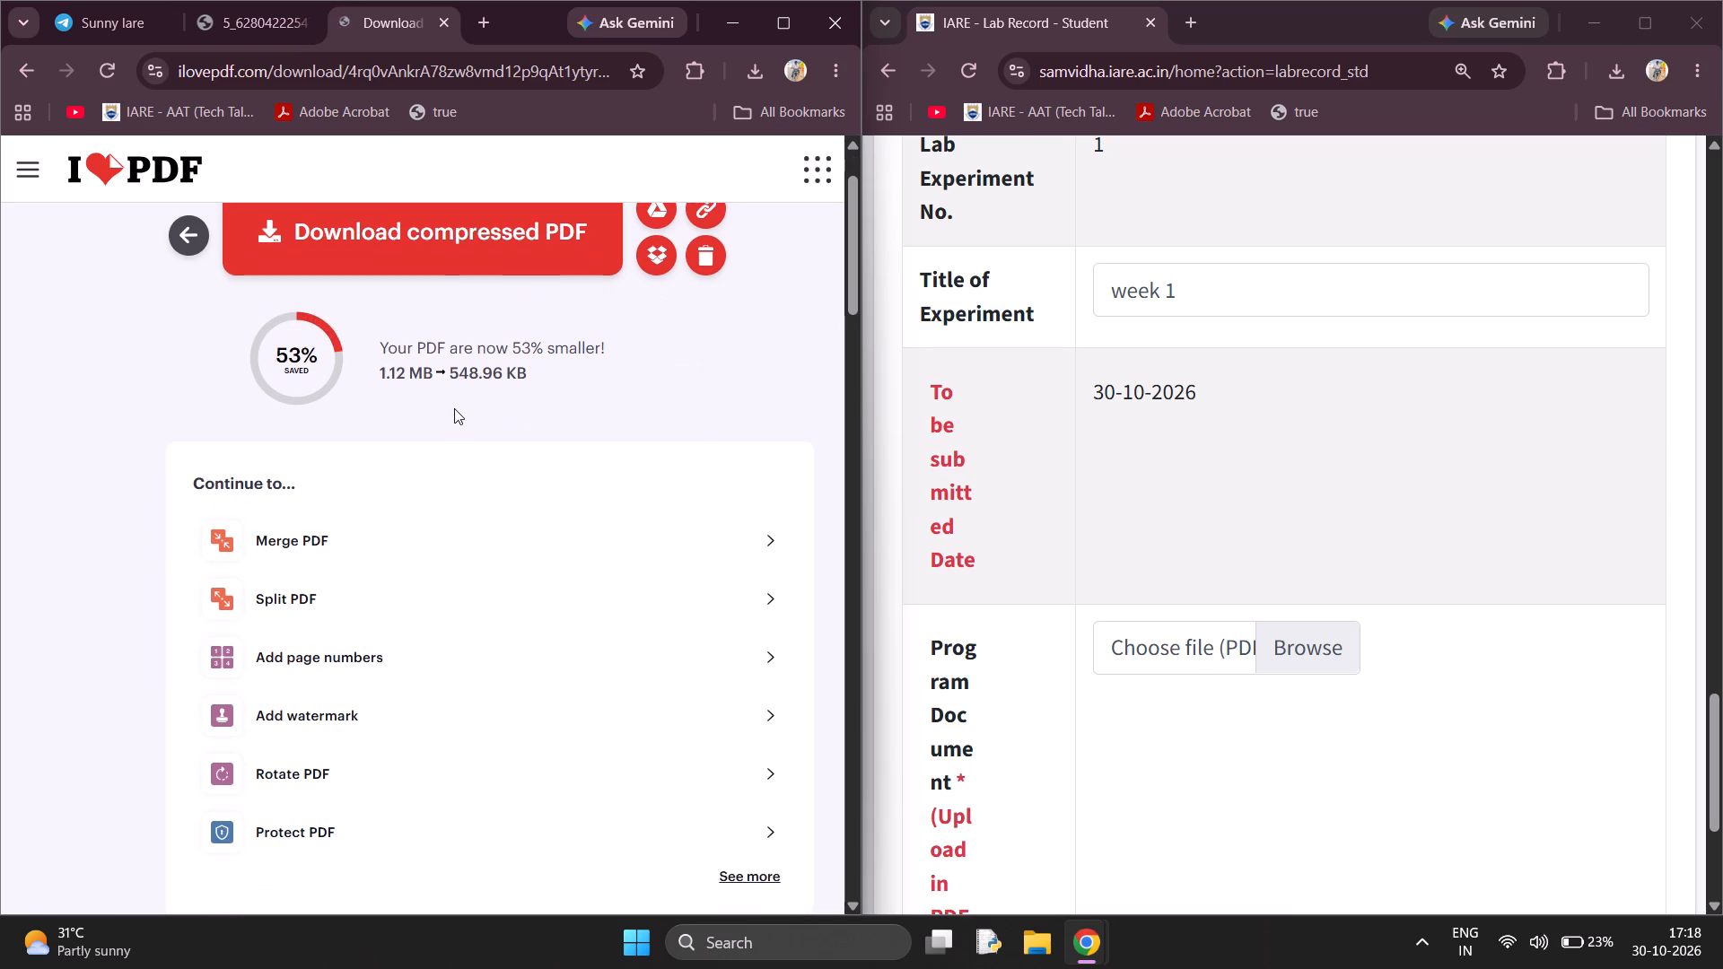
pyautogui.scroll(1, 454, 408)
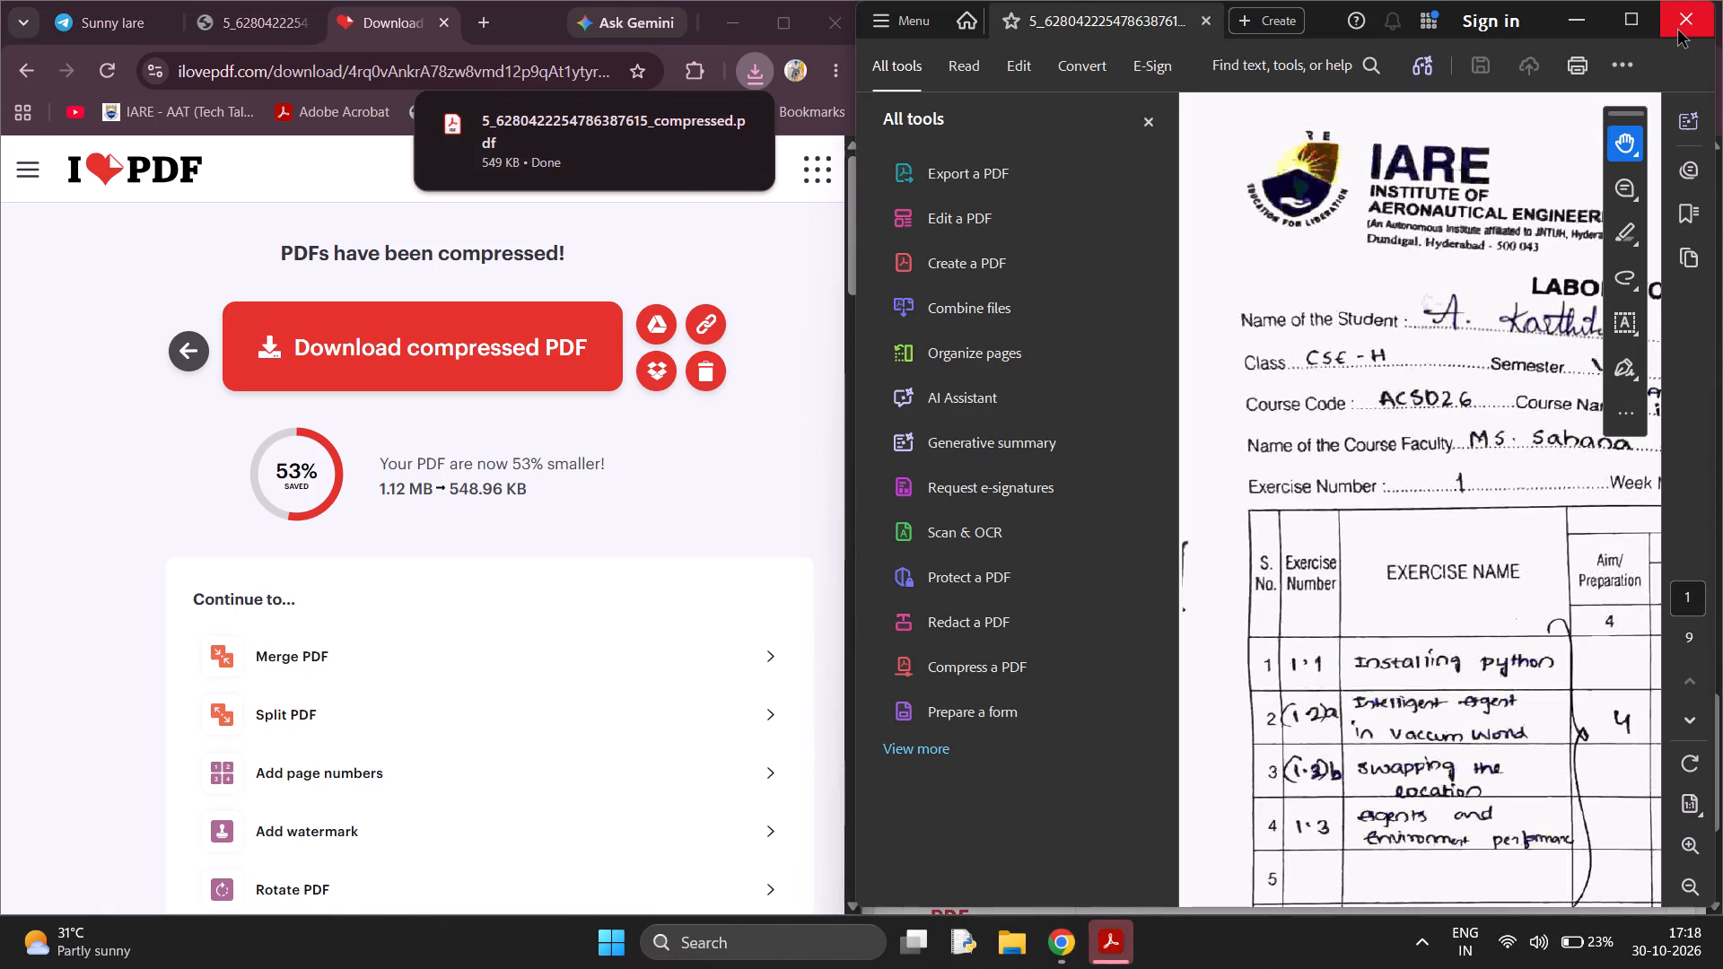
pyautogui.click(1678, 31)
pyautogui.click(1278, 651)
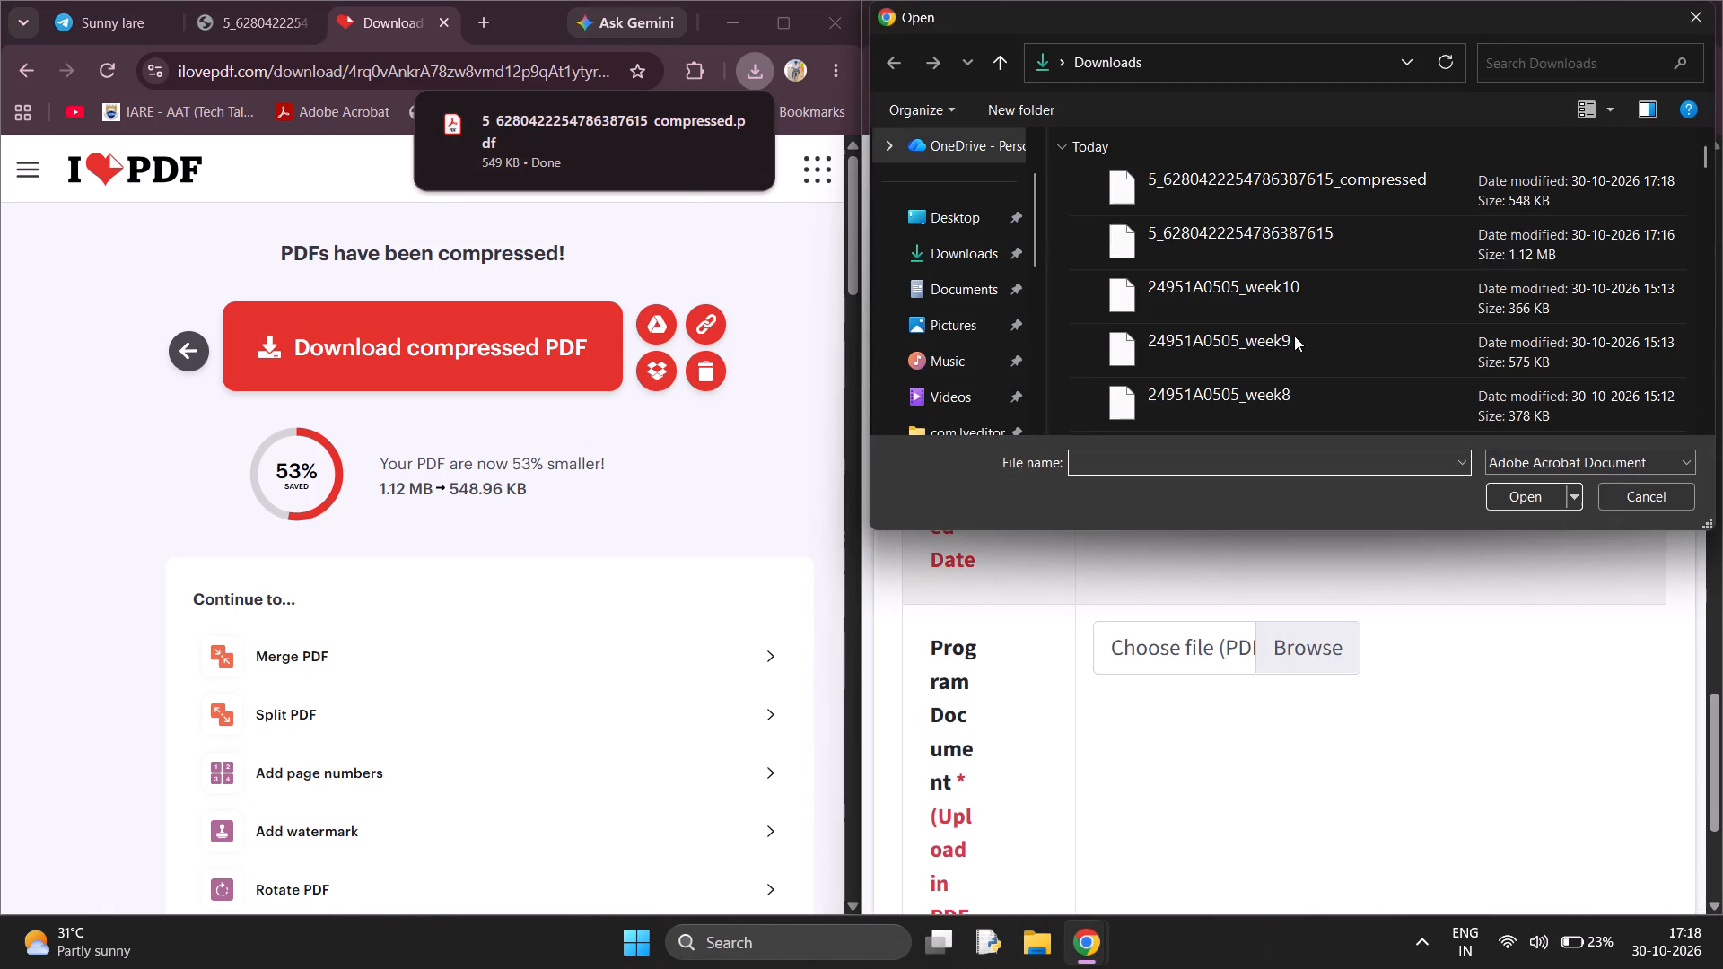
pyautogui.doubleClick(1206, 185)
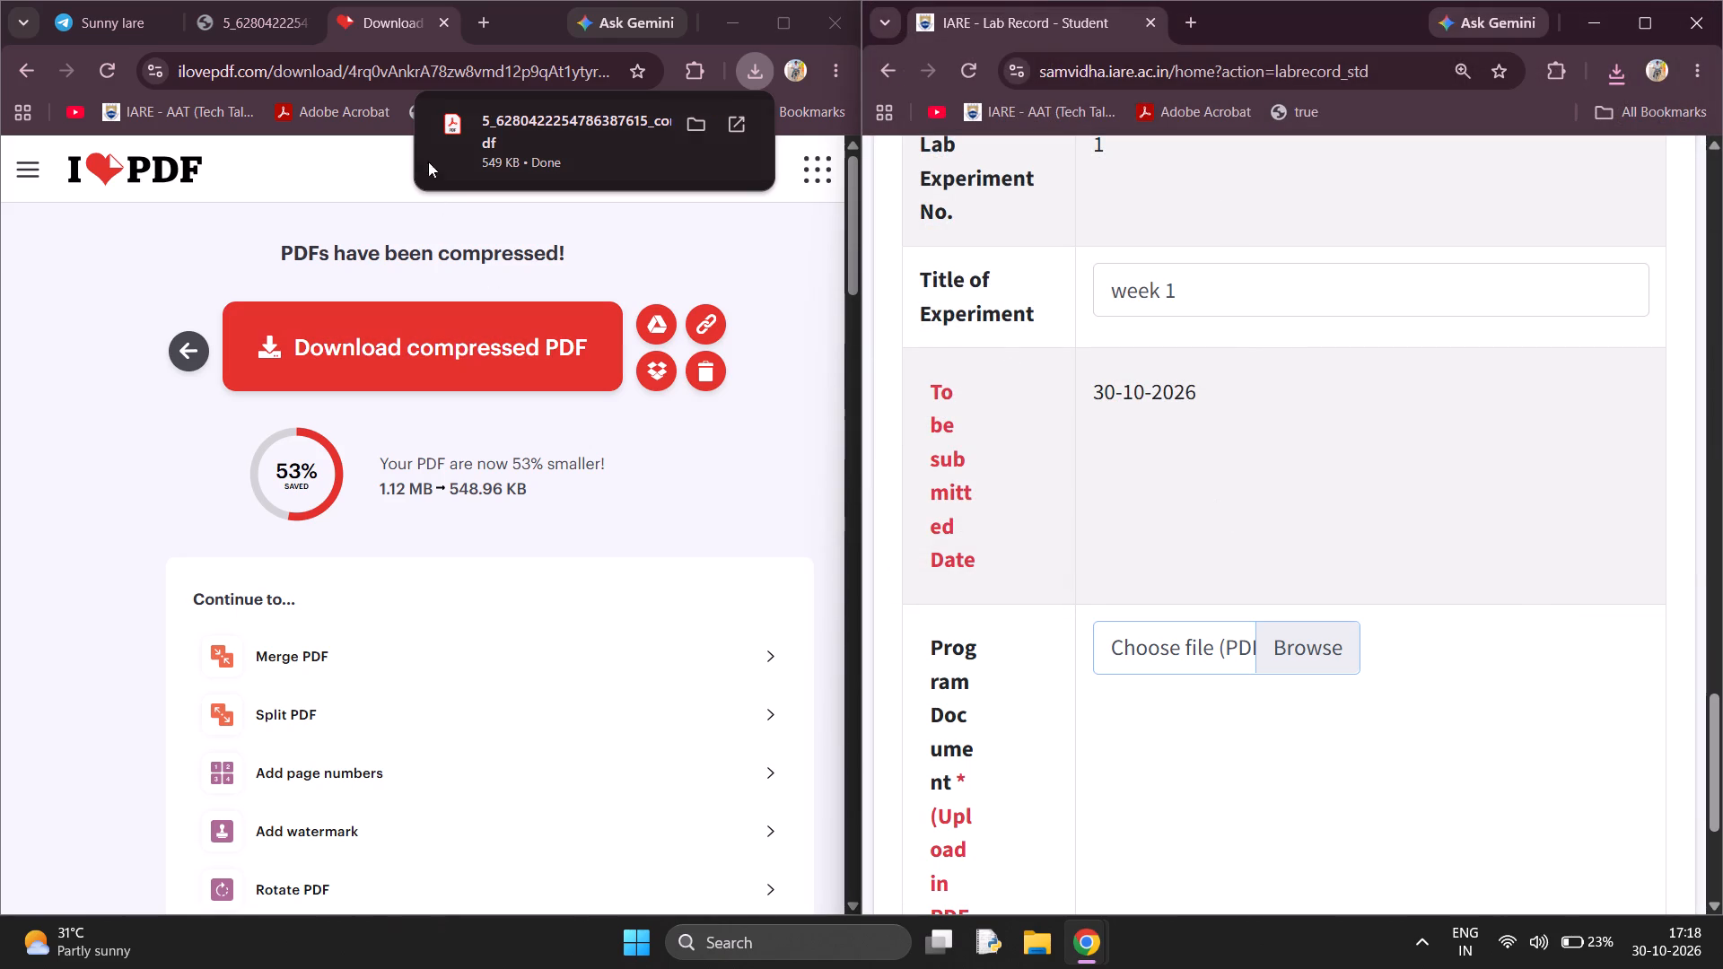
pyautogui.click(481, 152)
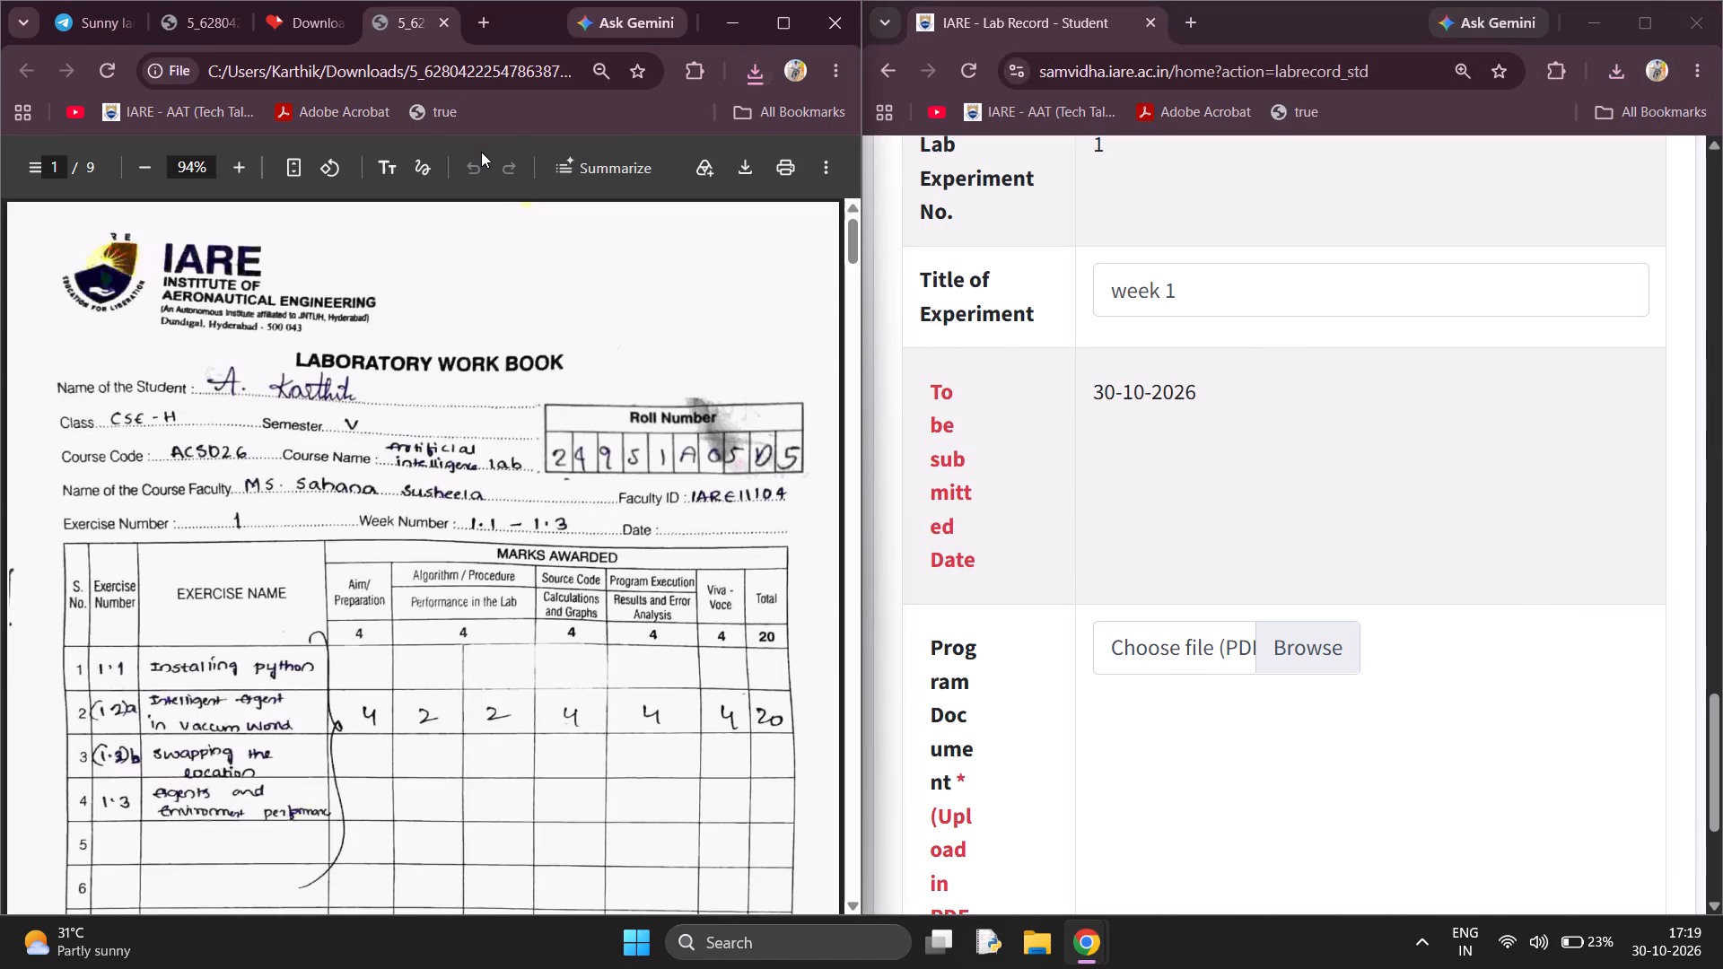
pyautogui.click(276, 28)
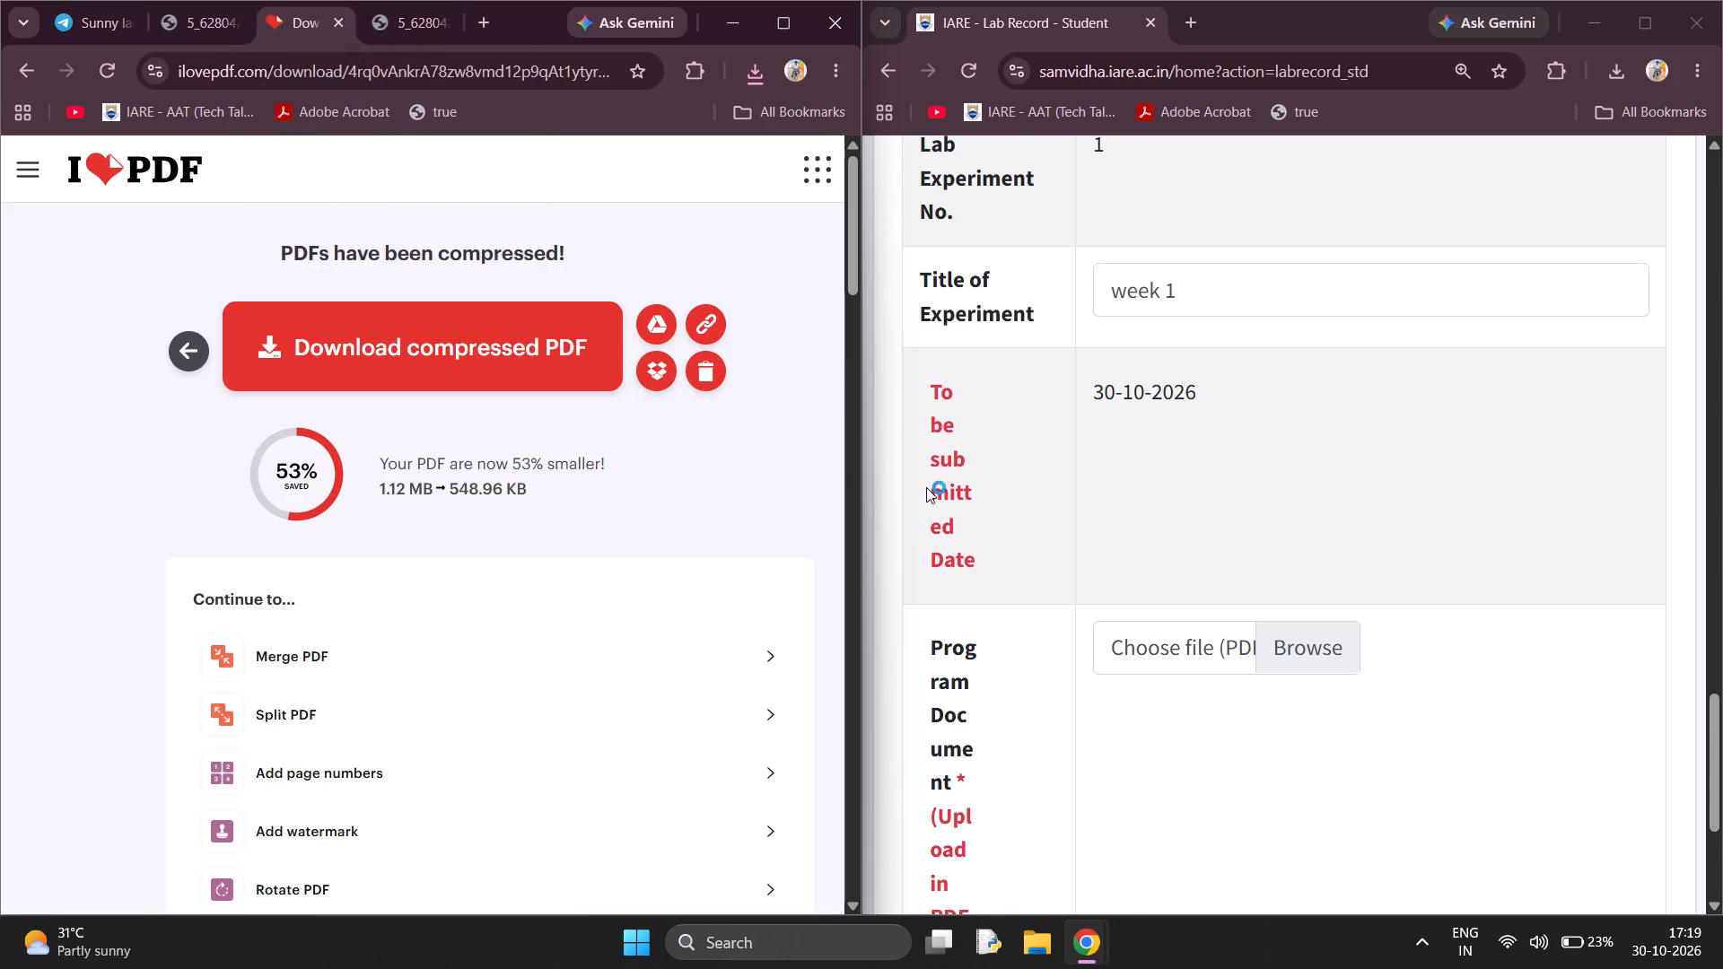
# Submit the week 1 lab record on the student portal and dismiss the confirmation message.
pyautogui.scroll(-3, 926, 487)
pyautogui.click(1242, 717)
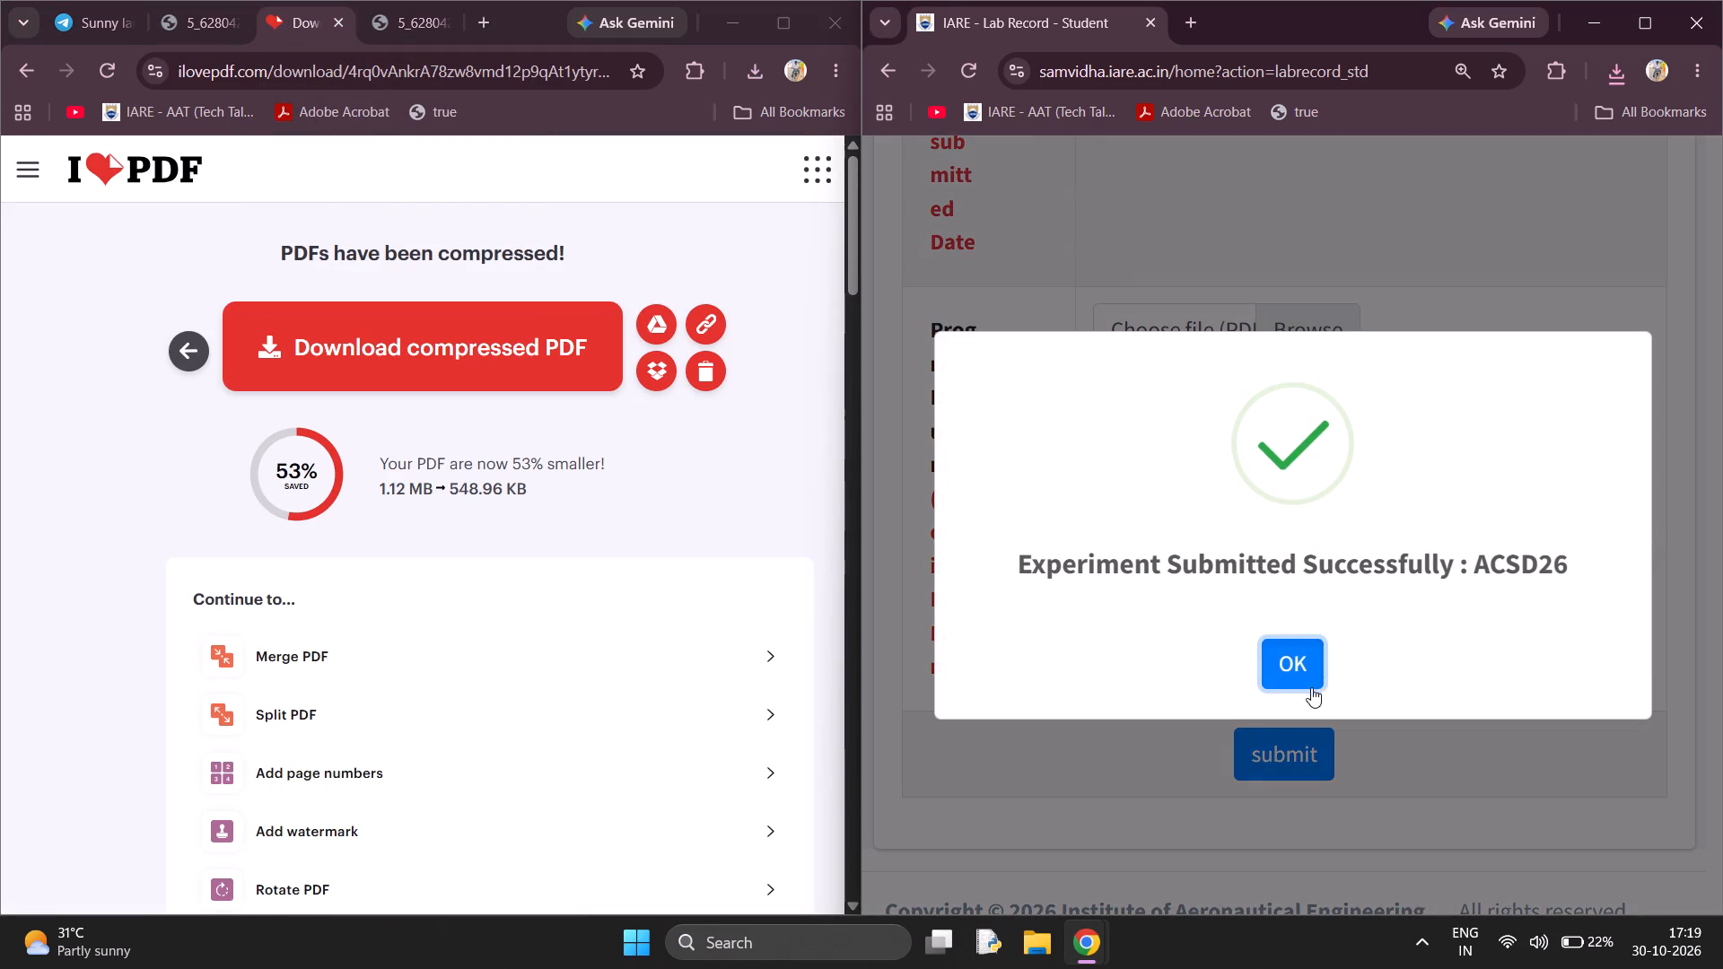
pyautogui.click(1302, 675)
pyautogui.scroll(-7, 1302, 675)
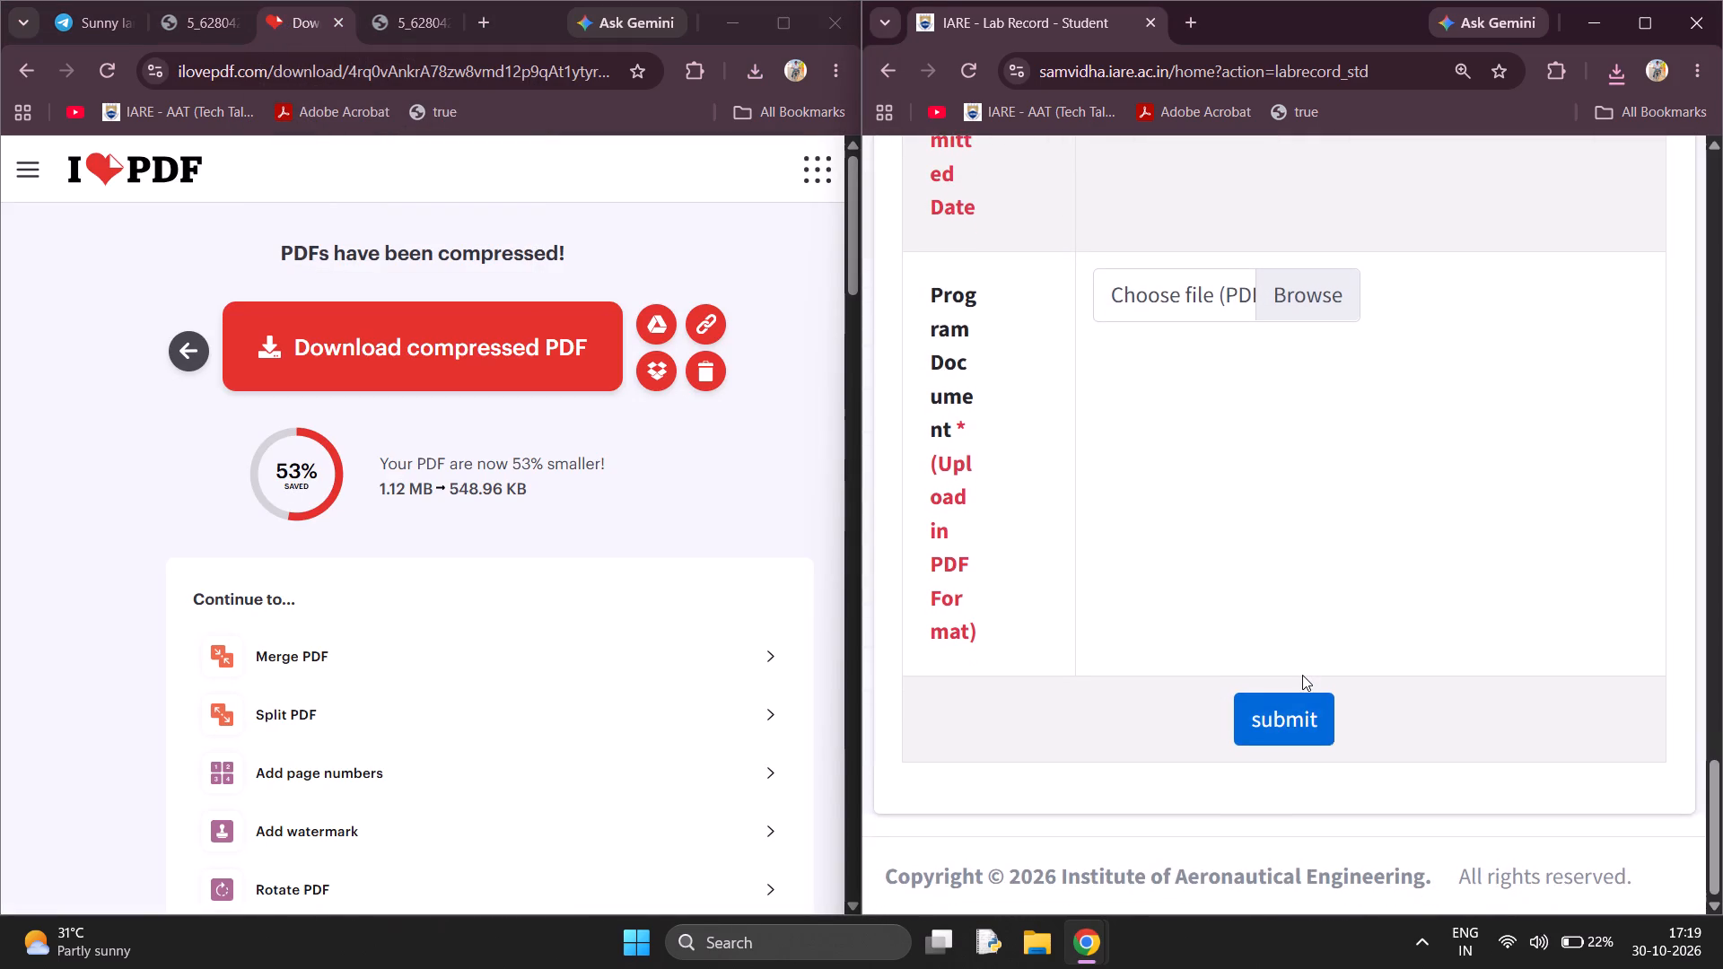
pyautogui.scroll(-7, 1302, 675)
pyautogui.scroll(6, 1302, 675)
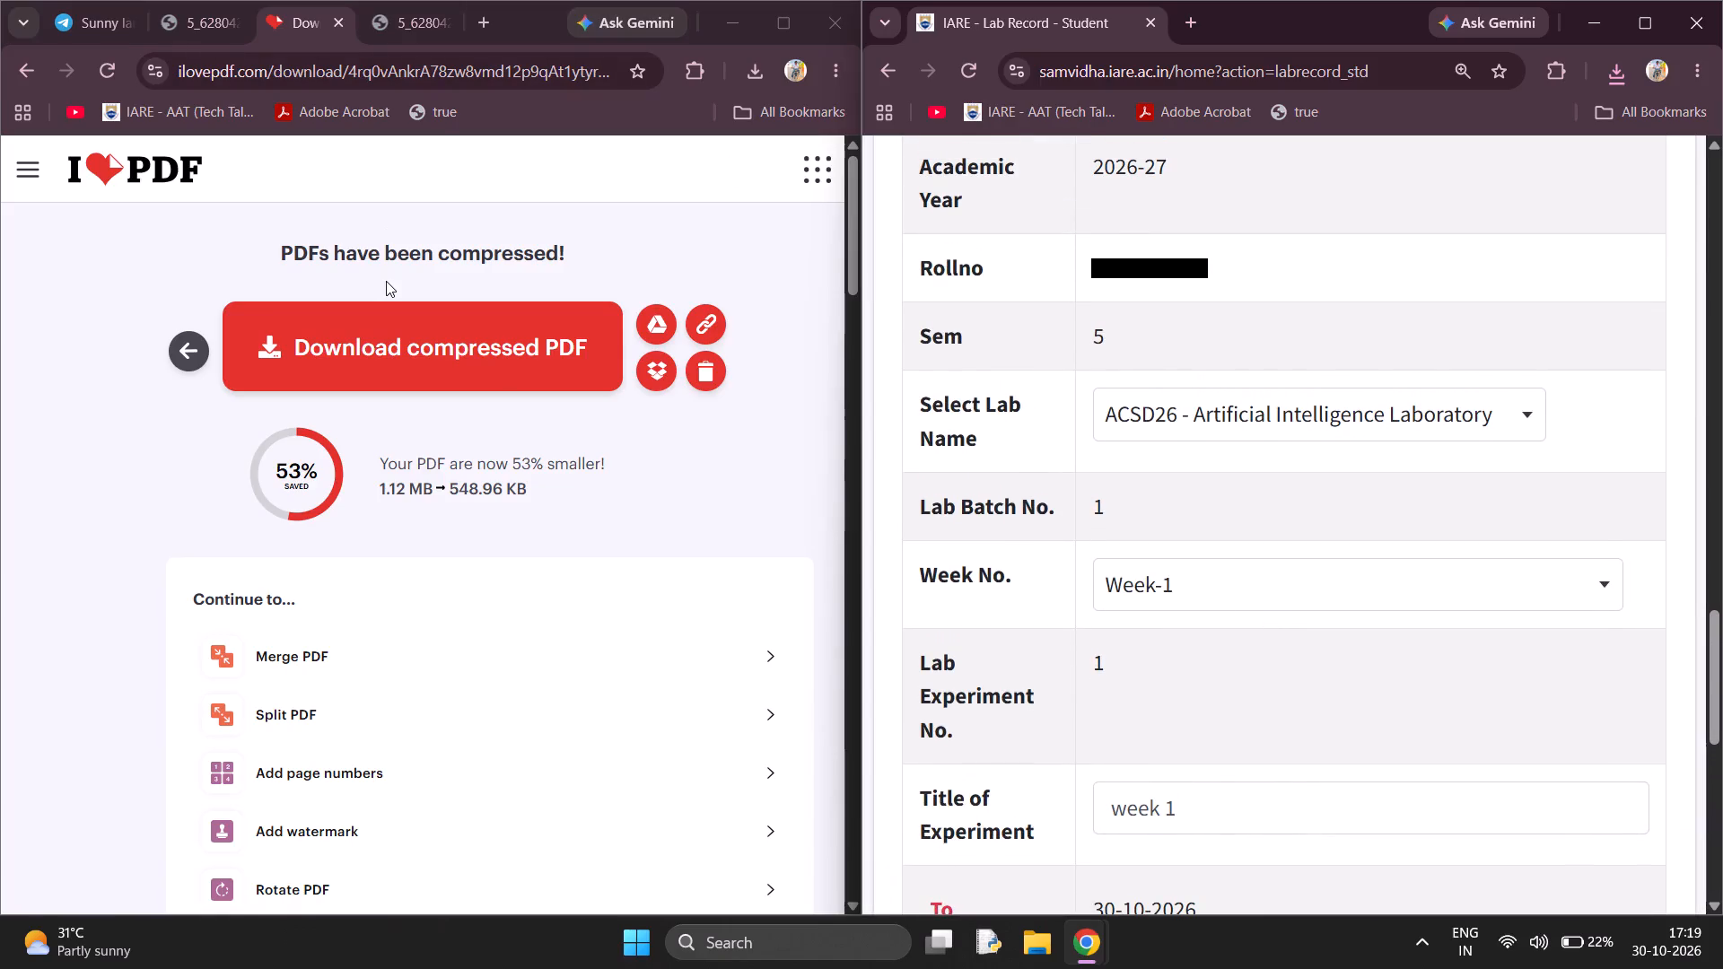
# Return iLovePDF from the finished compression to an empty Compress PDF page.
pyautogui.click(175, 342)
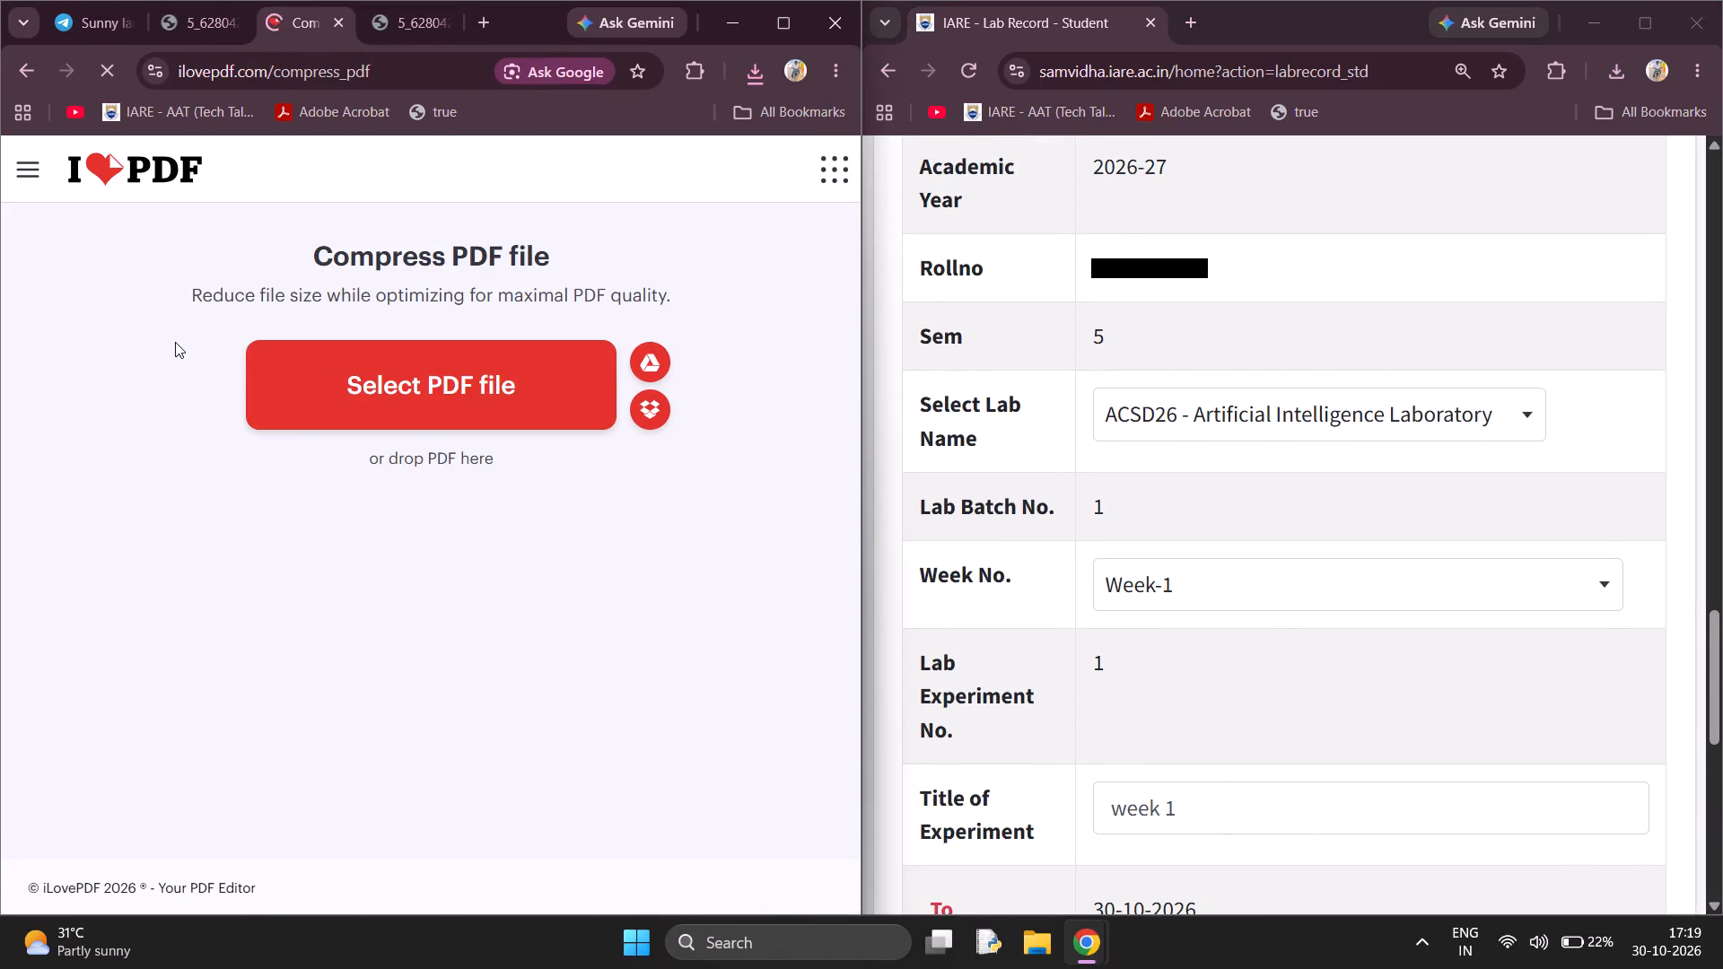
pyautogui.click(389, 364)
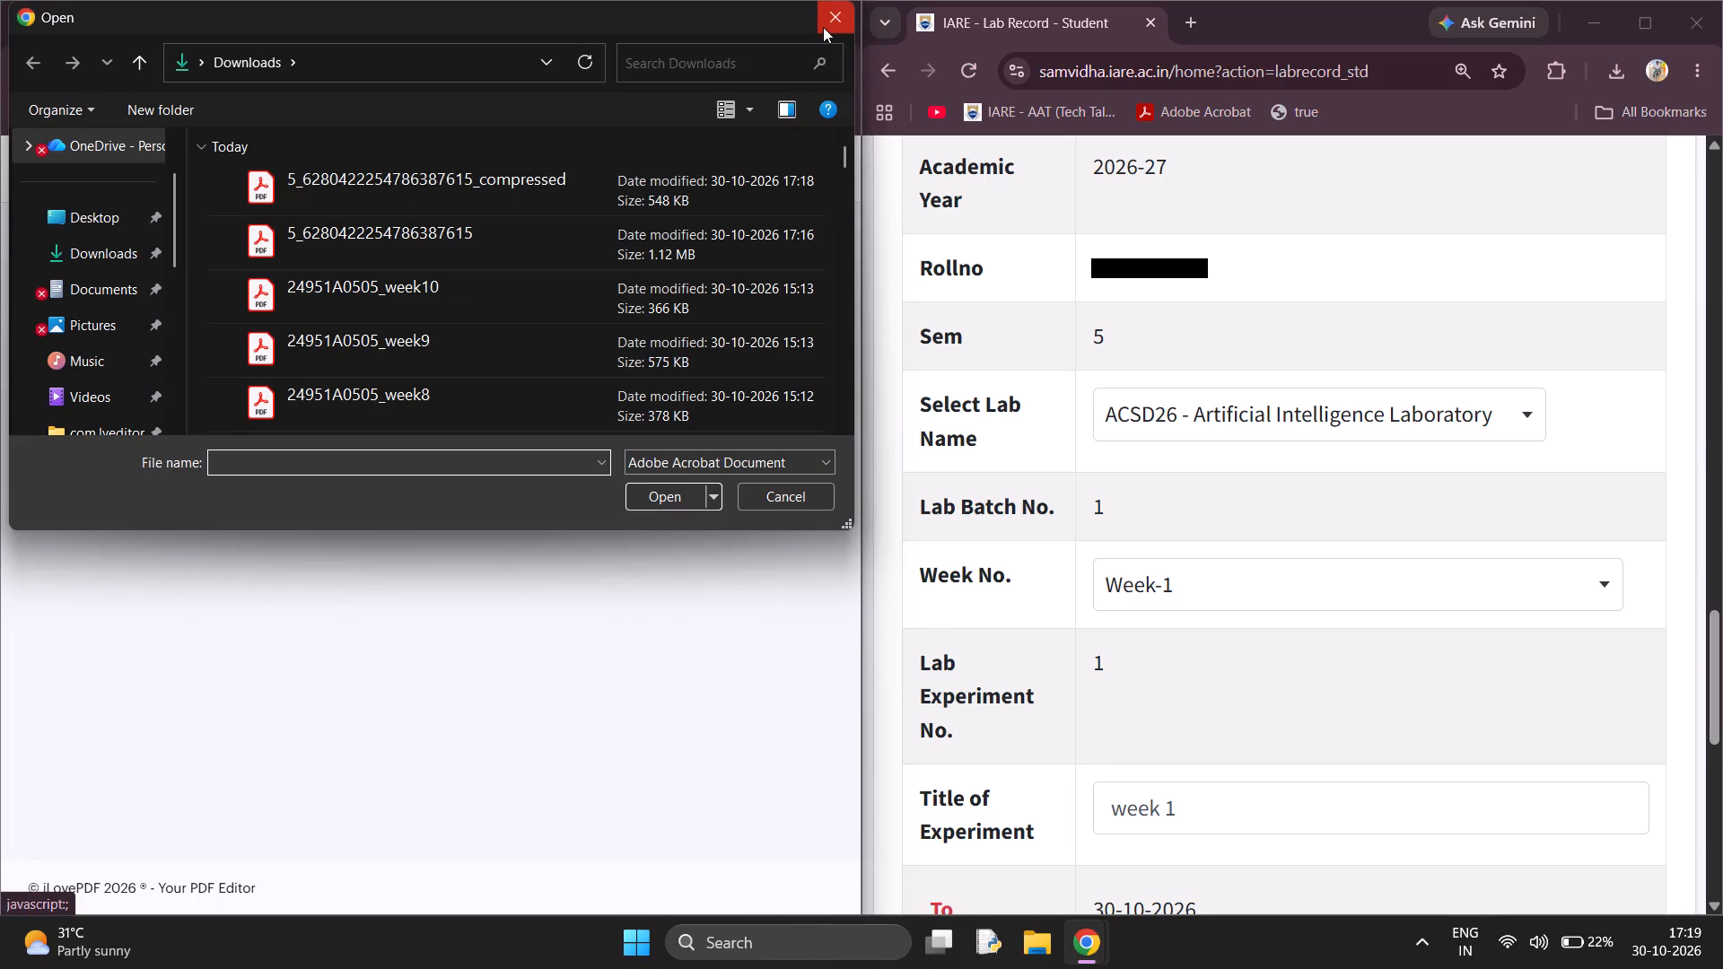
pyautogui.click(823, 27)
# Download 5_6280422254786387613.pdf from the Telegram chat.
pyautogui.click(394, 21)
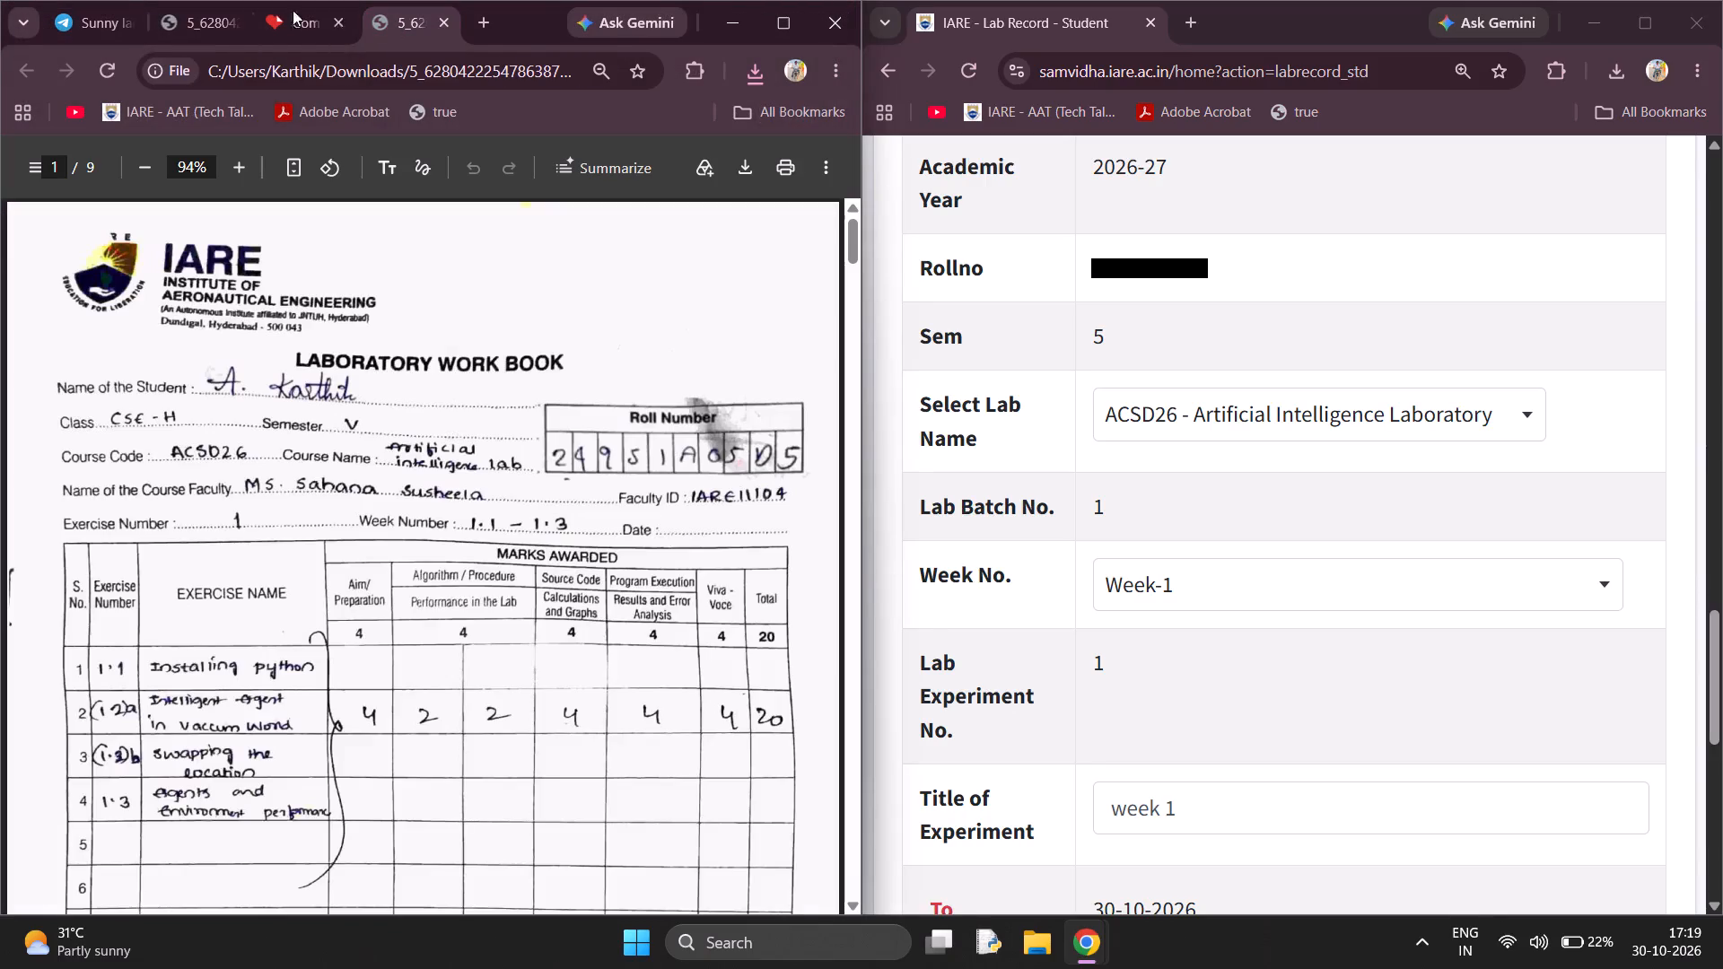
pyautogui.click(84, 7)
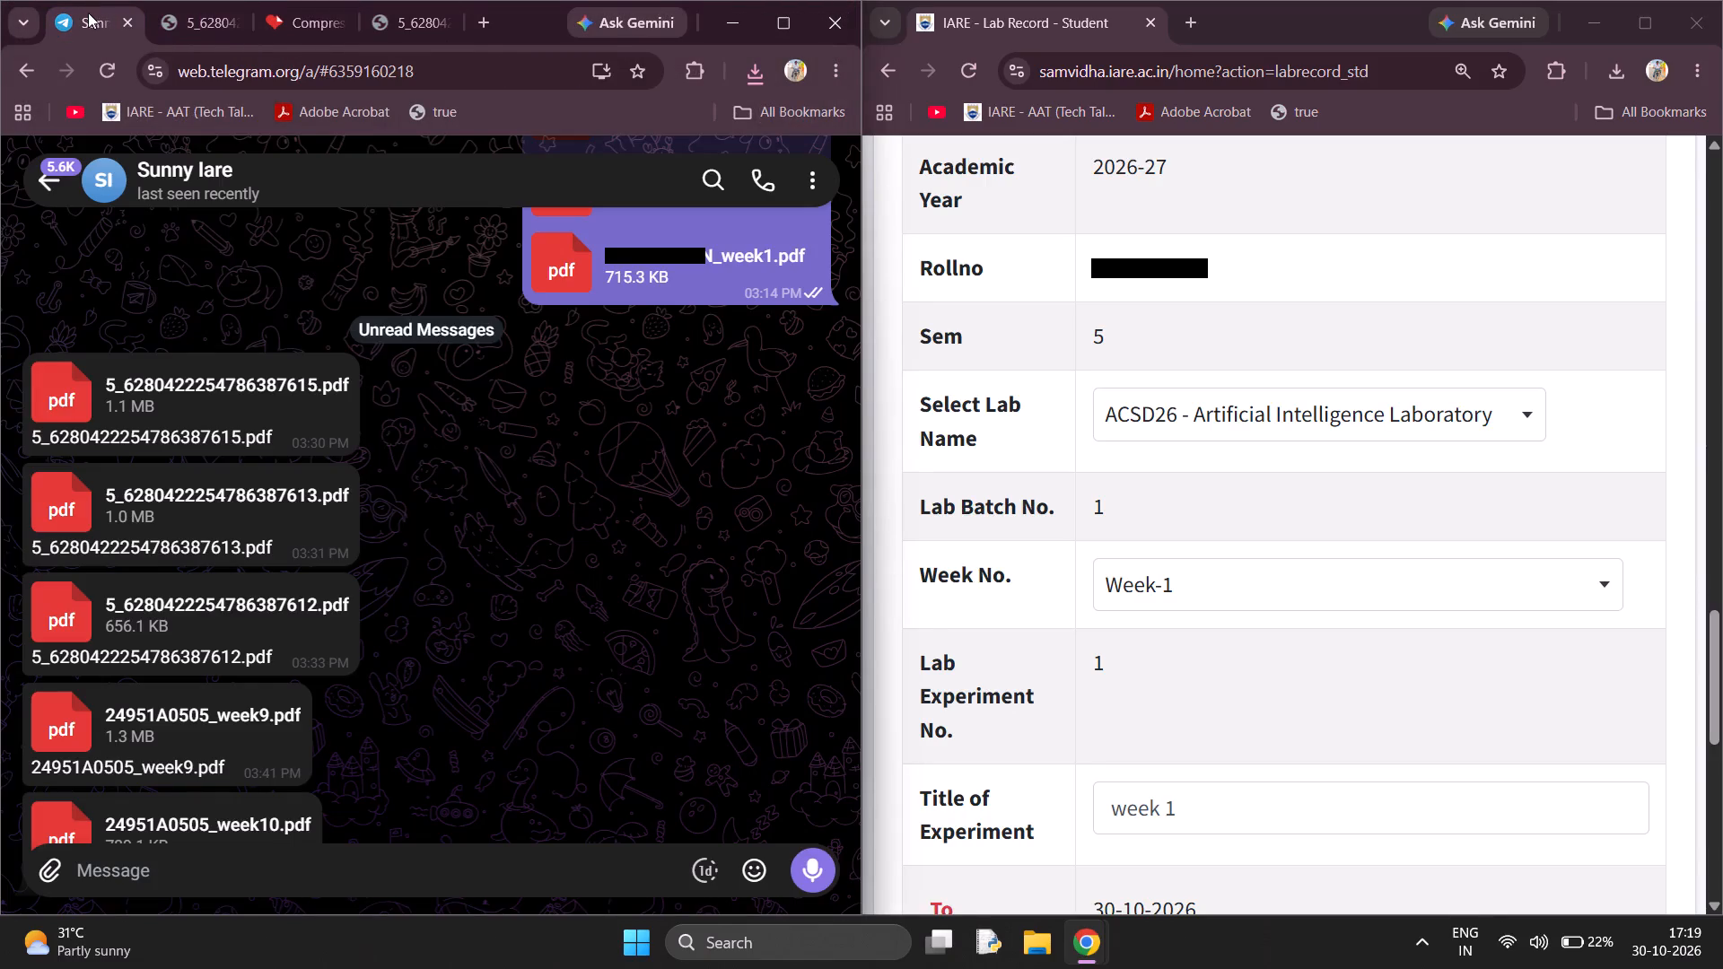
pyautogui.click(54, 515)
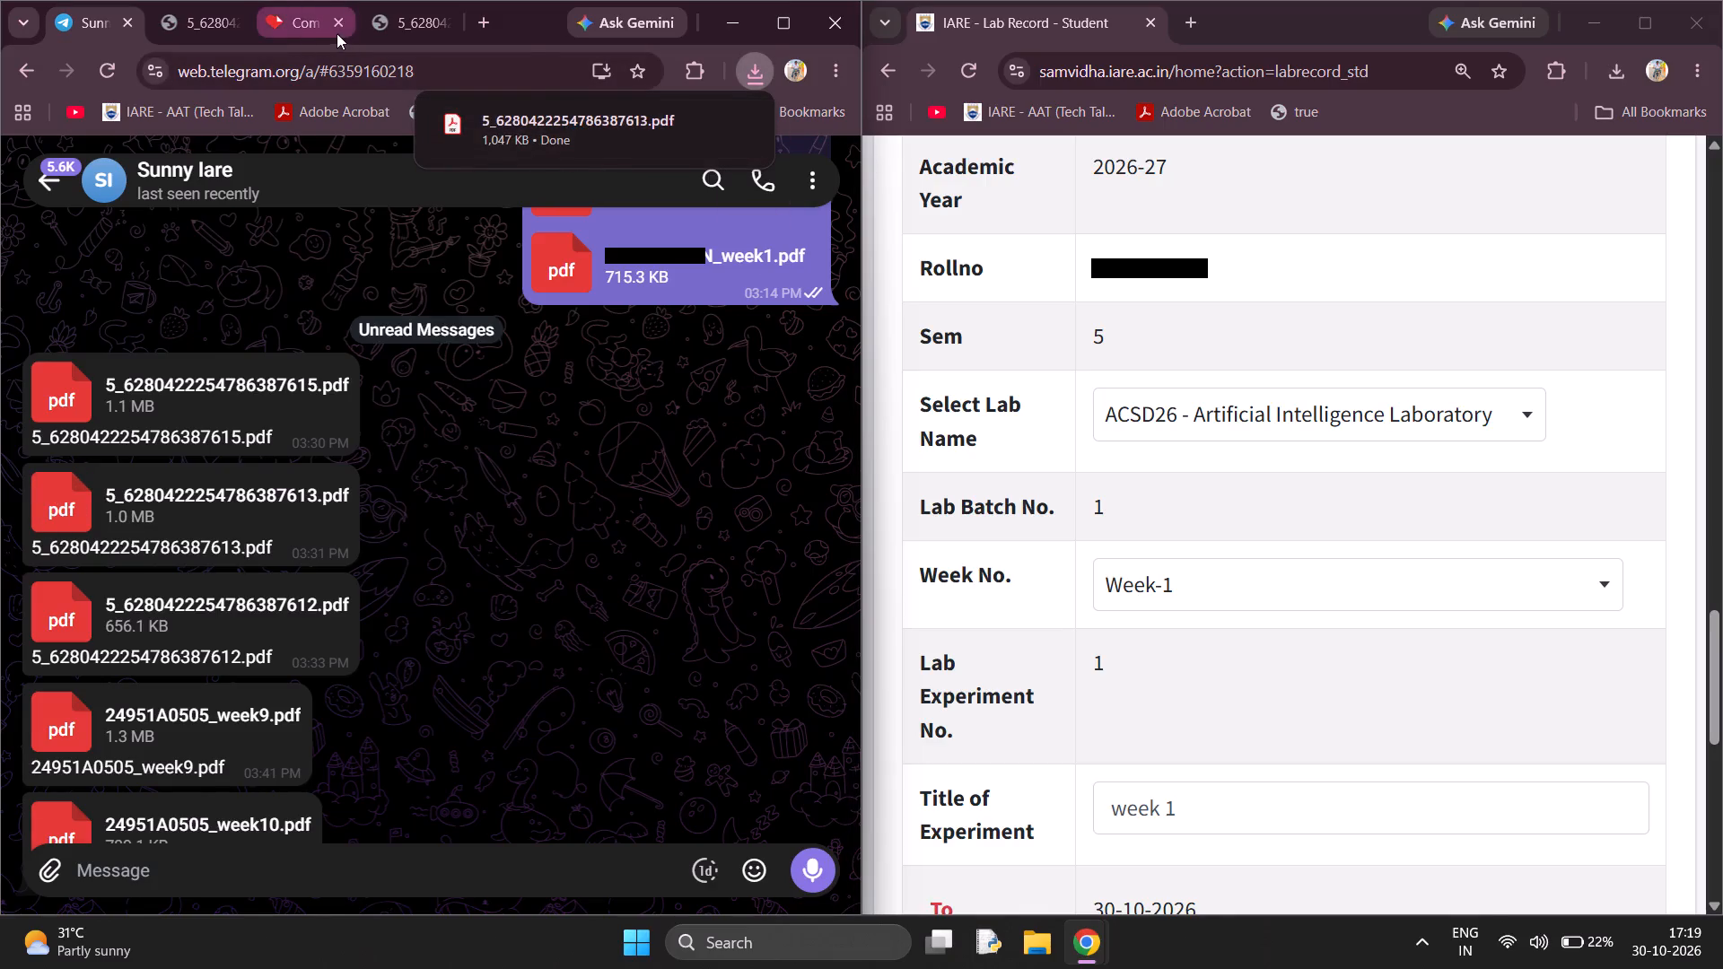
# Compress the downloaded 5_6280422254786387613.pdf in iLovePDF, close its Acrobat window, and download the compressed copy.
pyautogui.click(291, 25)
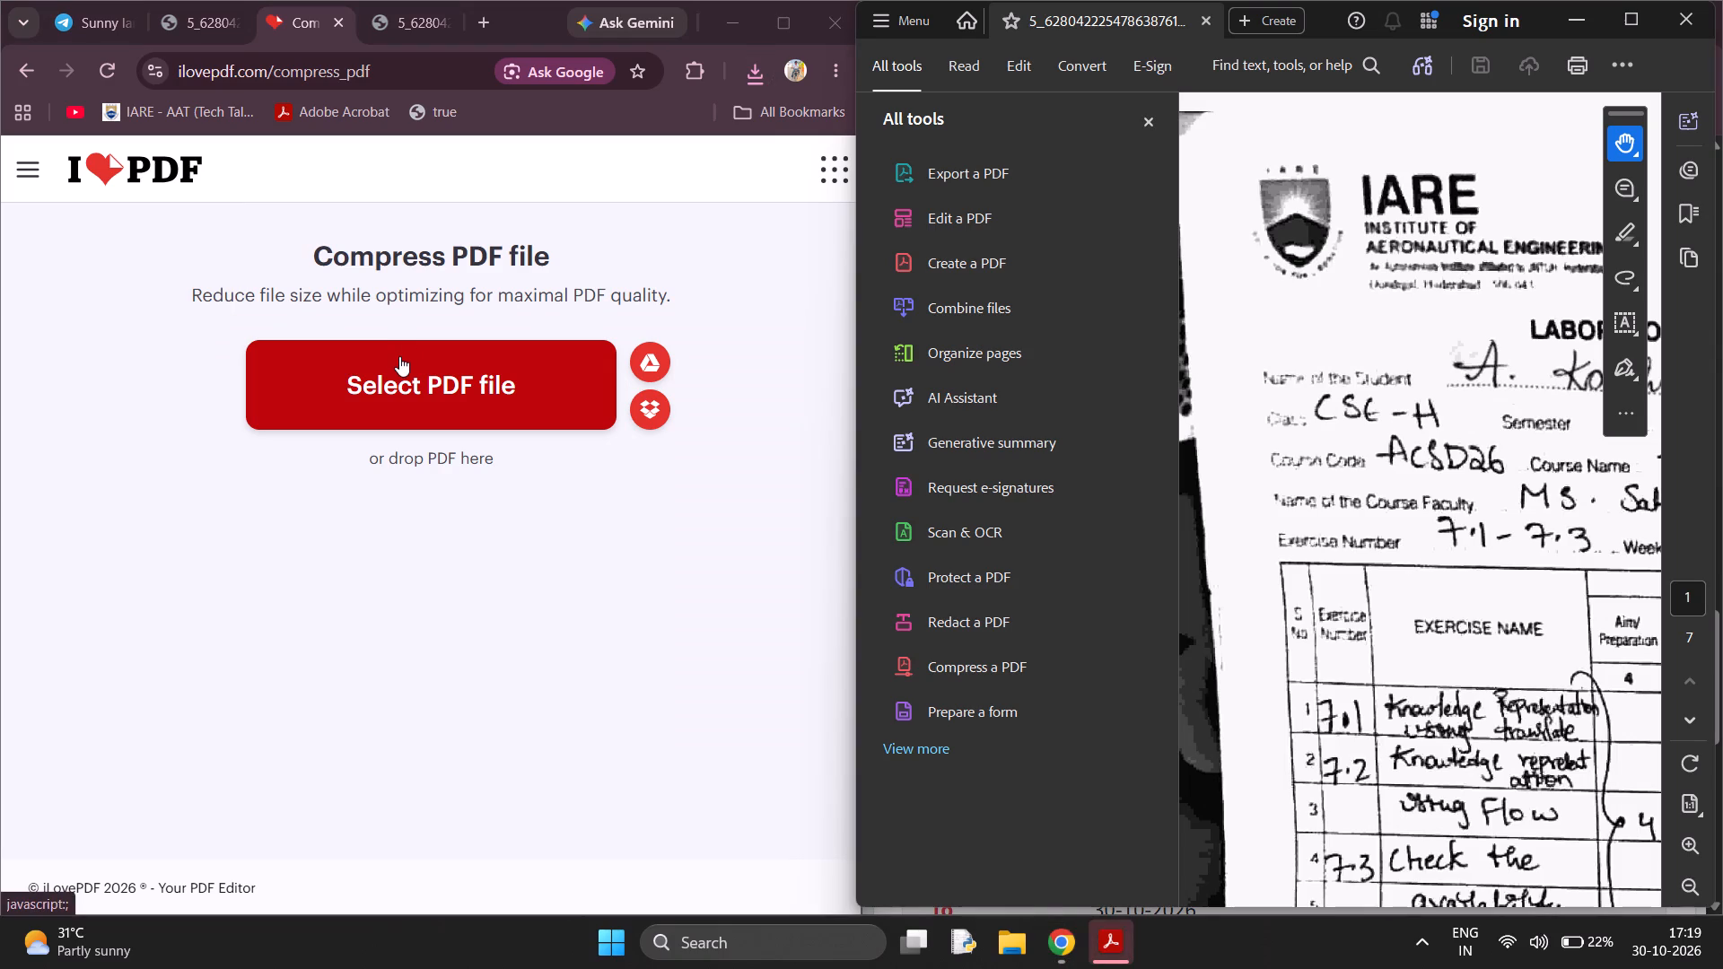
pyautogui.click(399, 356)
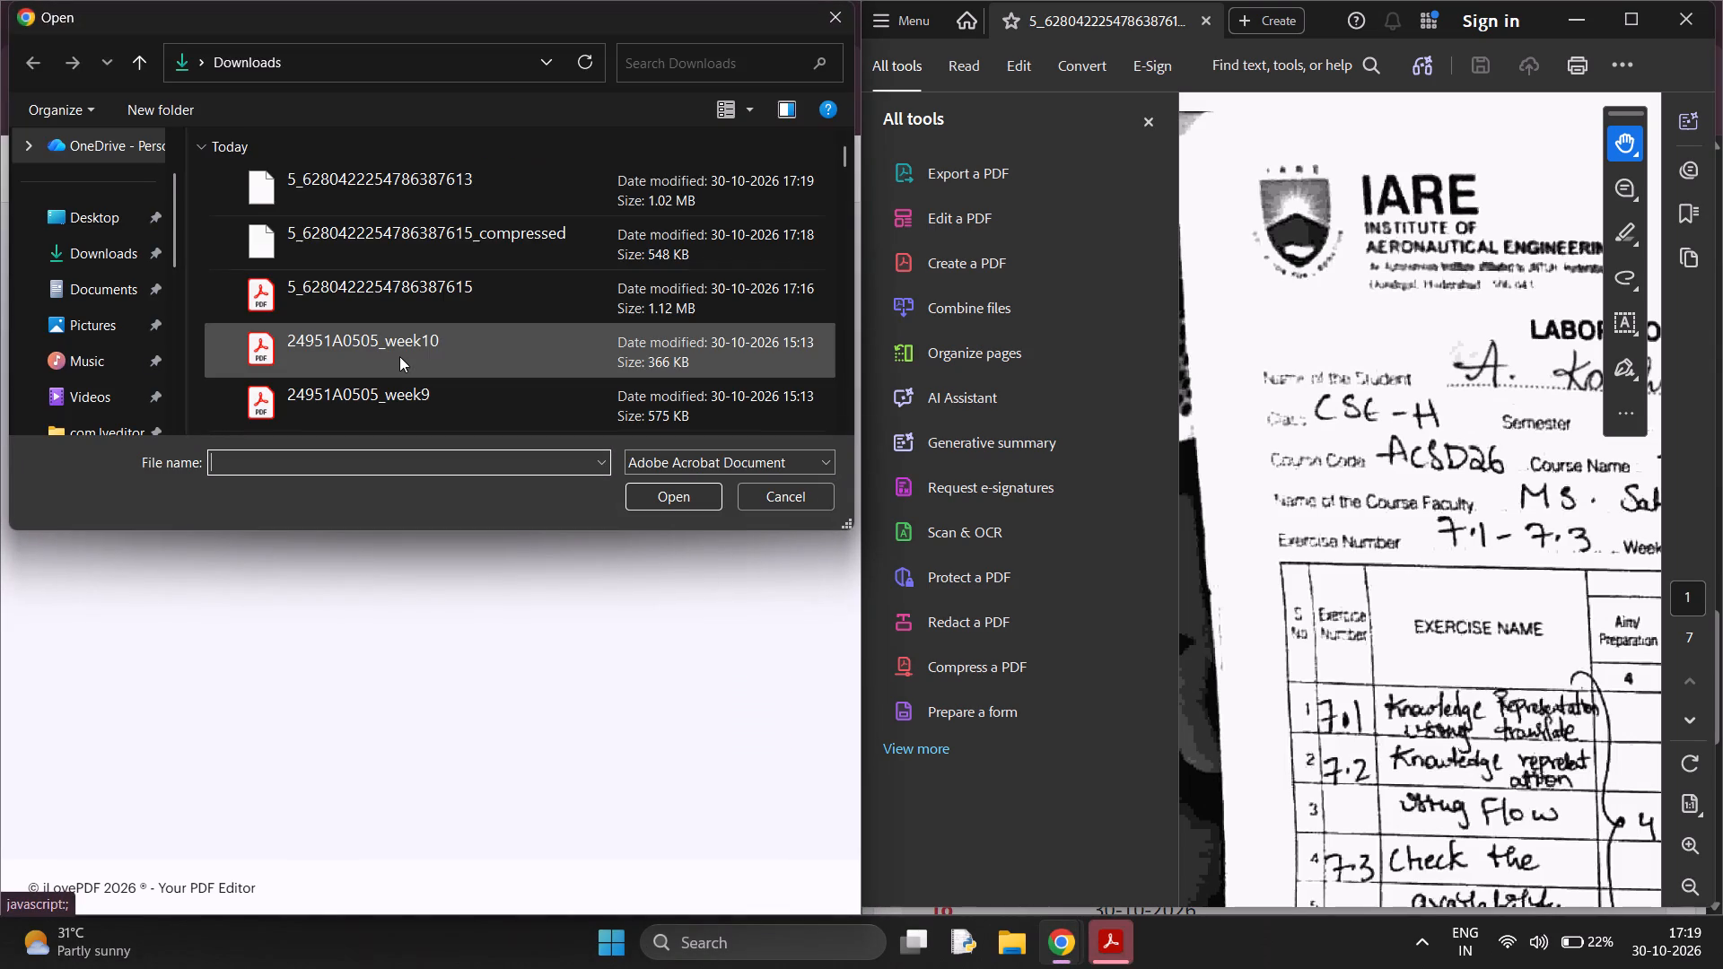
pyautogui.doubleClick(458, 171)
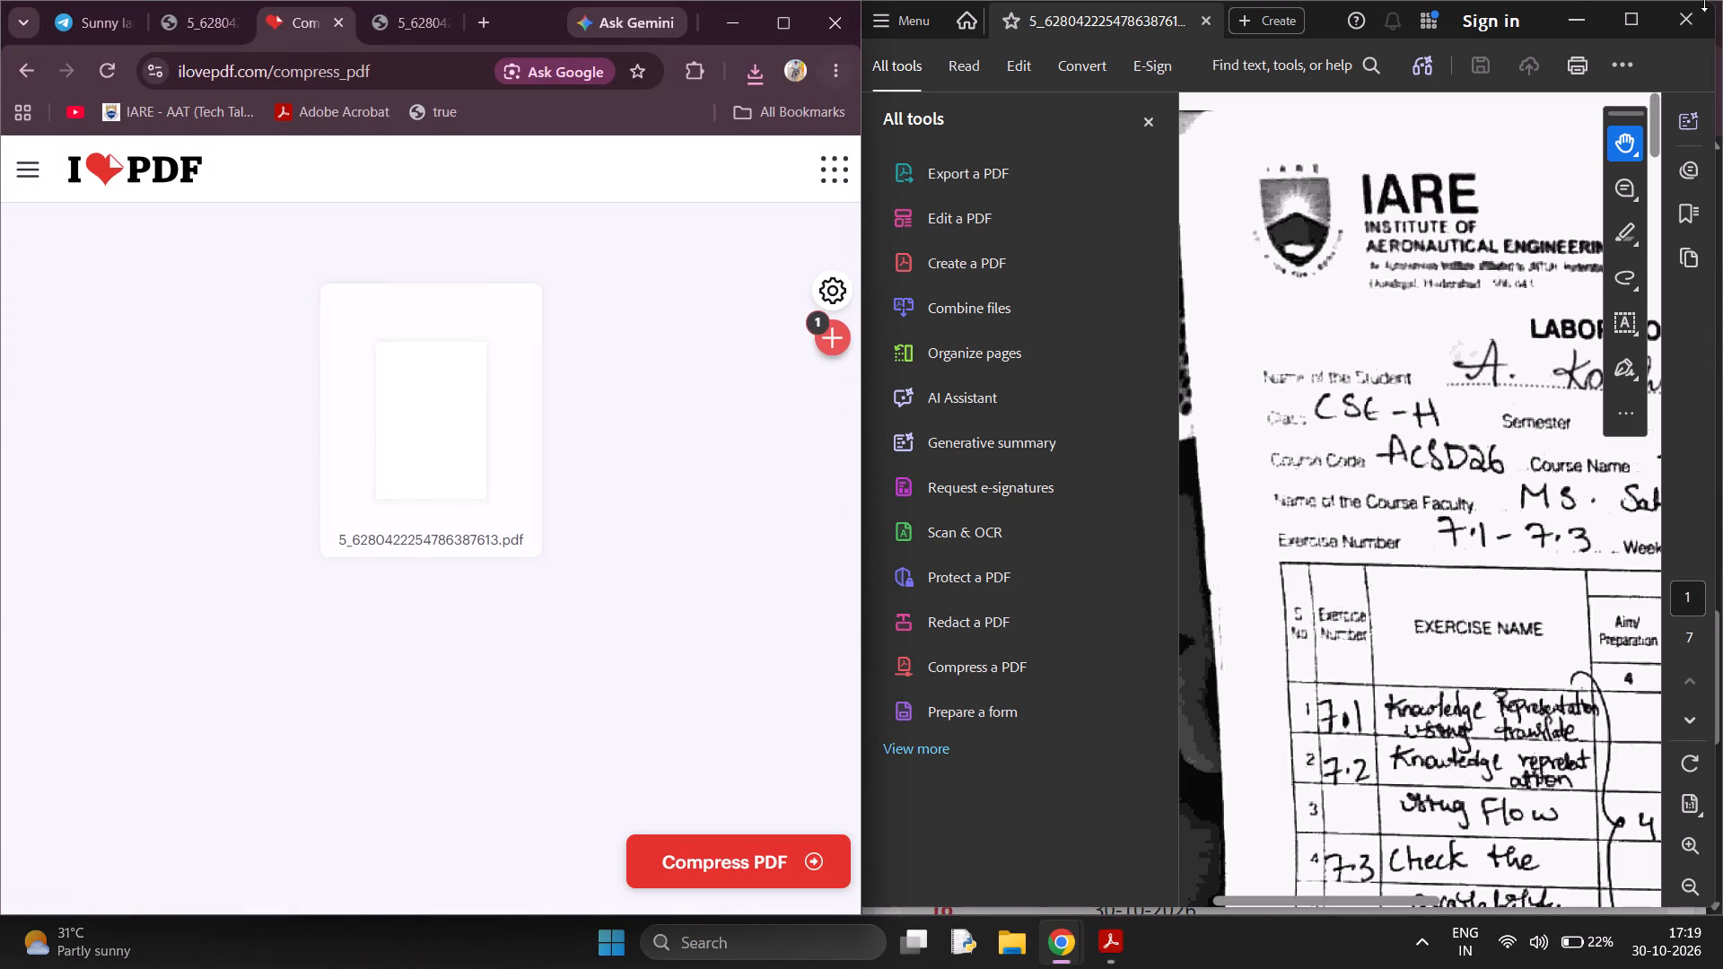
pyautogui.click(1684, 22)
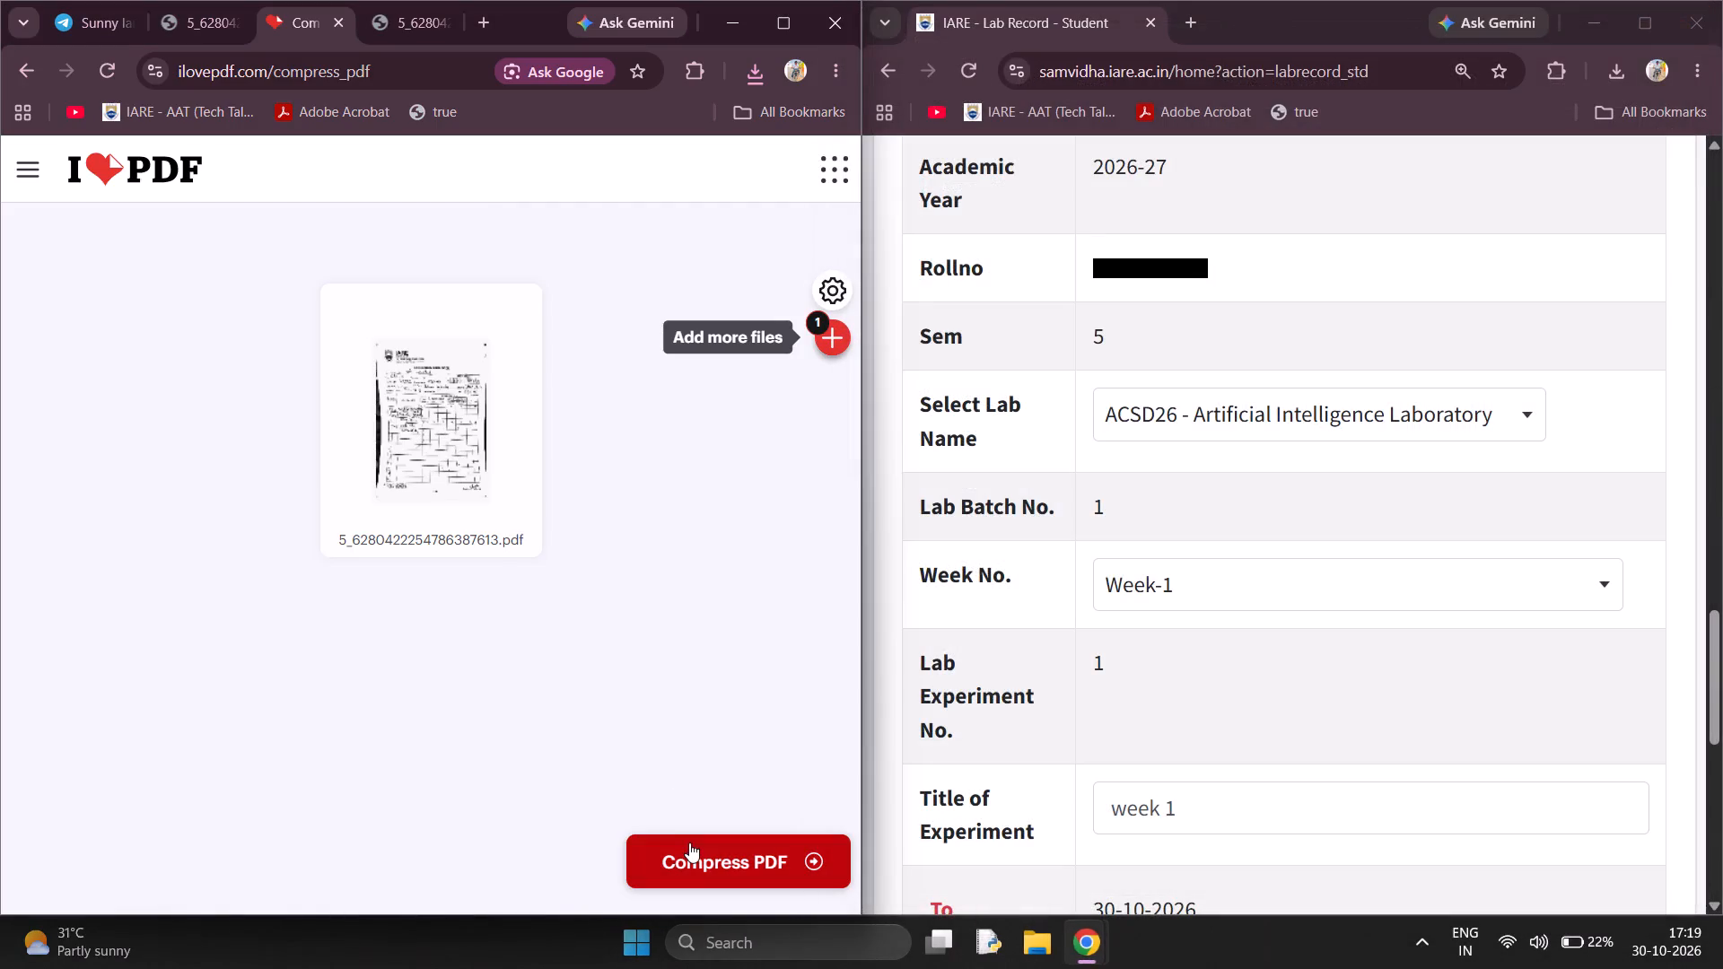
pyautogui.click(689, 842)
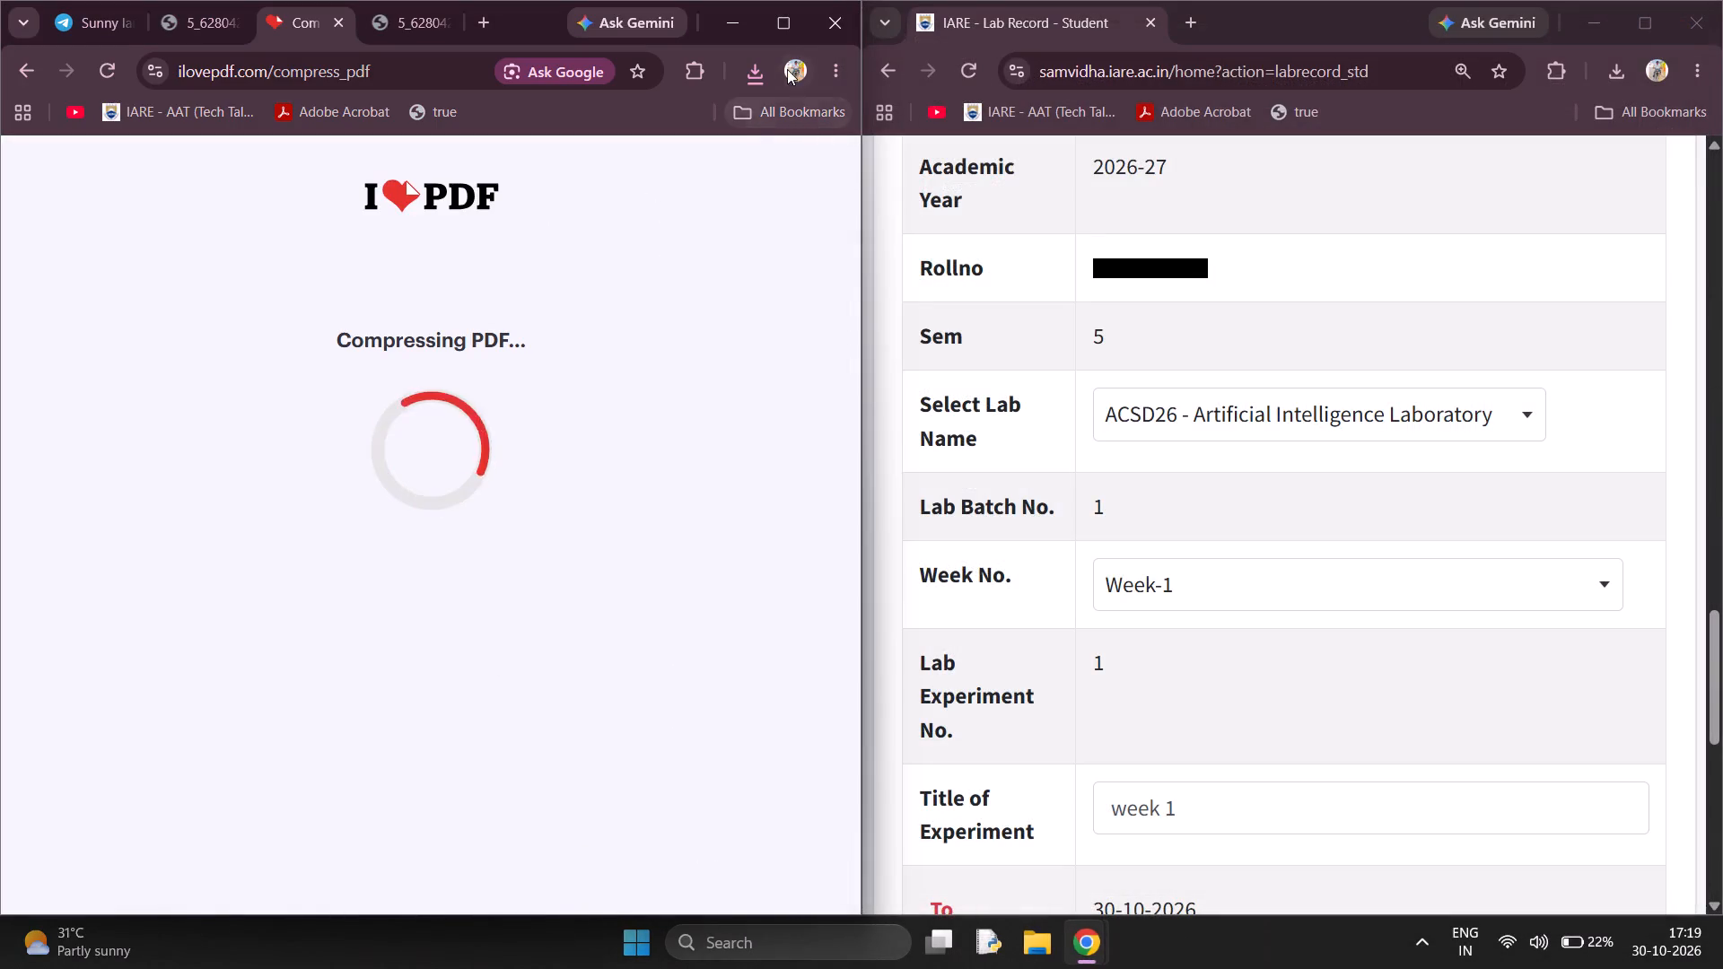
pyautogui.click(748, 67)
pyautogui.click(122, 426)
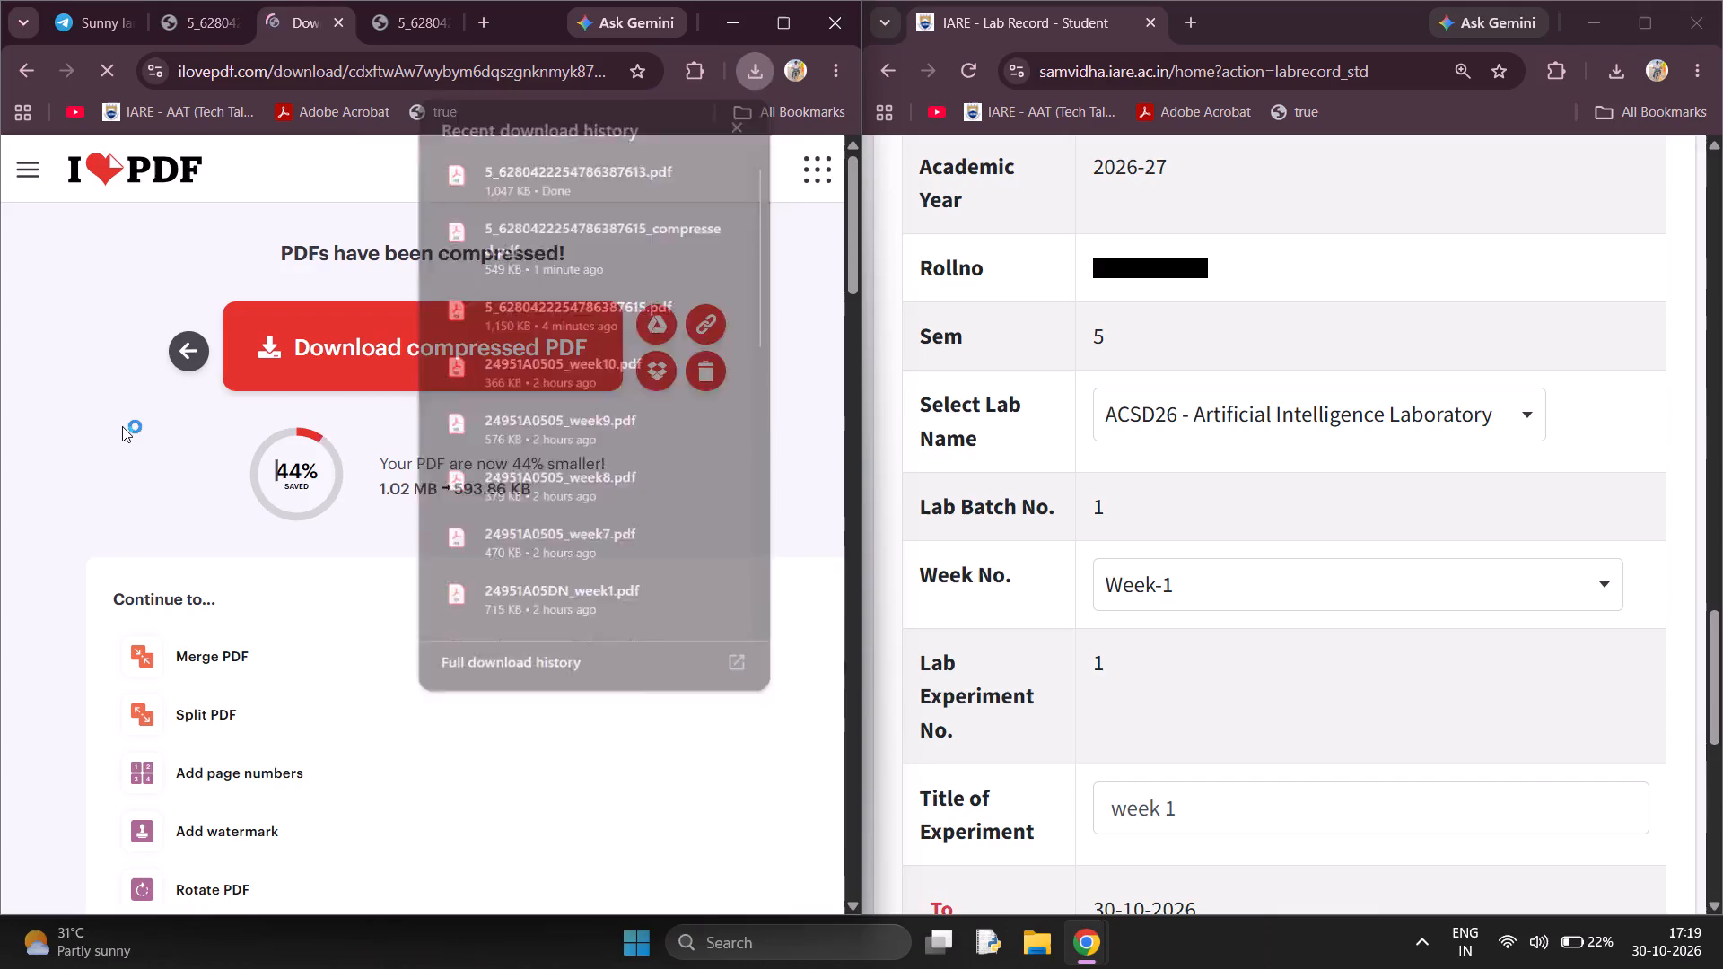
pyautogui.click(376, 385)
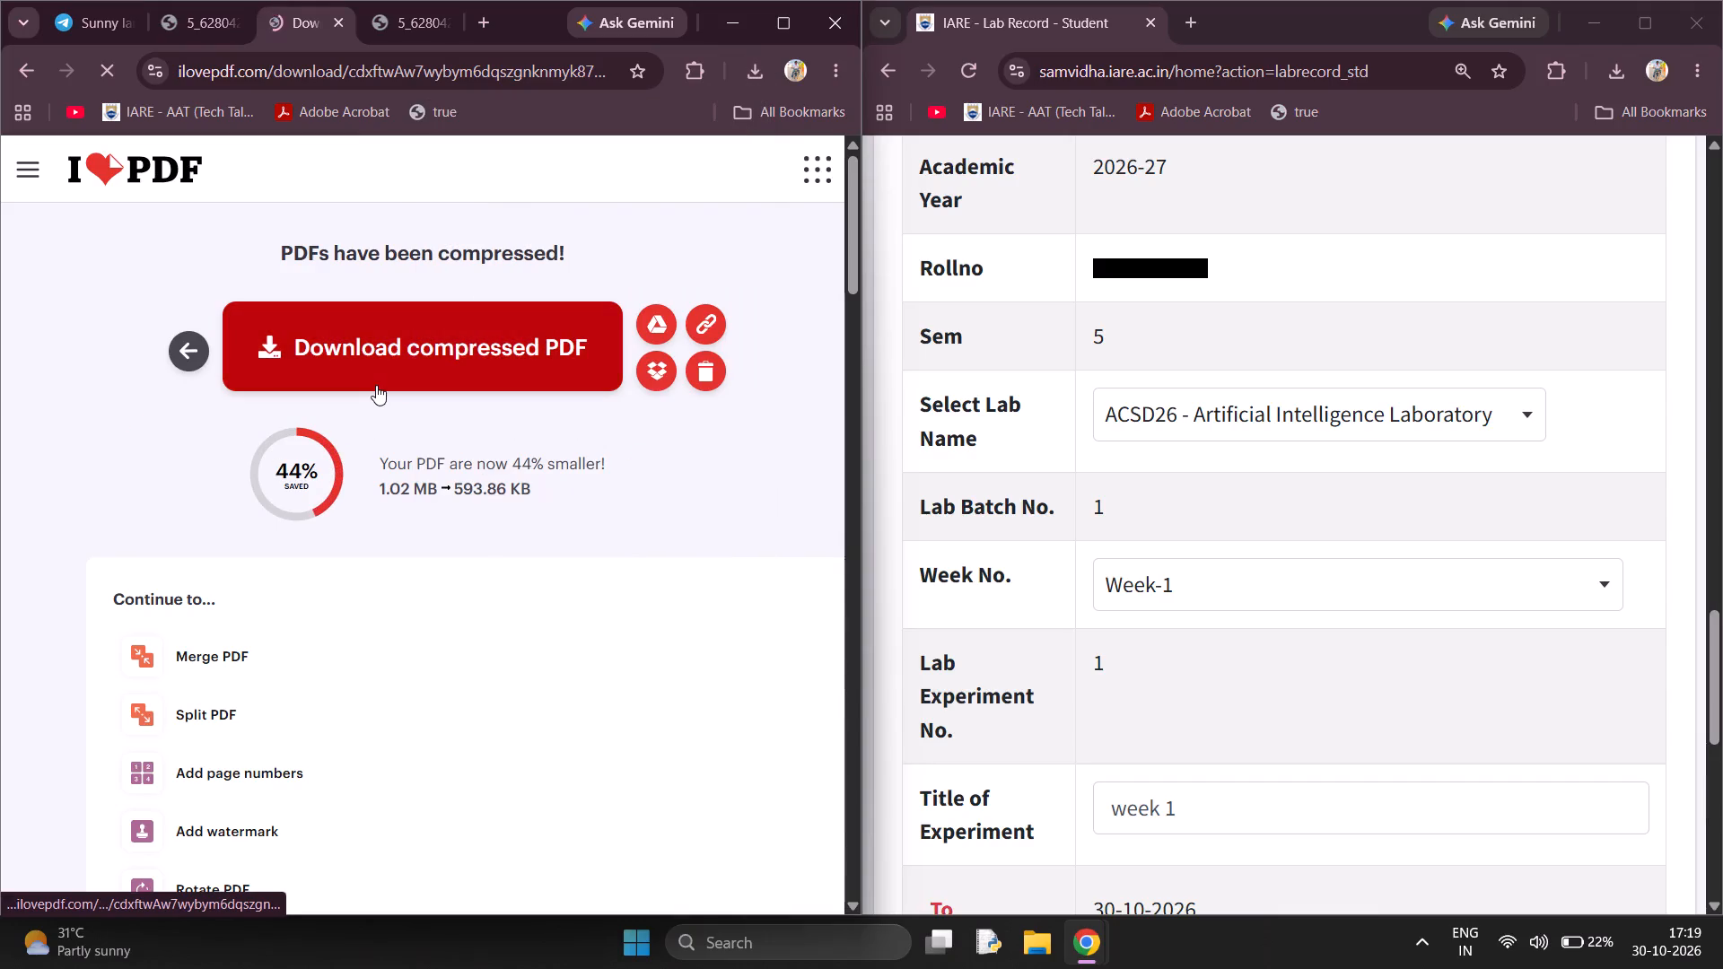
pyautogui.click(736, 74)
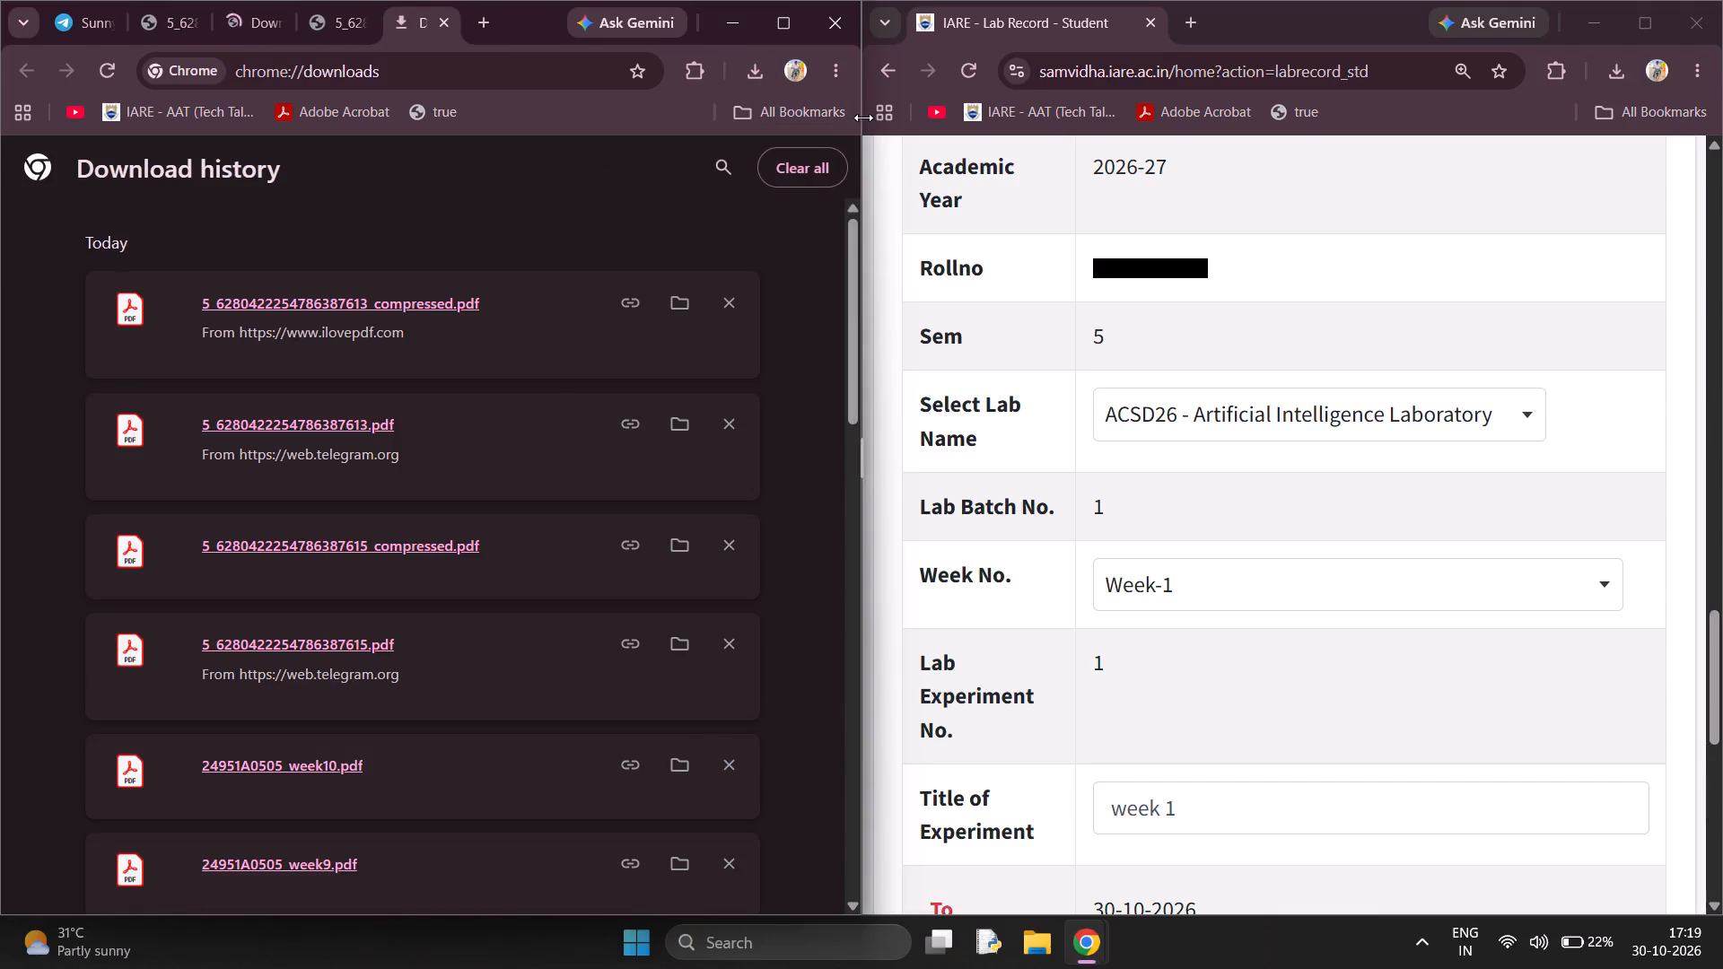
pyautogui.click(323, 297)
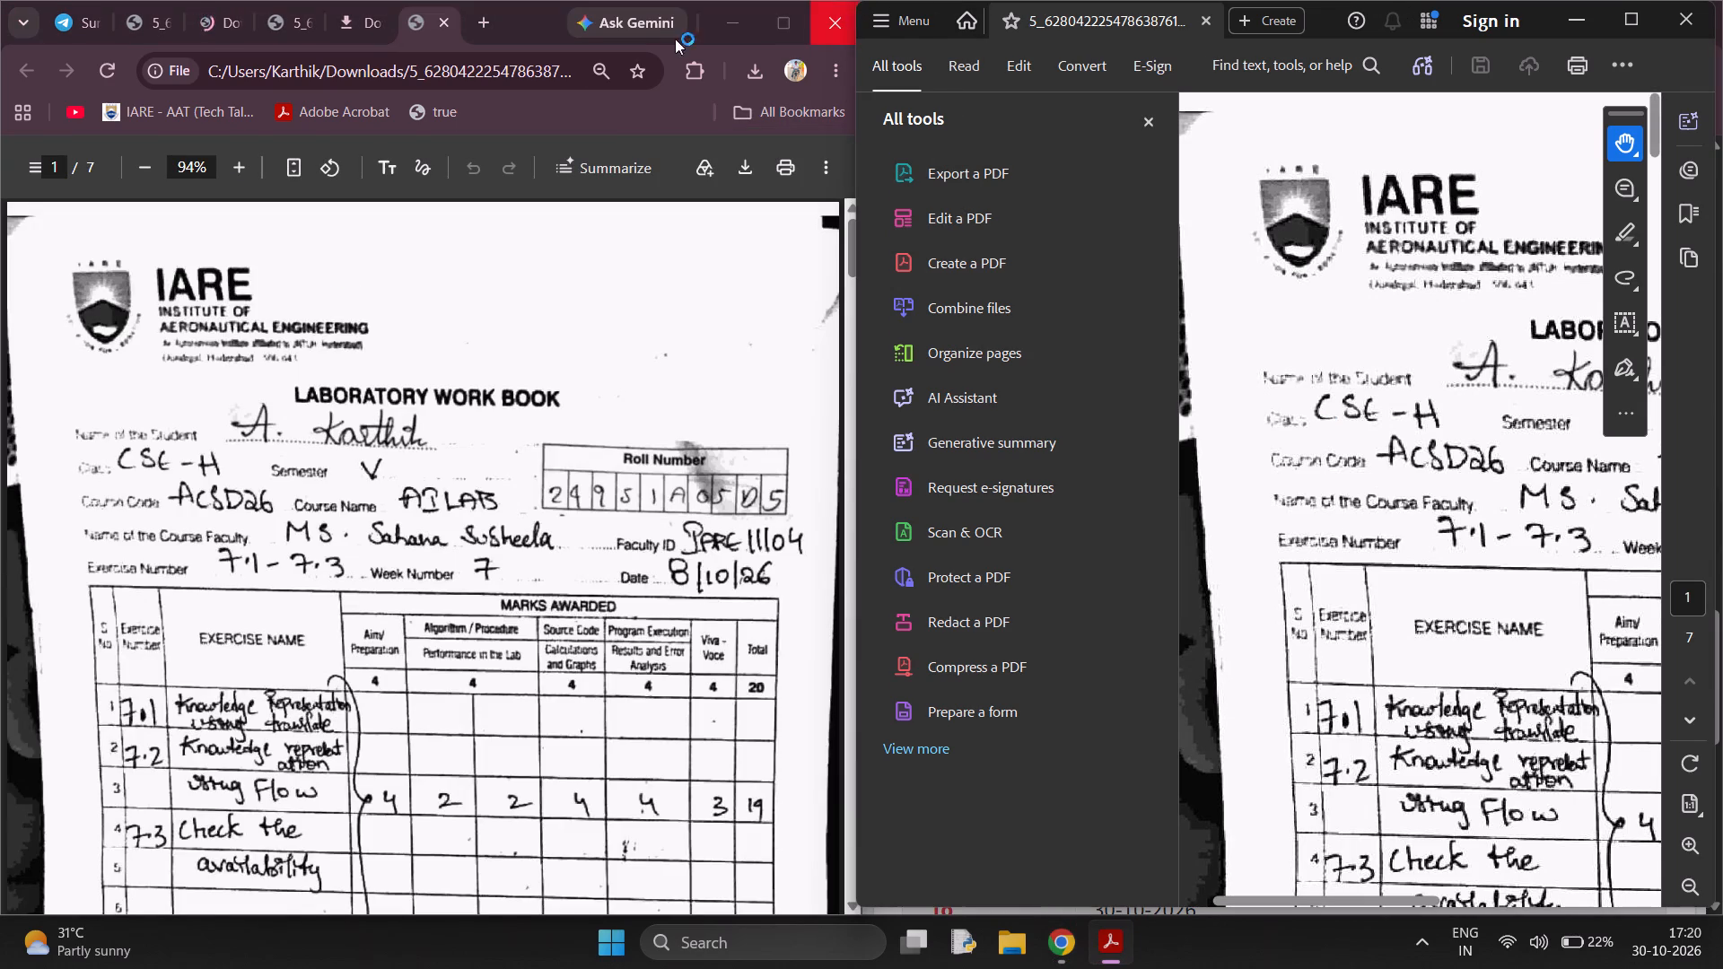
pyautogui.click(446, 22)
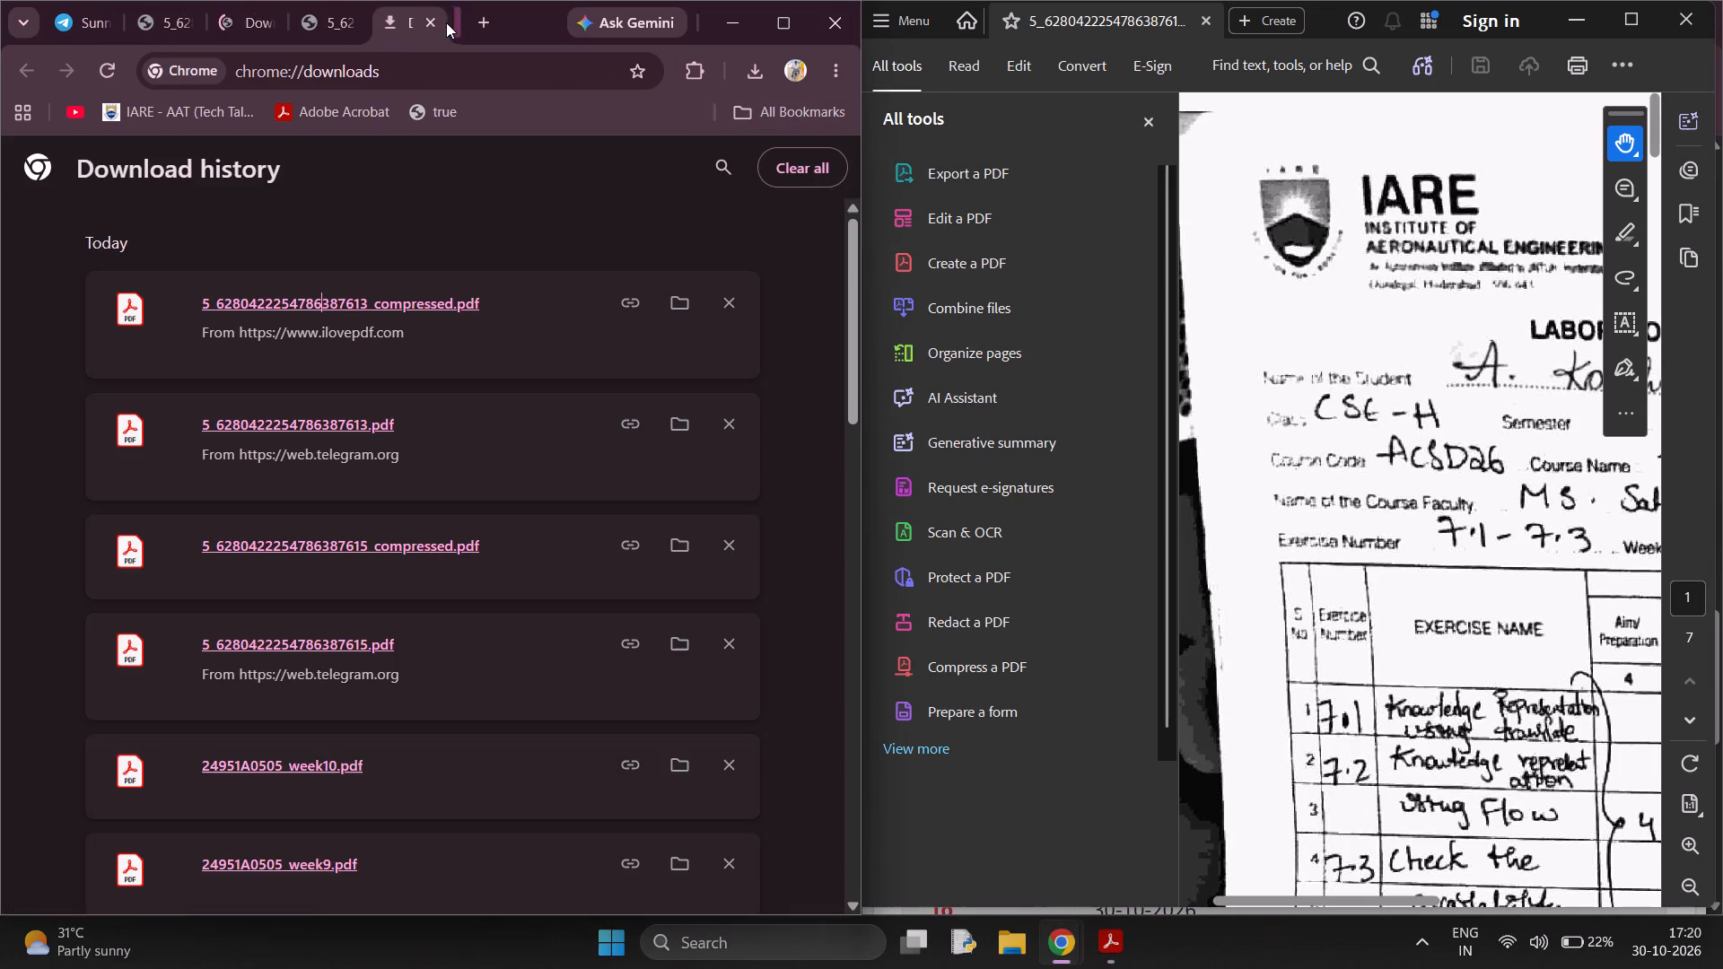
pyautogui.click(336, 13)
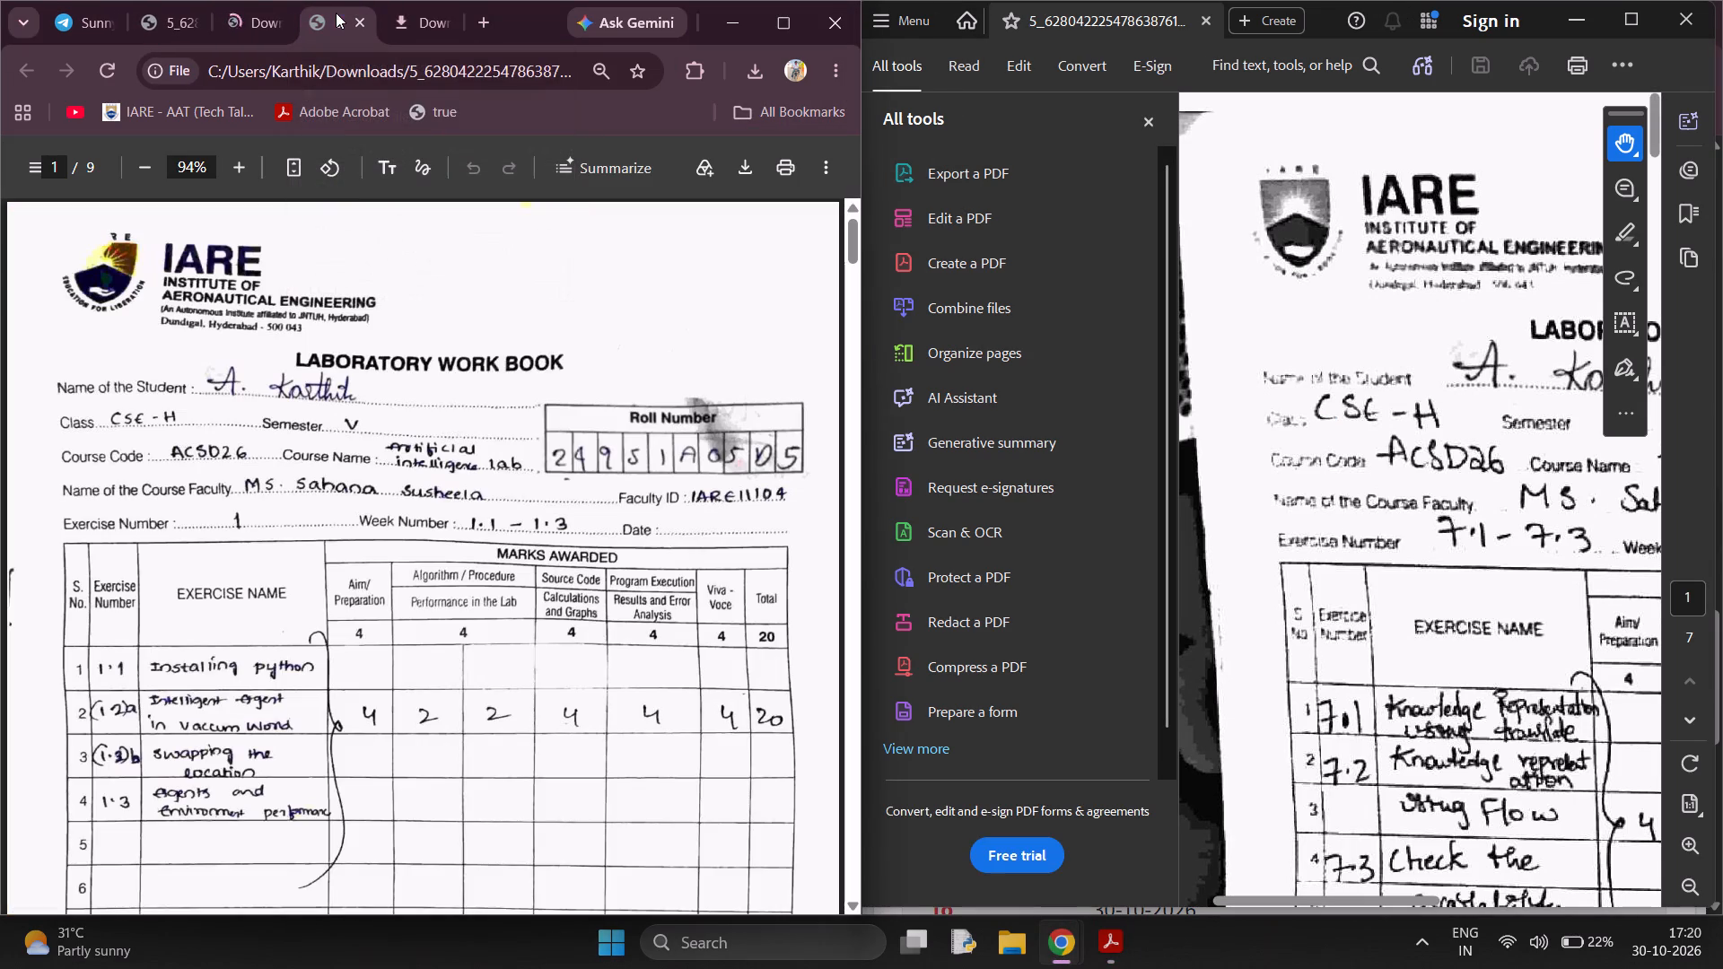
pyautogui.click(232, 8)
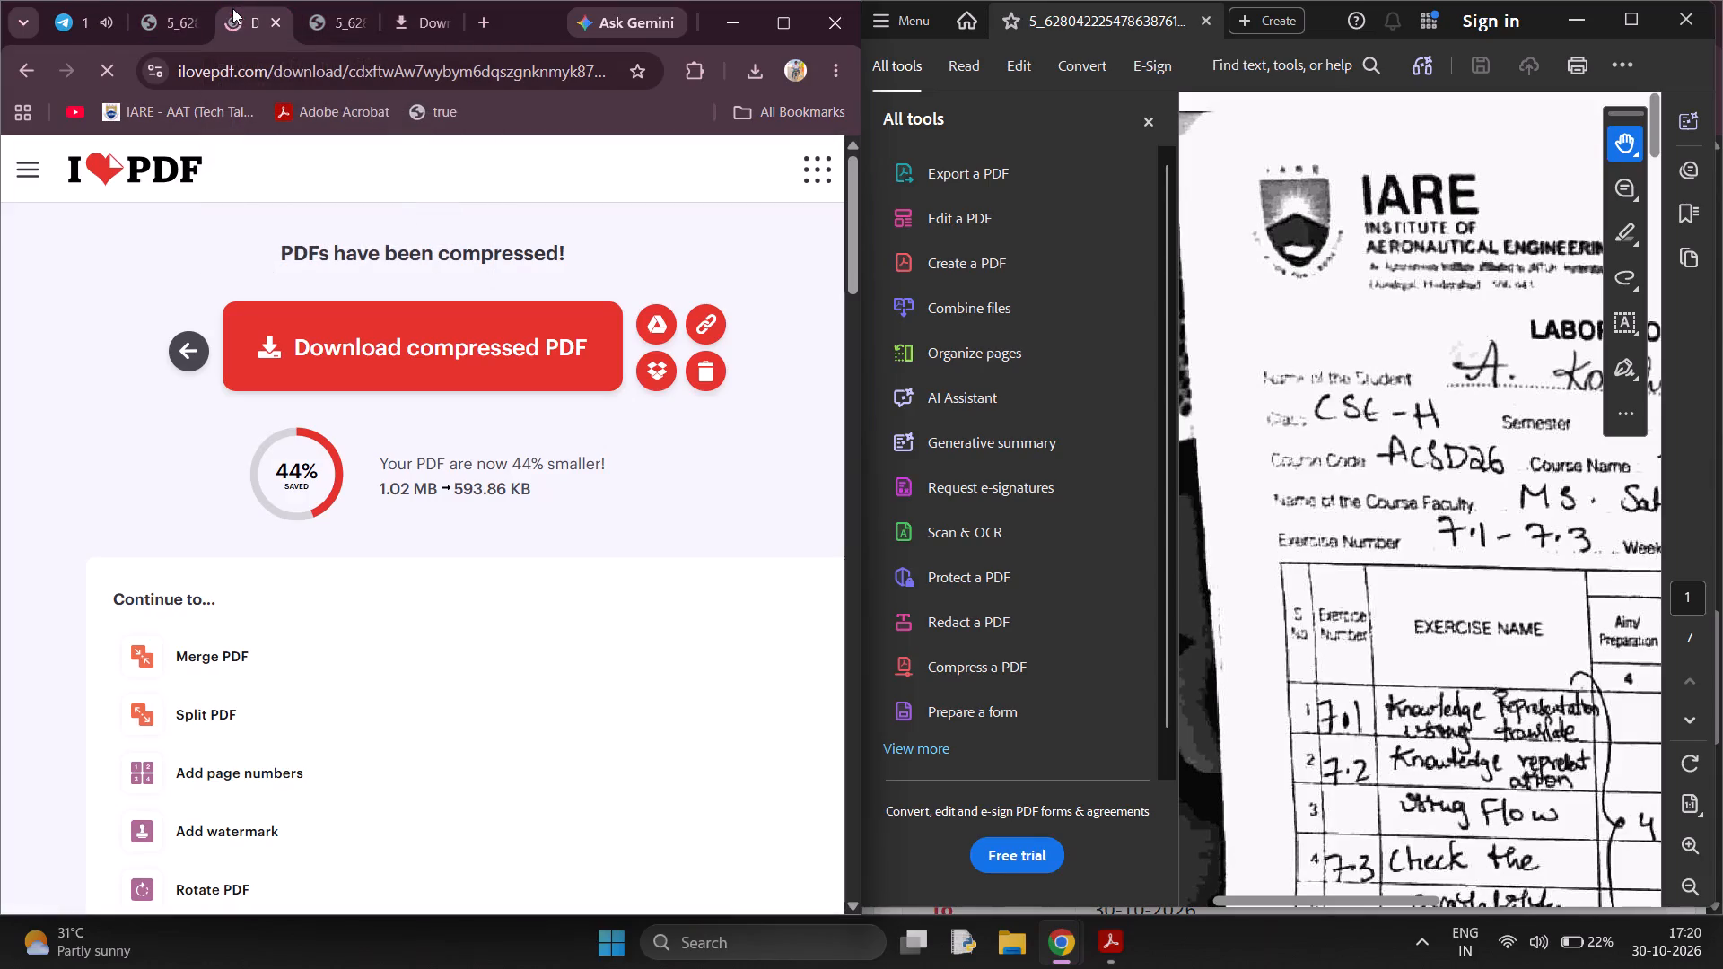
pyautogui.click(1696, 27)
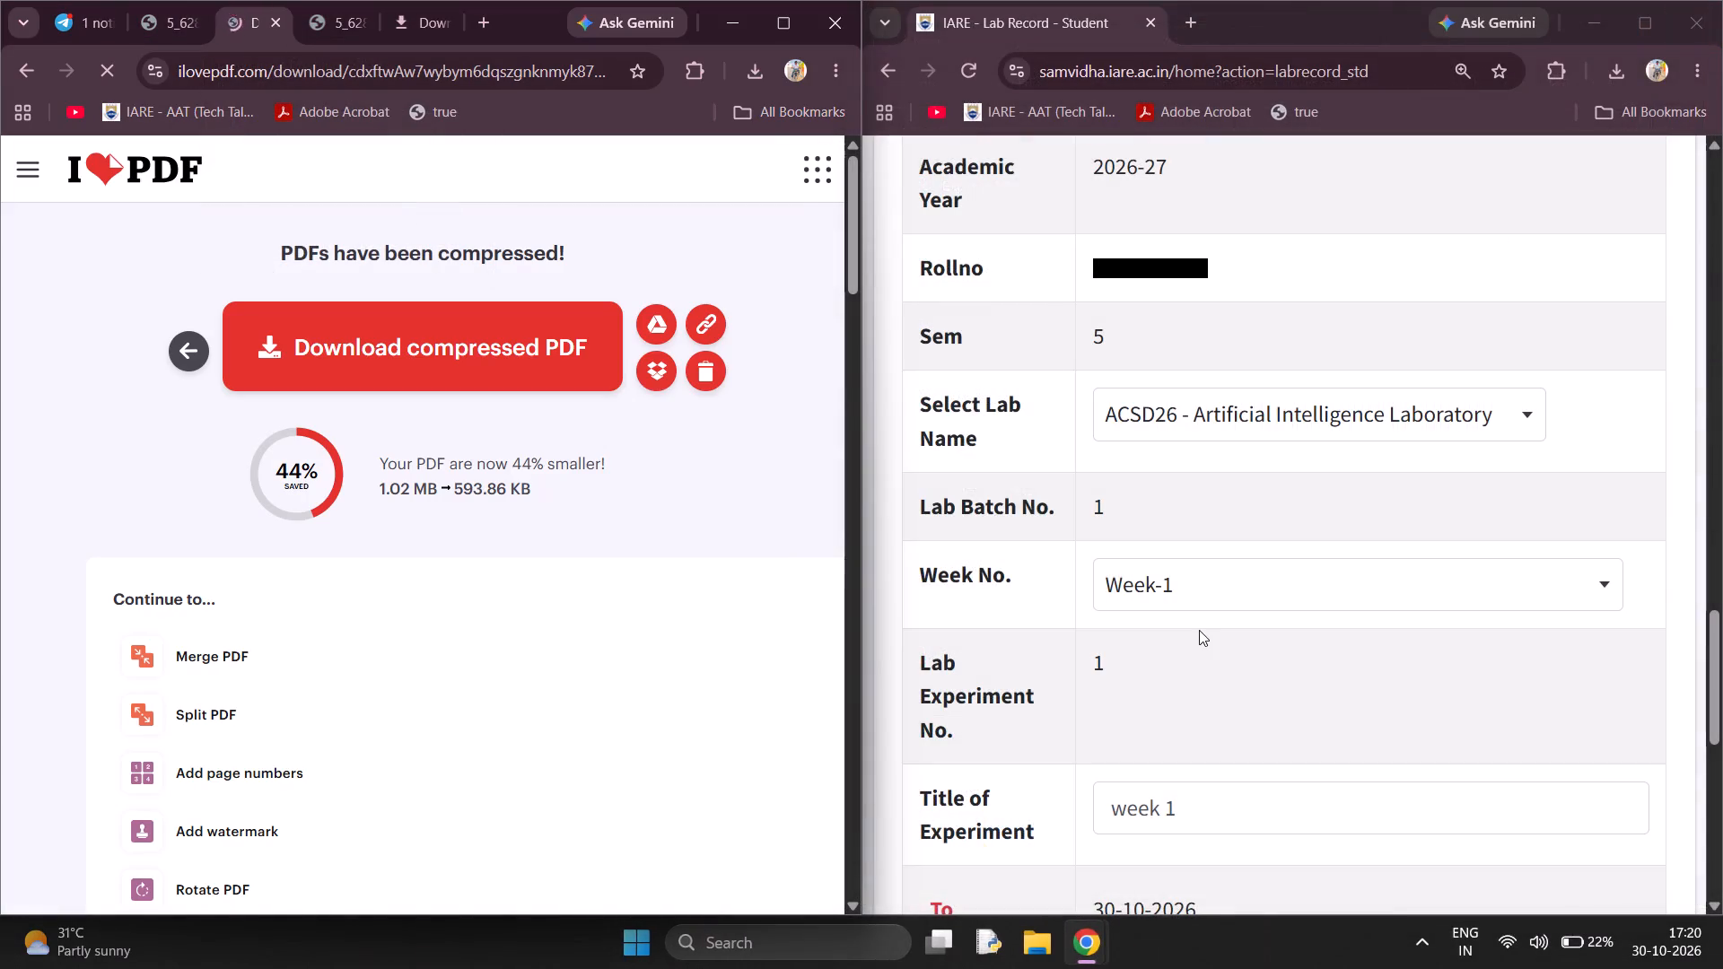
# Set the lab record form's week number to Week-7 and the experiment title to "week 7".
pyautogui.click(1269, 584)
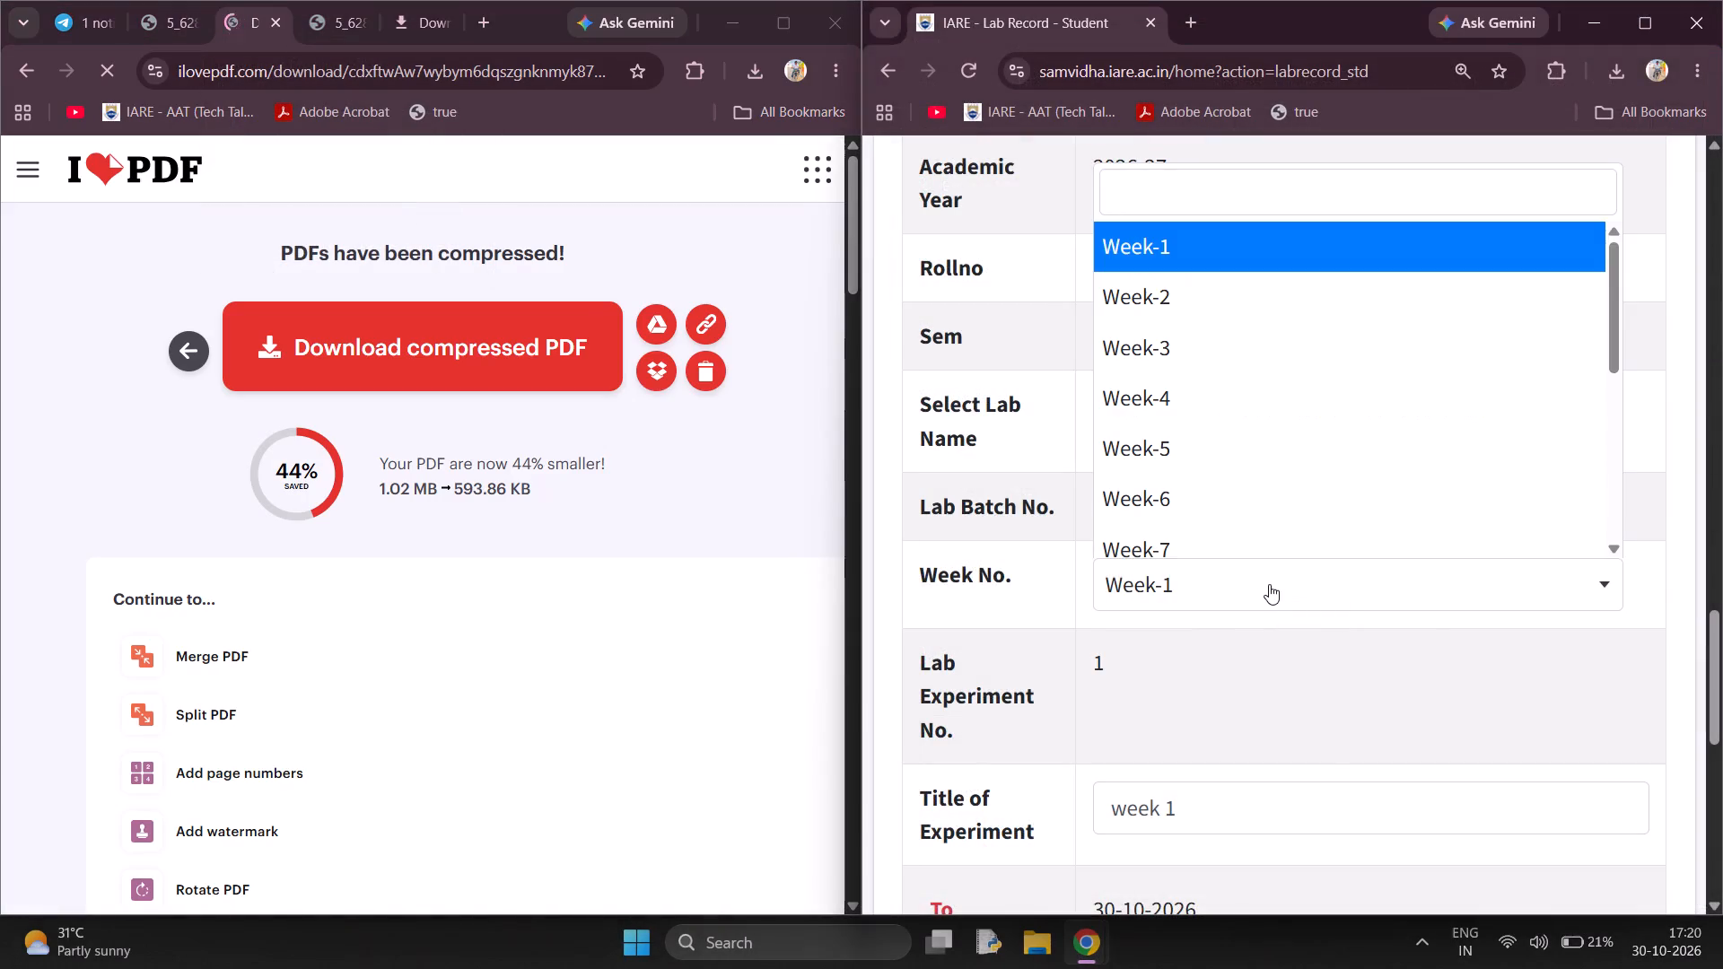
pyautogui.click(1266, 548)
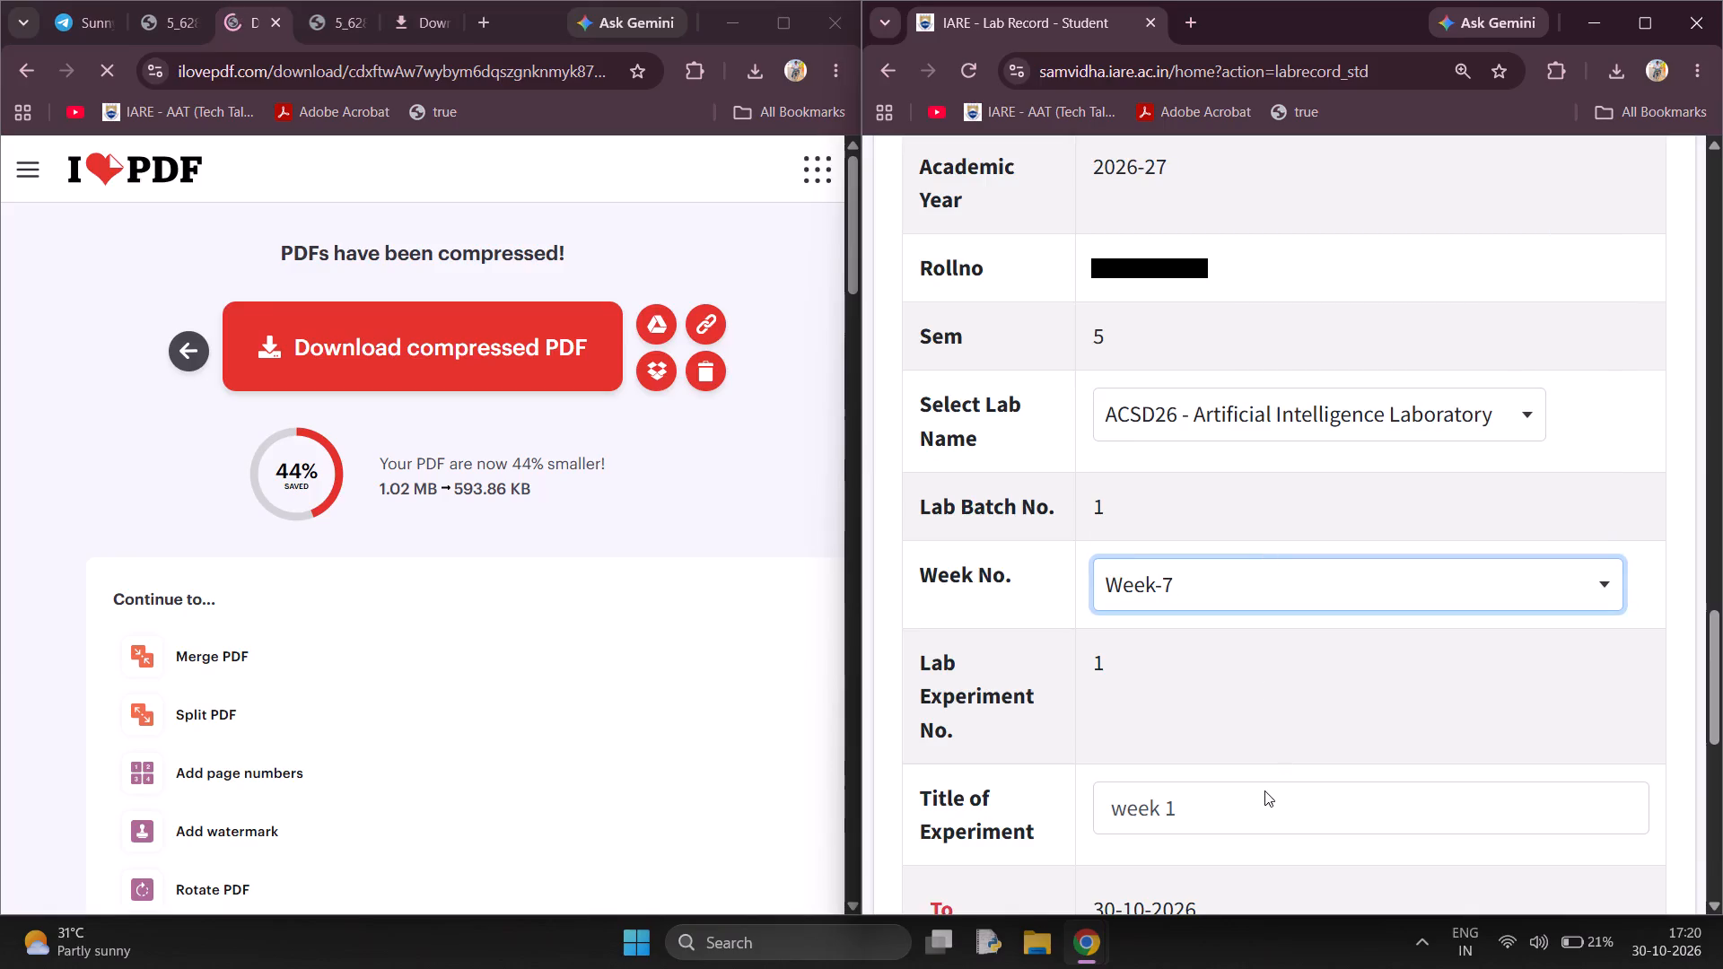
pyautogui.click(1264, 790)
pyautogui.press('BackSpace')
pyautogui.press('7')
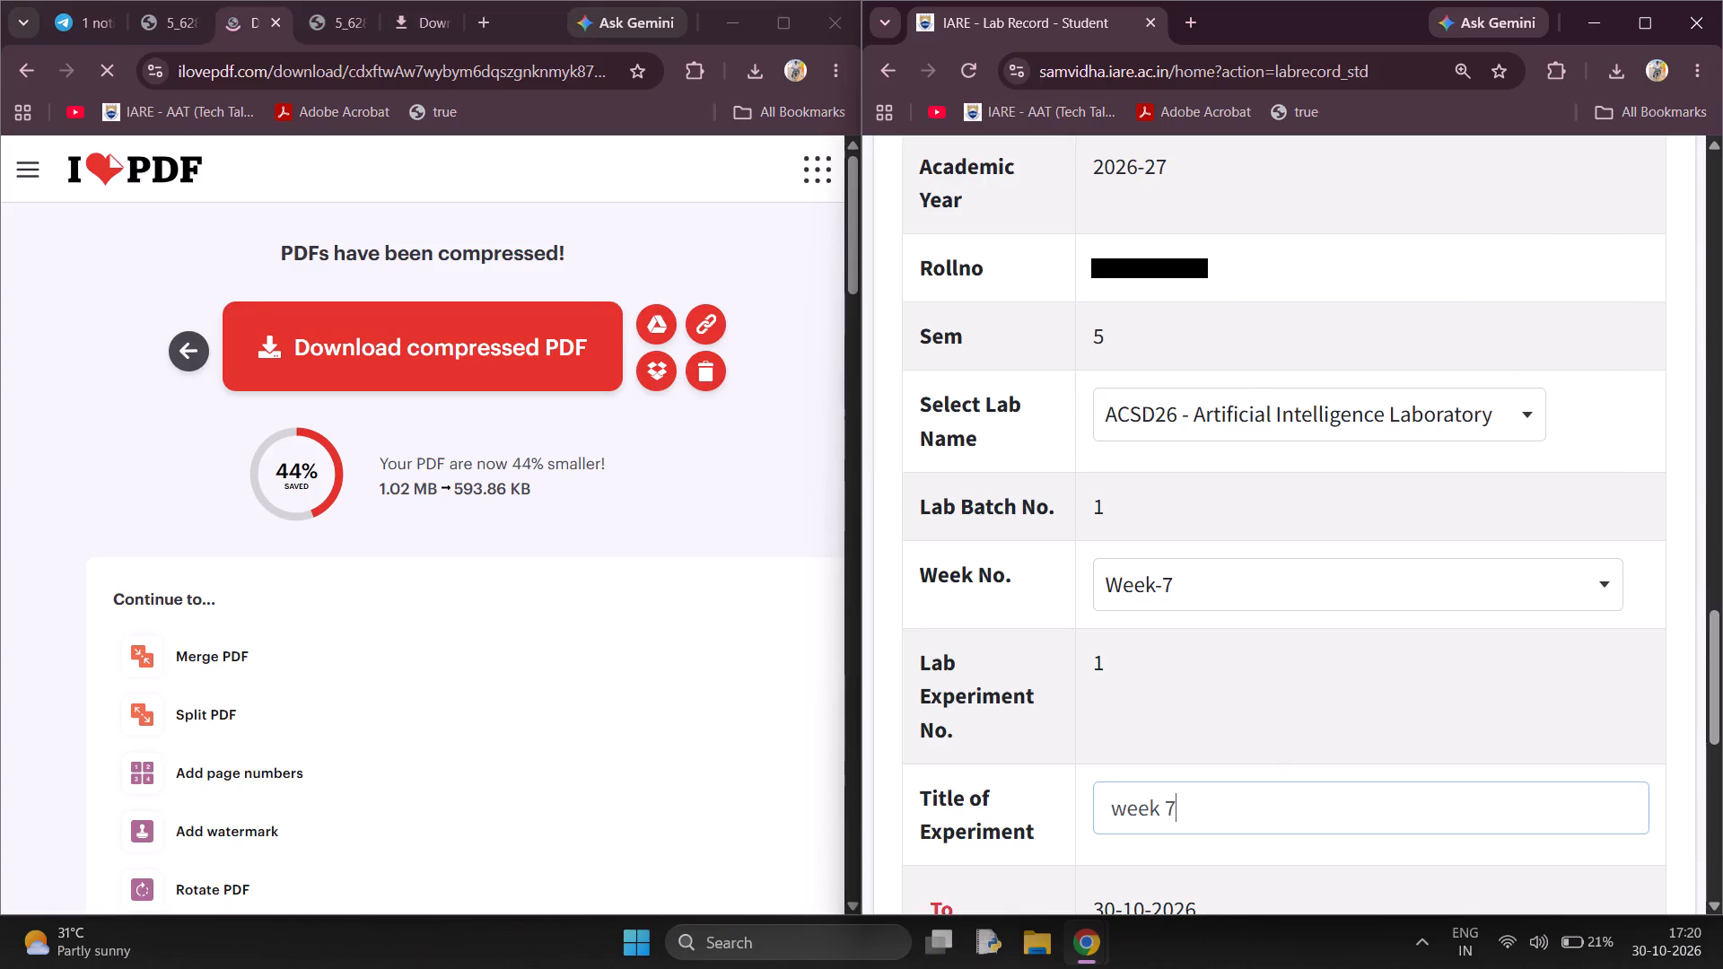
pyautogui.scroll(-4, 1264, 790)
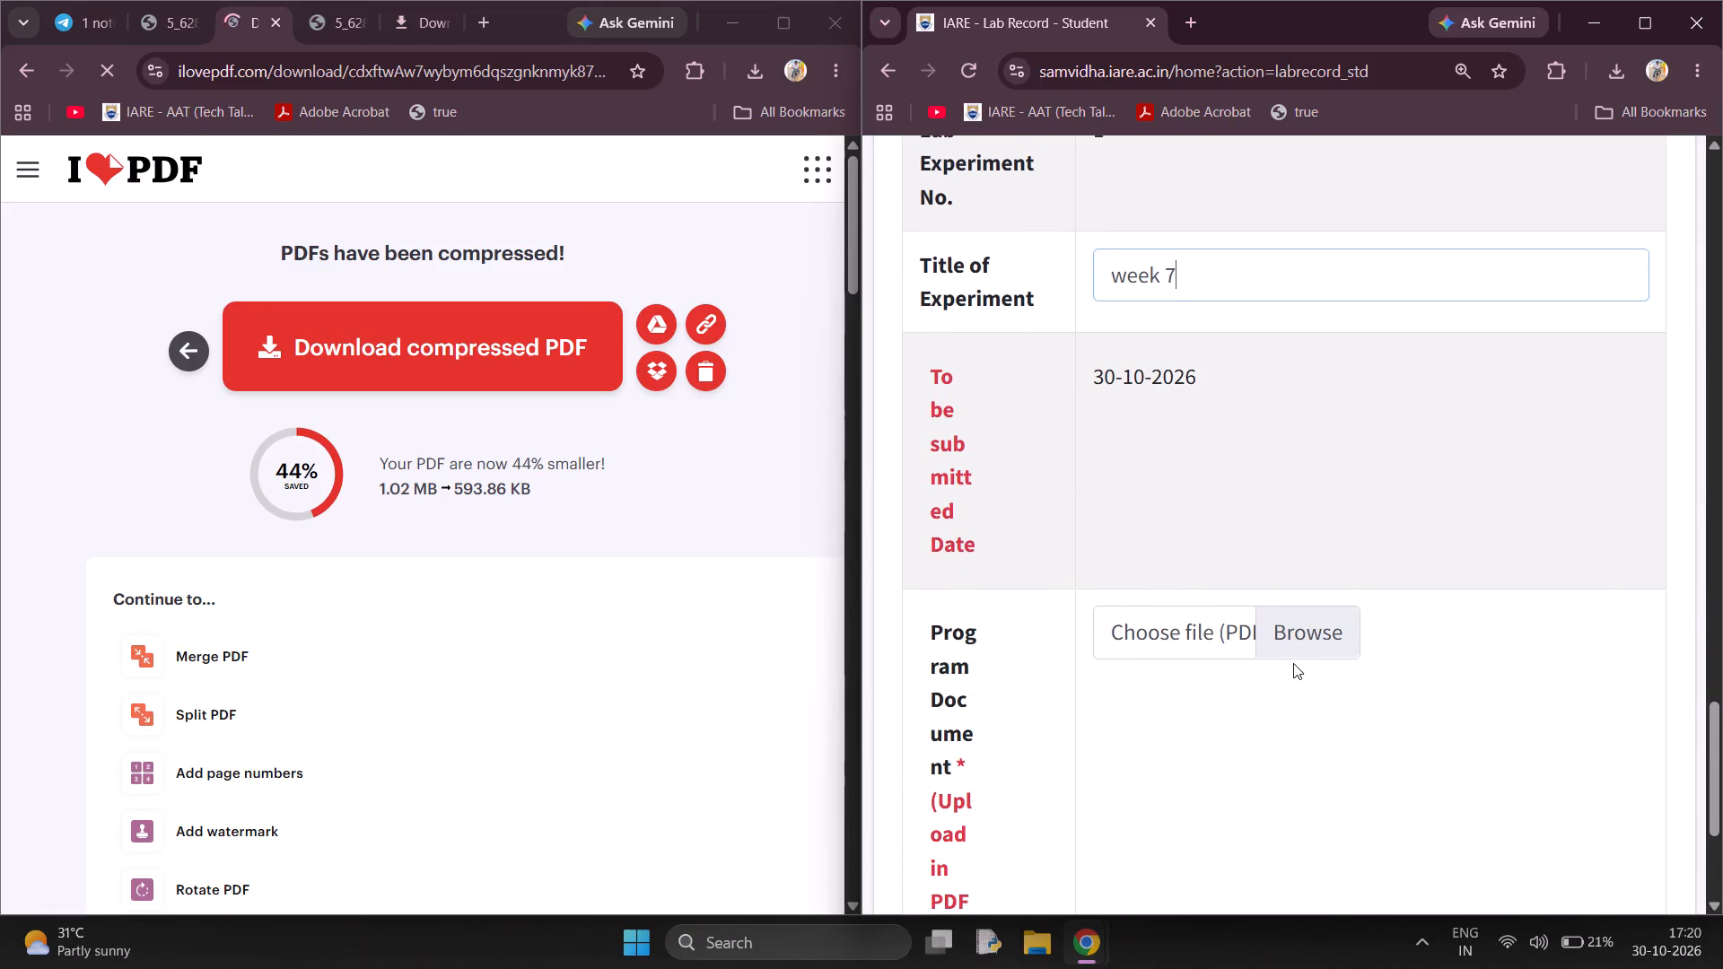
pyautogui.click(1293, 642)
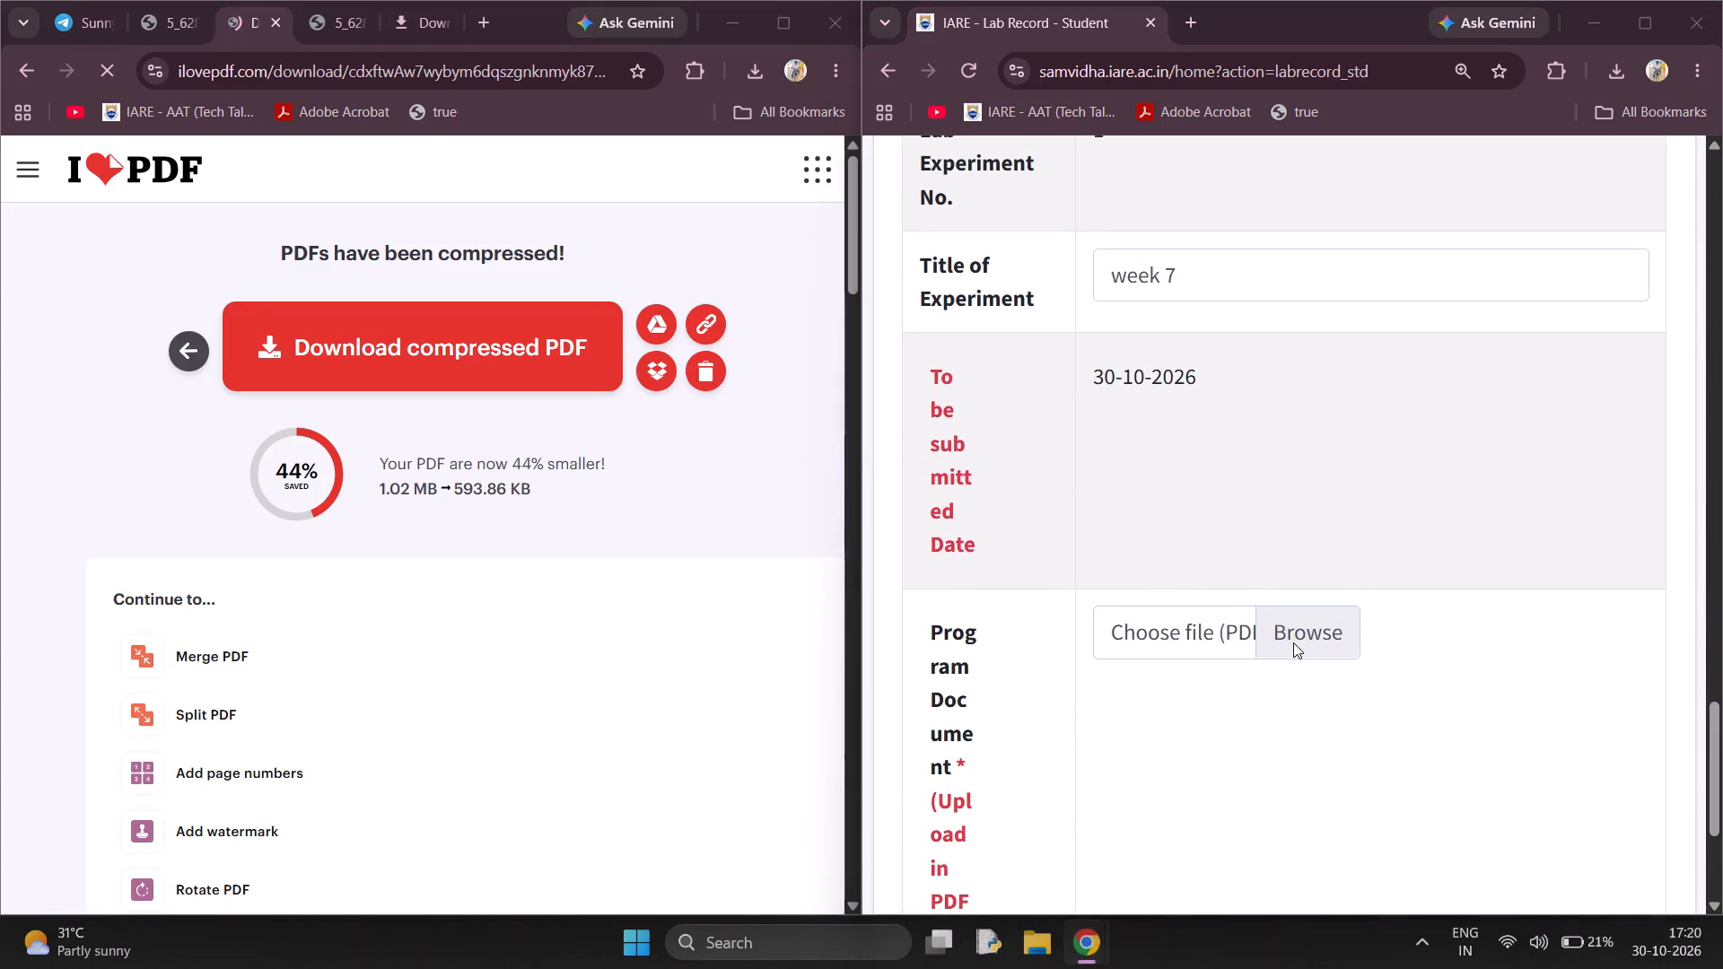
pyautogui.click(1293, 642)
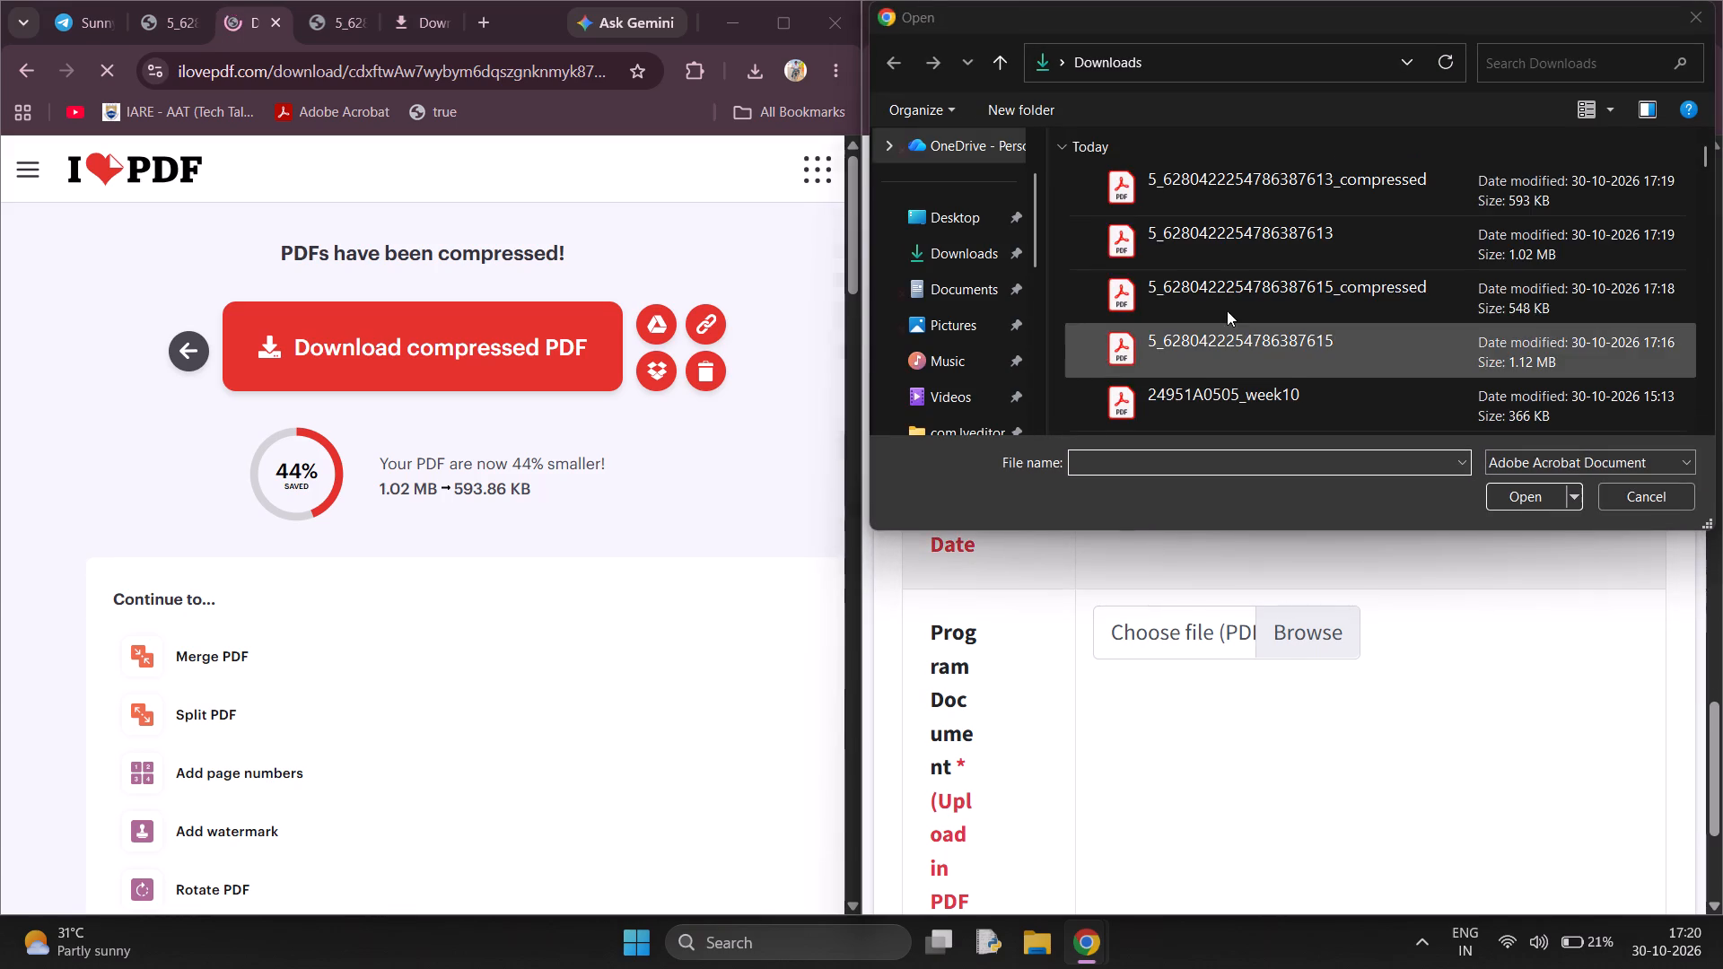
pyautogui.scroll(20, 1216, 238)
pyautogui.scroll(14, 1216, 238)
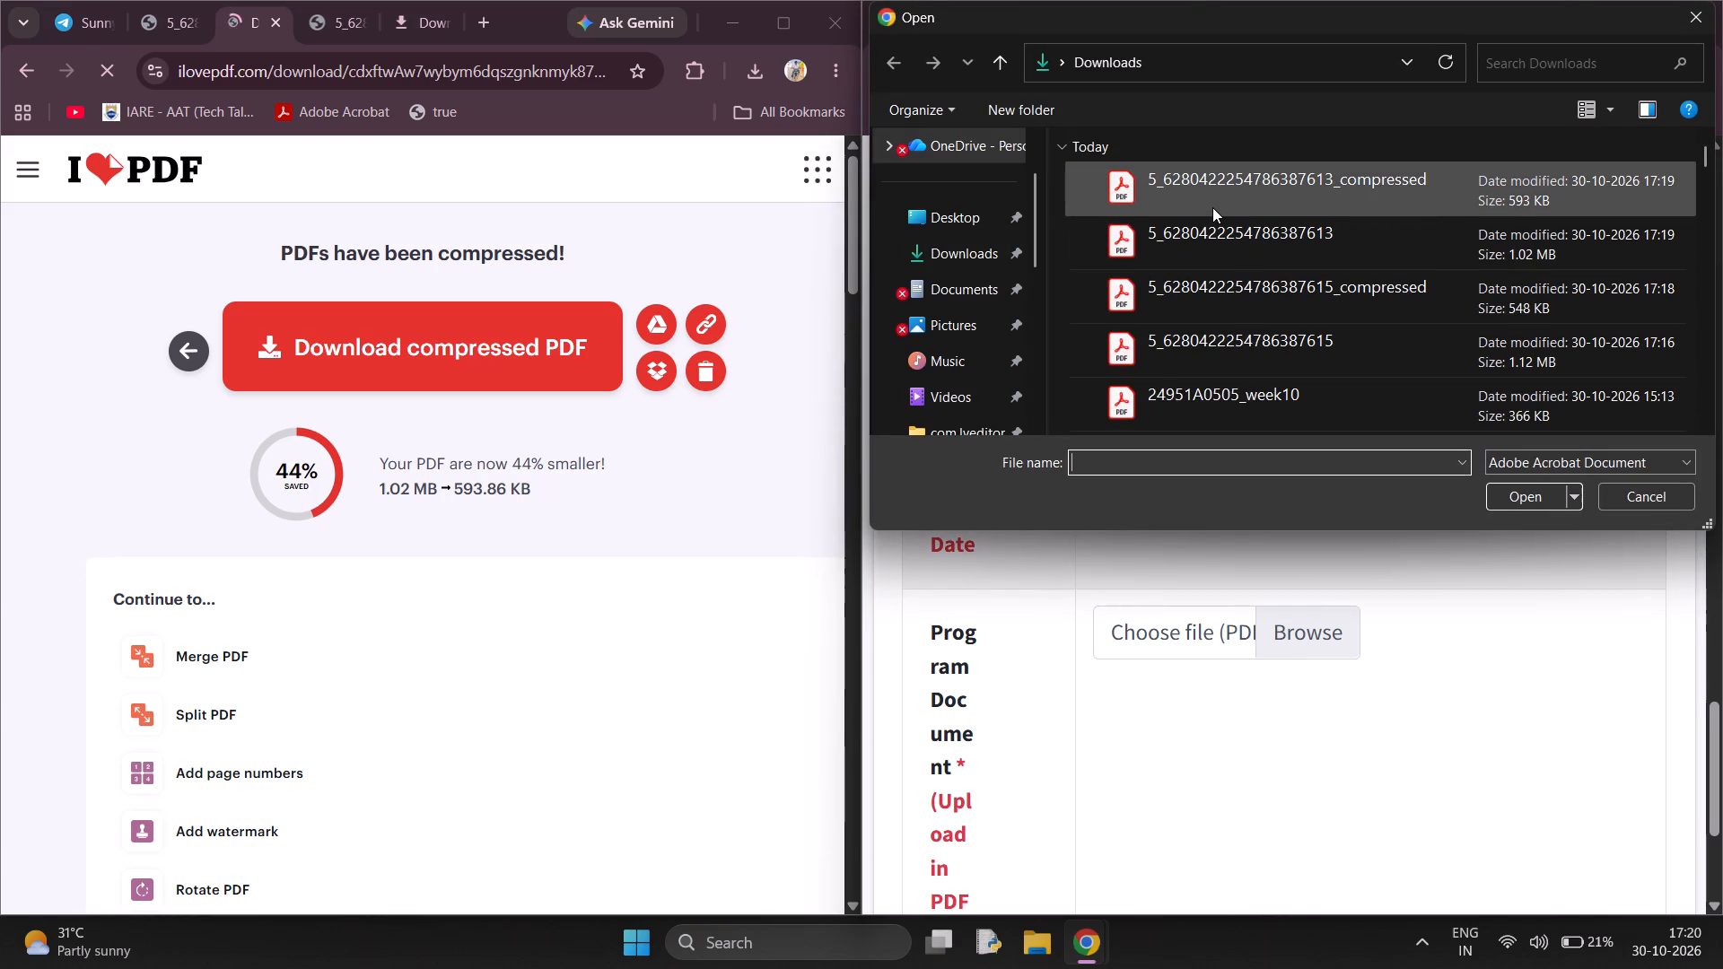
pyautogui.doubleClick(1212, 207)
pyautogui.scroll(-6, 1268, 435)
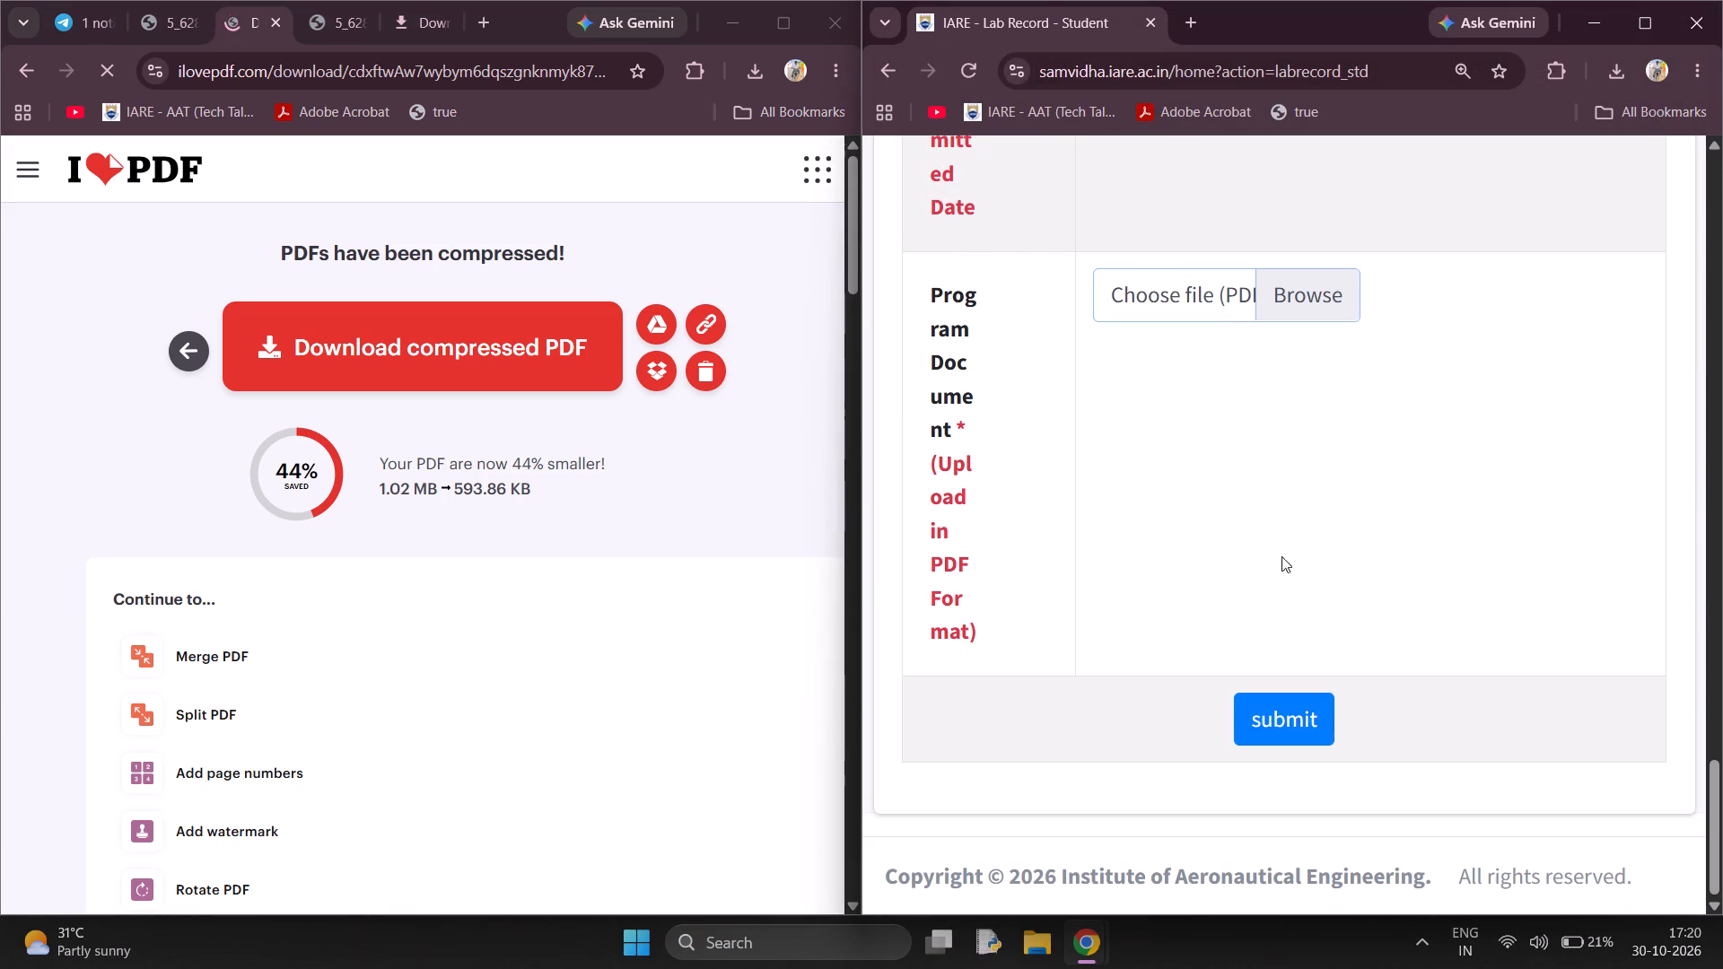
# Submit the week 7 lab record on the student portal and dismiss the confirmation message.
pyautogui.click(1290, 699)
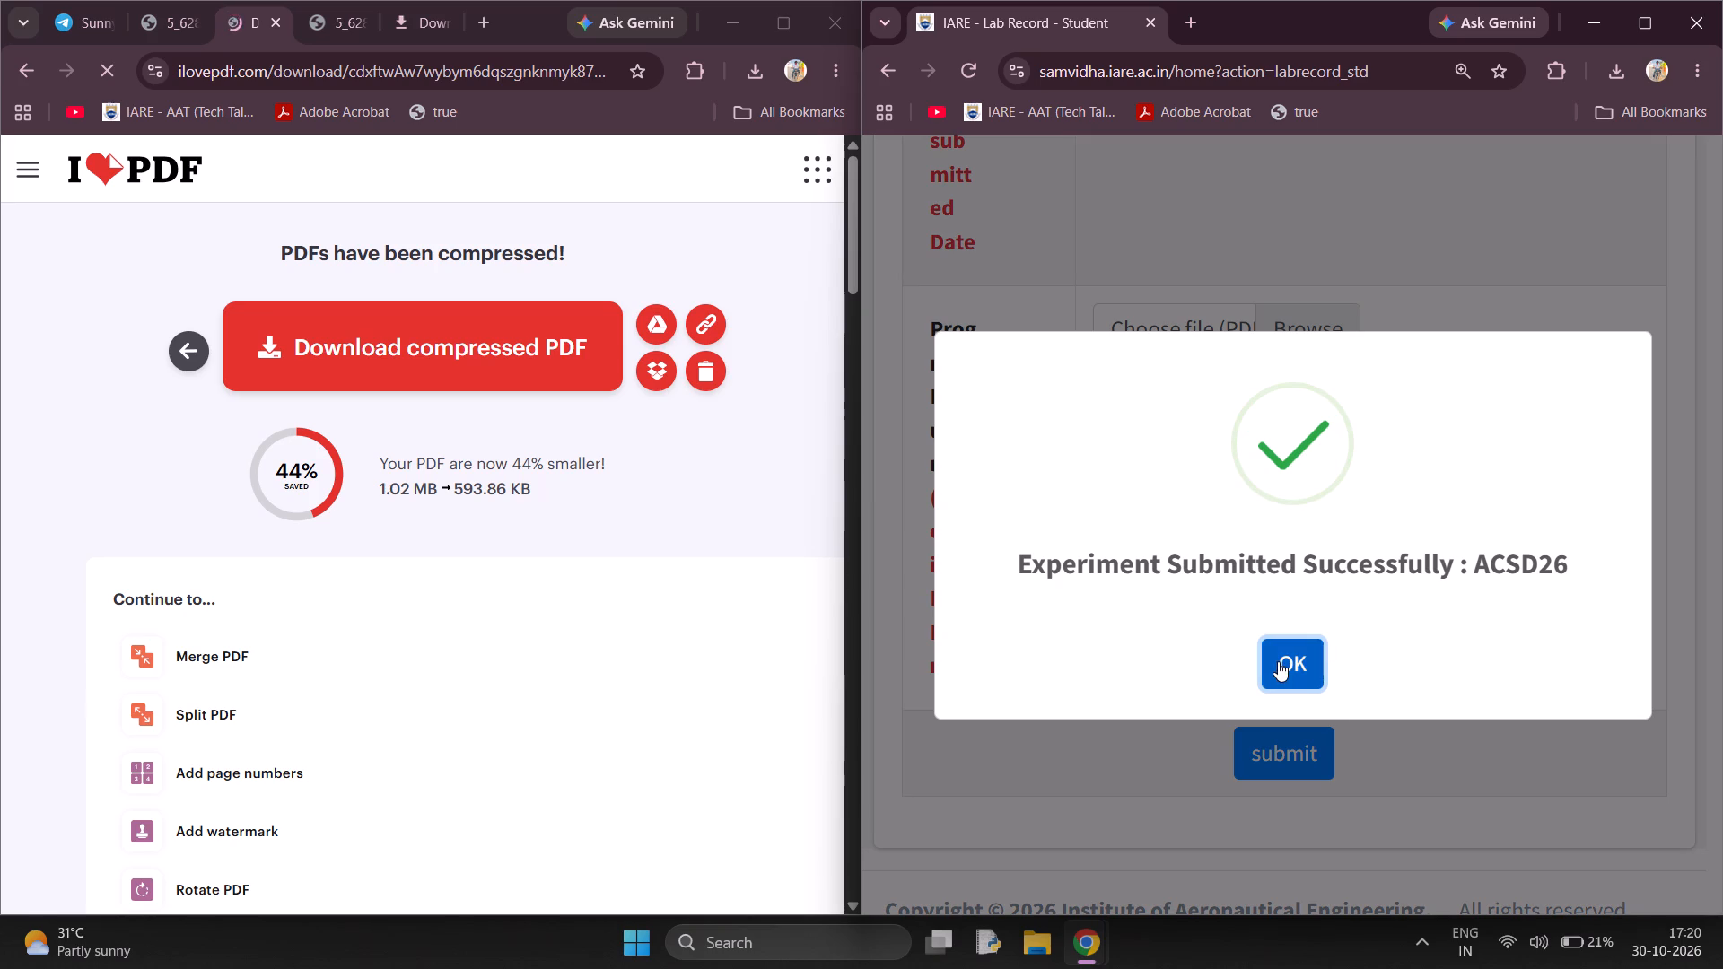
pyautogui.click(1278, 661)
pyautogui.scroll(6, 1278, 661)
pyautogui.scroll(-7, 1202, 247)
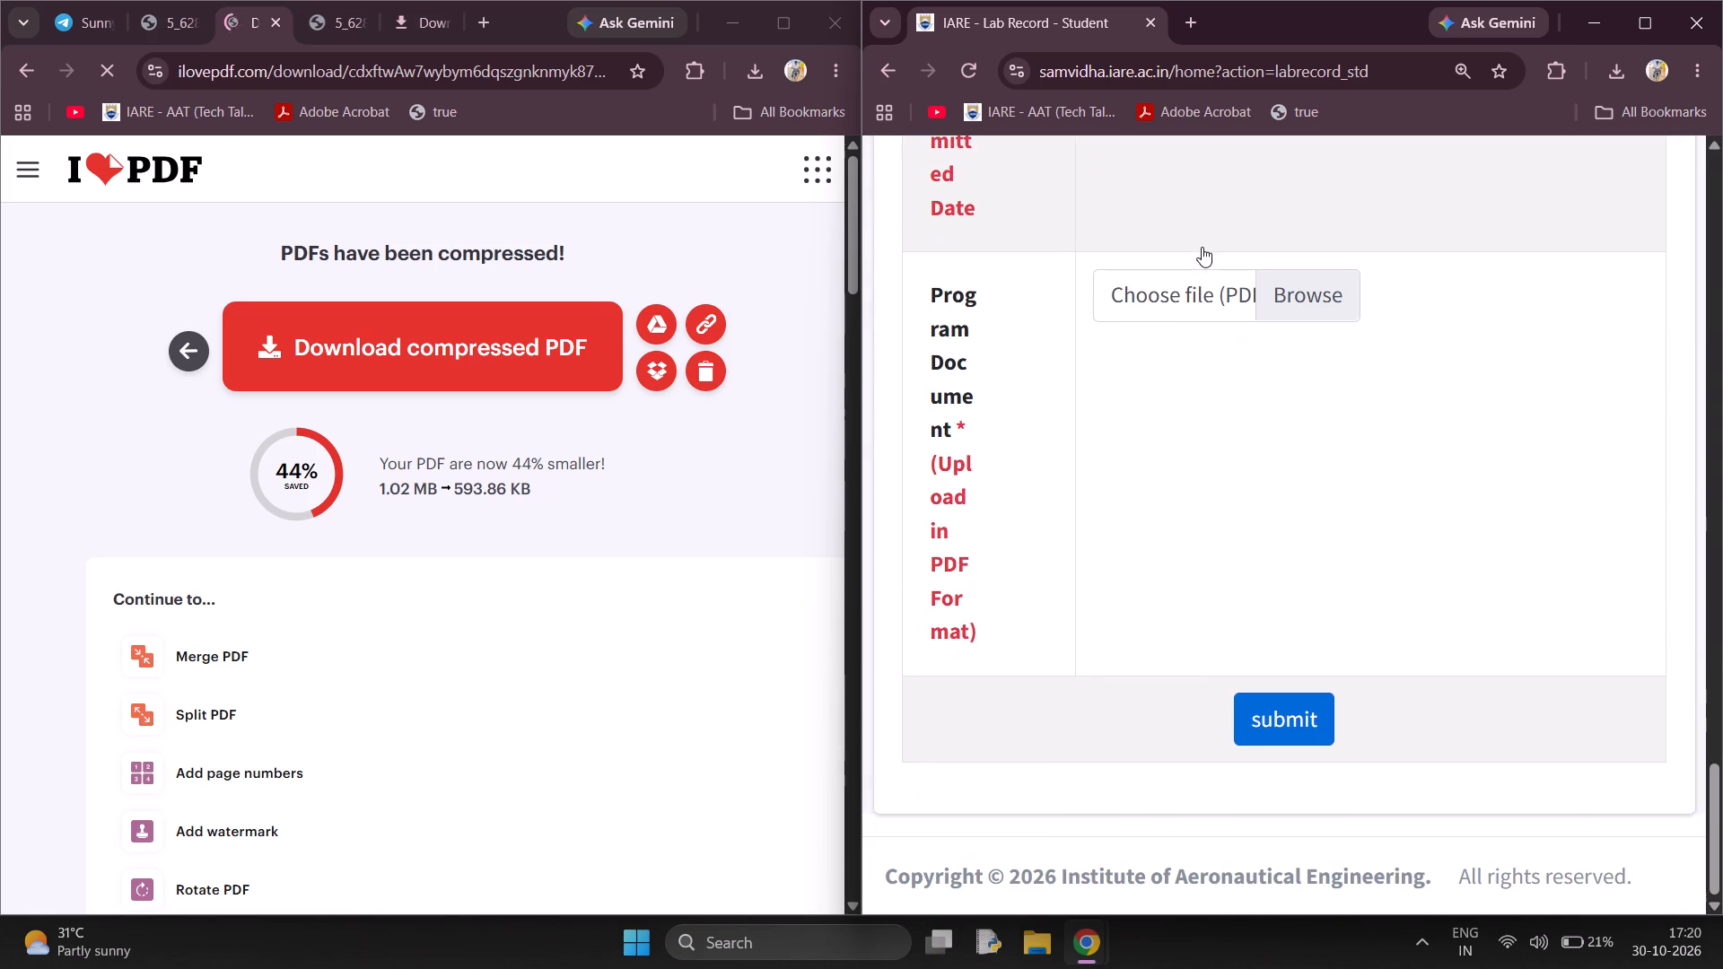
pyautogui.click(74, 30)
pyautogui.scroll(-1, 76, 502)
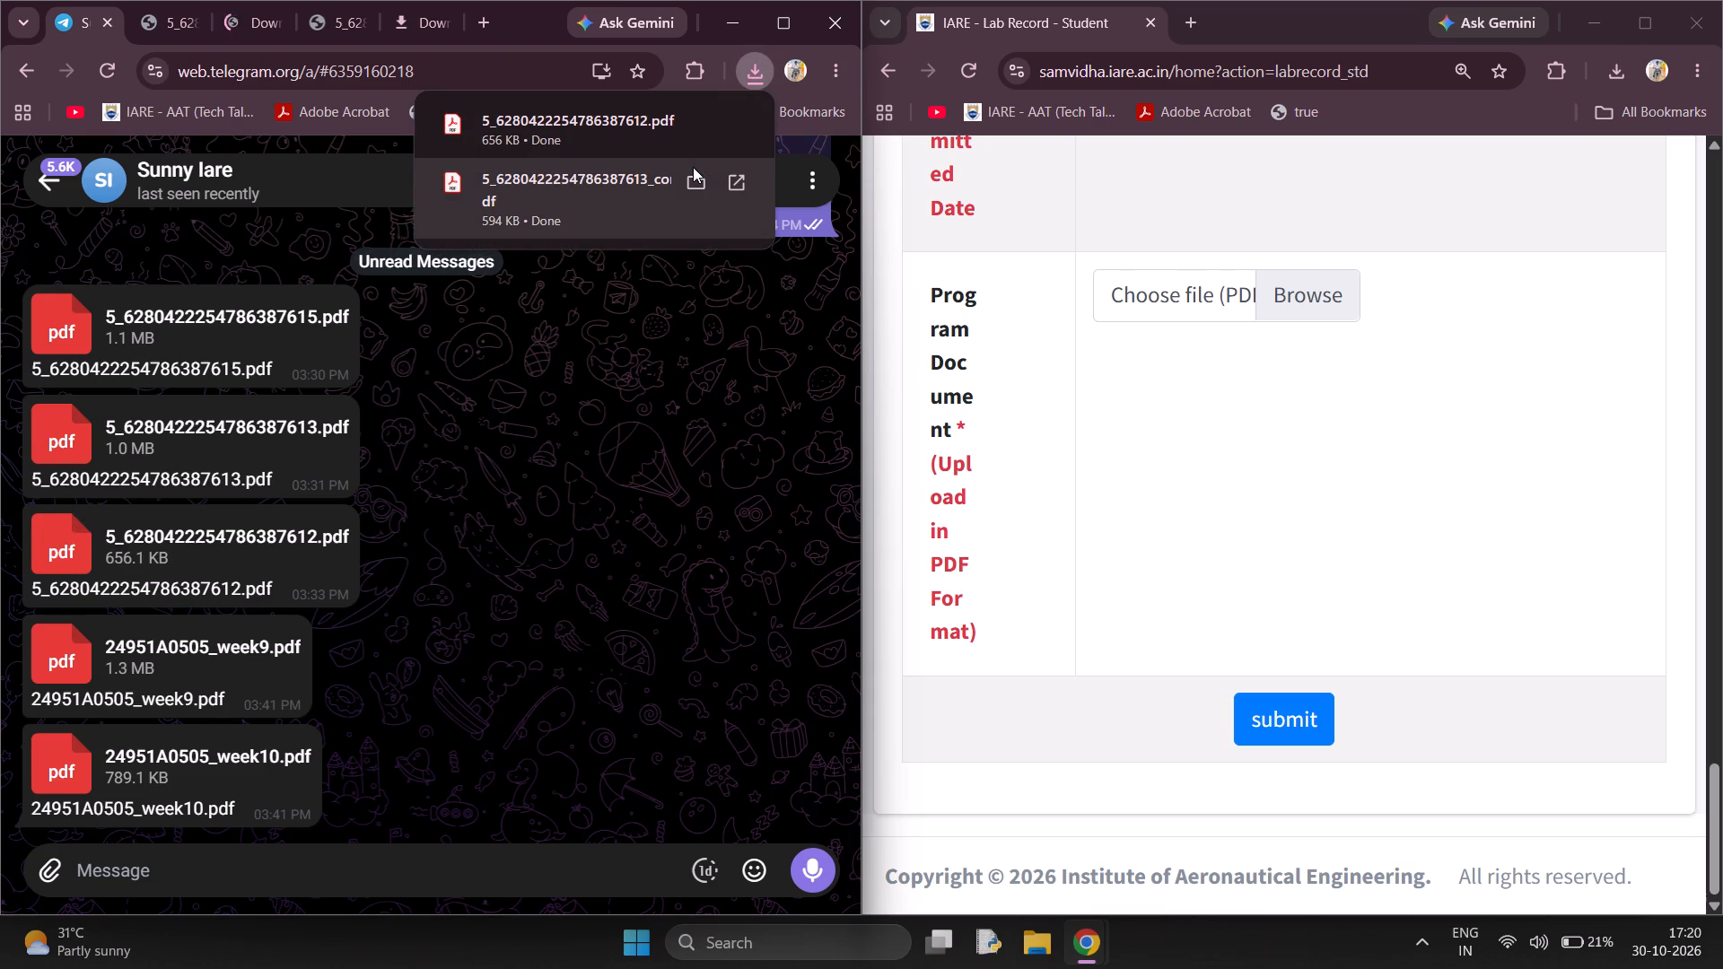
pyautogui.click(595, 129)
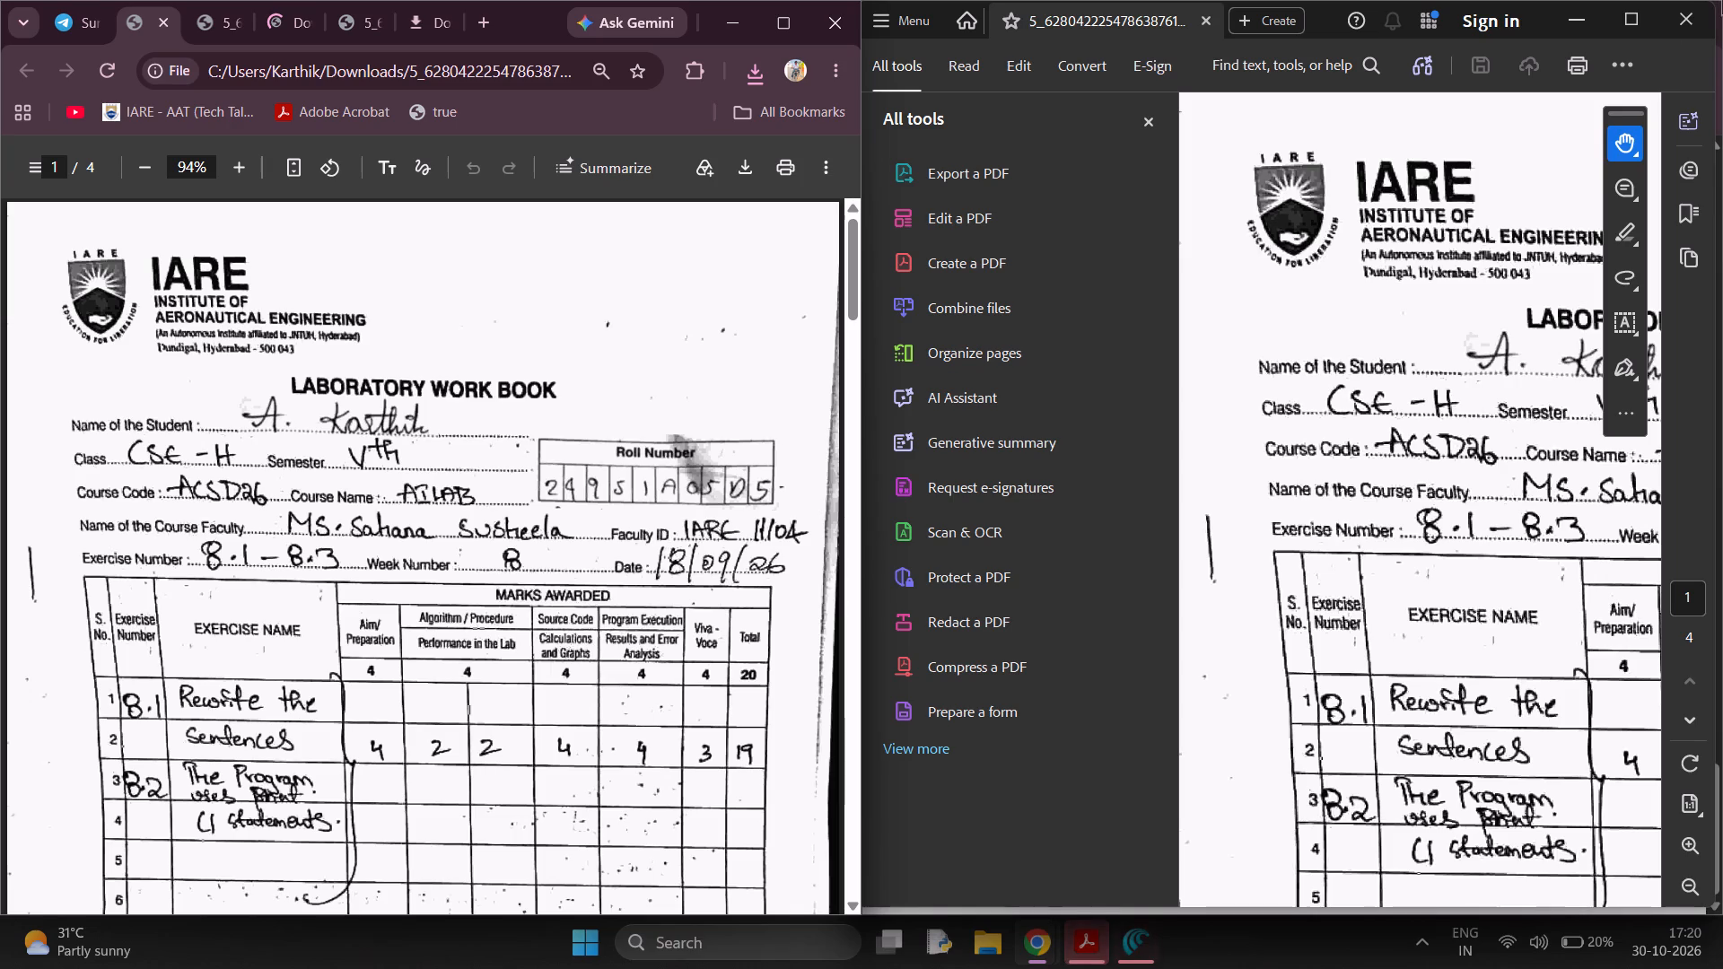
# Close the Acrobat window showing the week 8 work book and set the form's experiment title to "week 8" and week number to Week-8.
pyautogui.click(1681, 14)
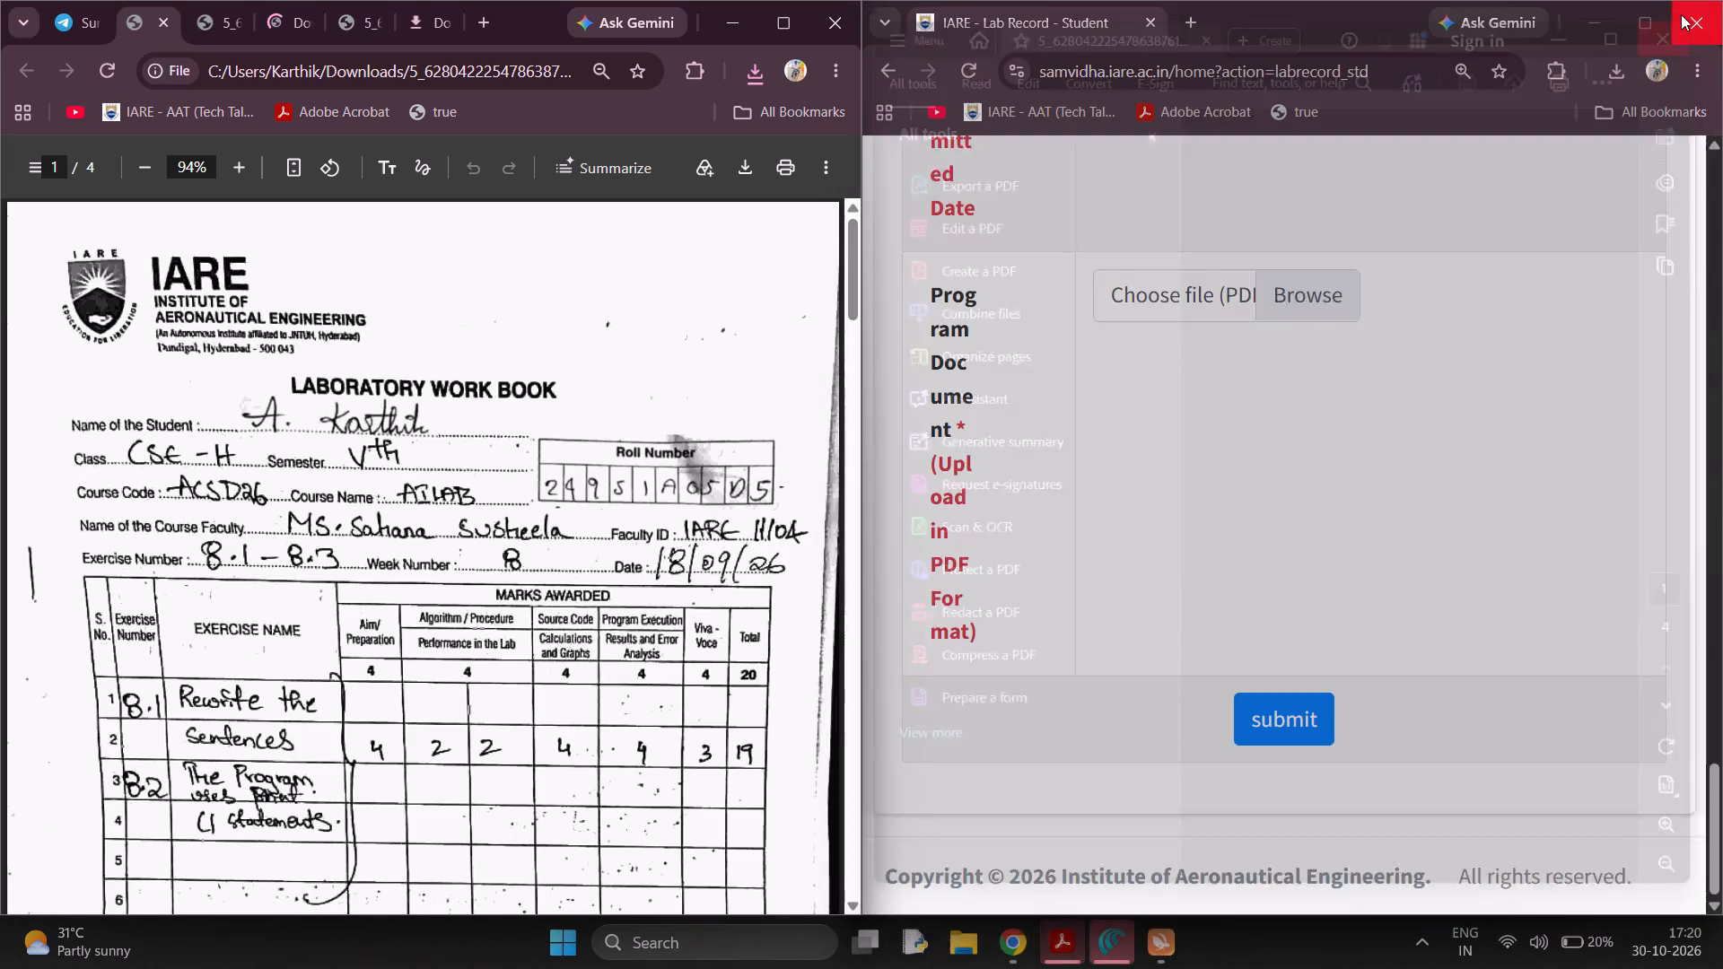
pyautogui.scroll(2, 1196, 336)
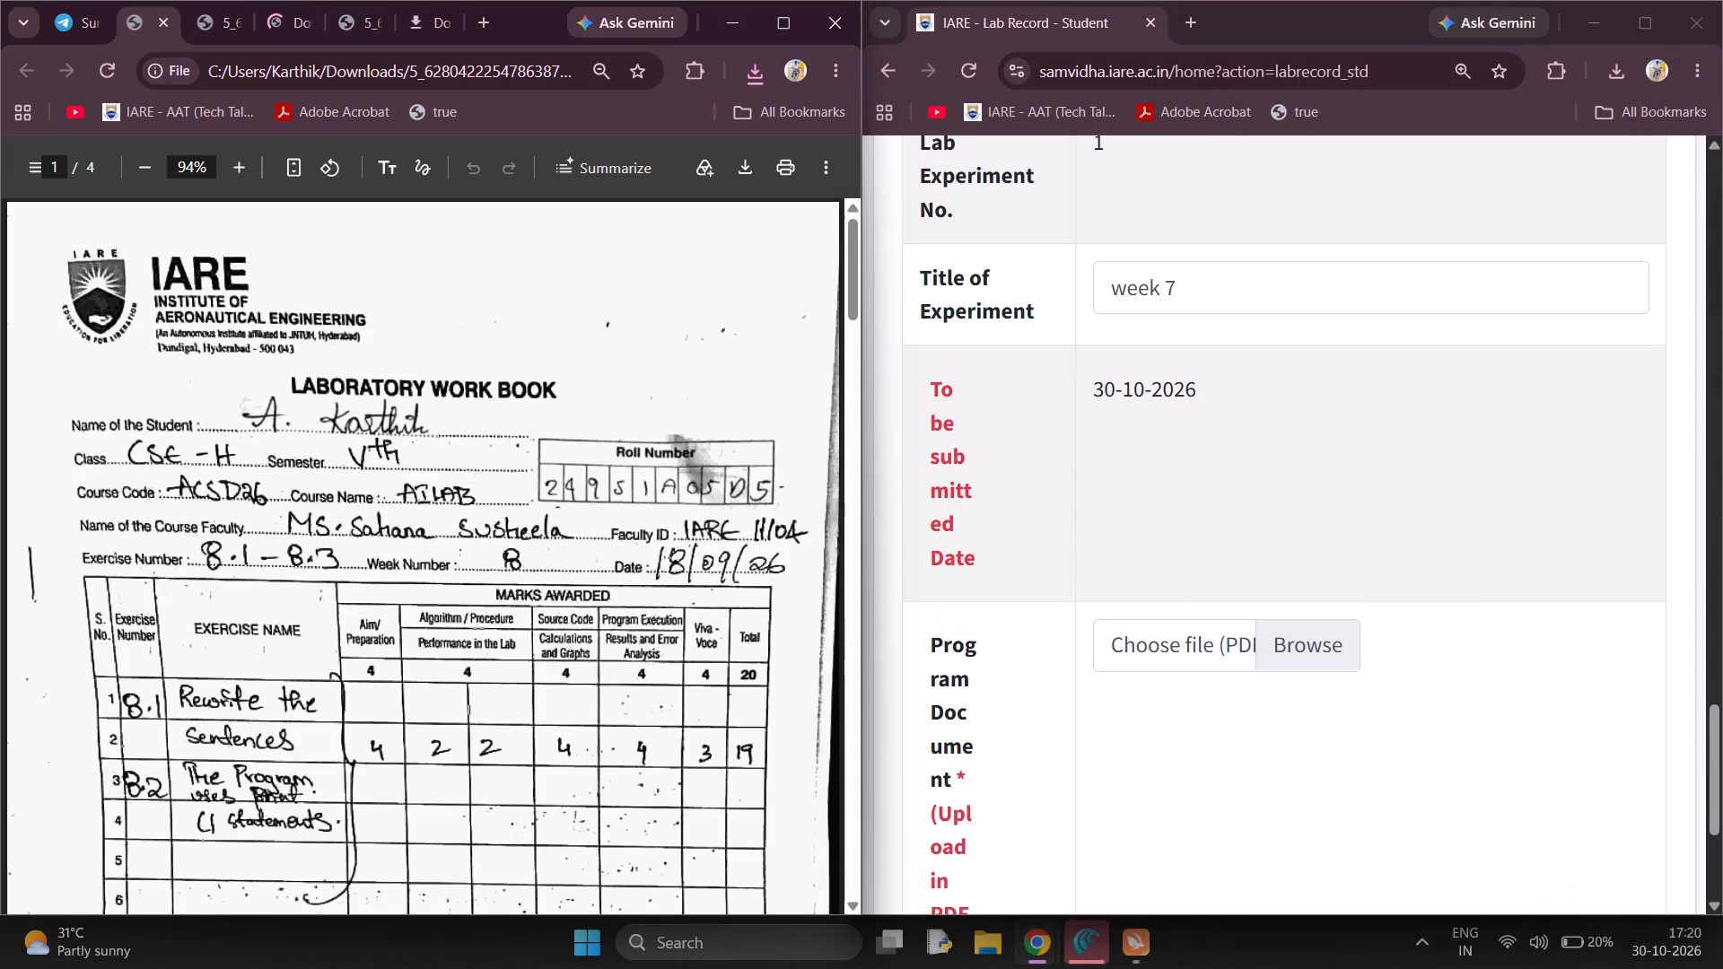
pyautogui.click(1189, 295)
pyautogui.press('BackSpace')
pyautogui.press('8')
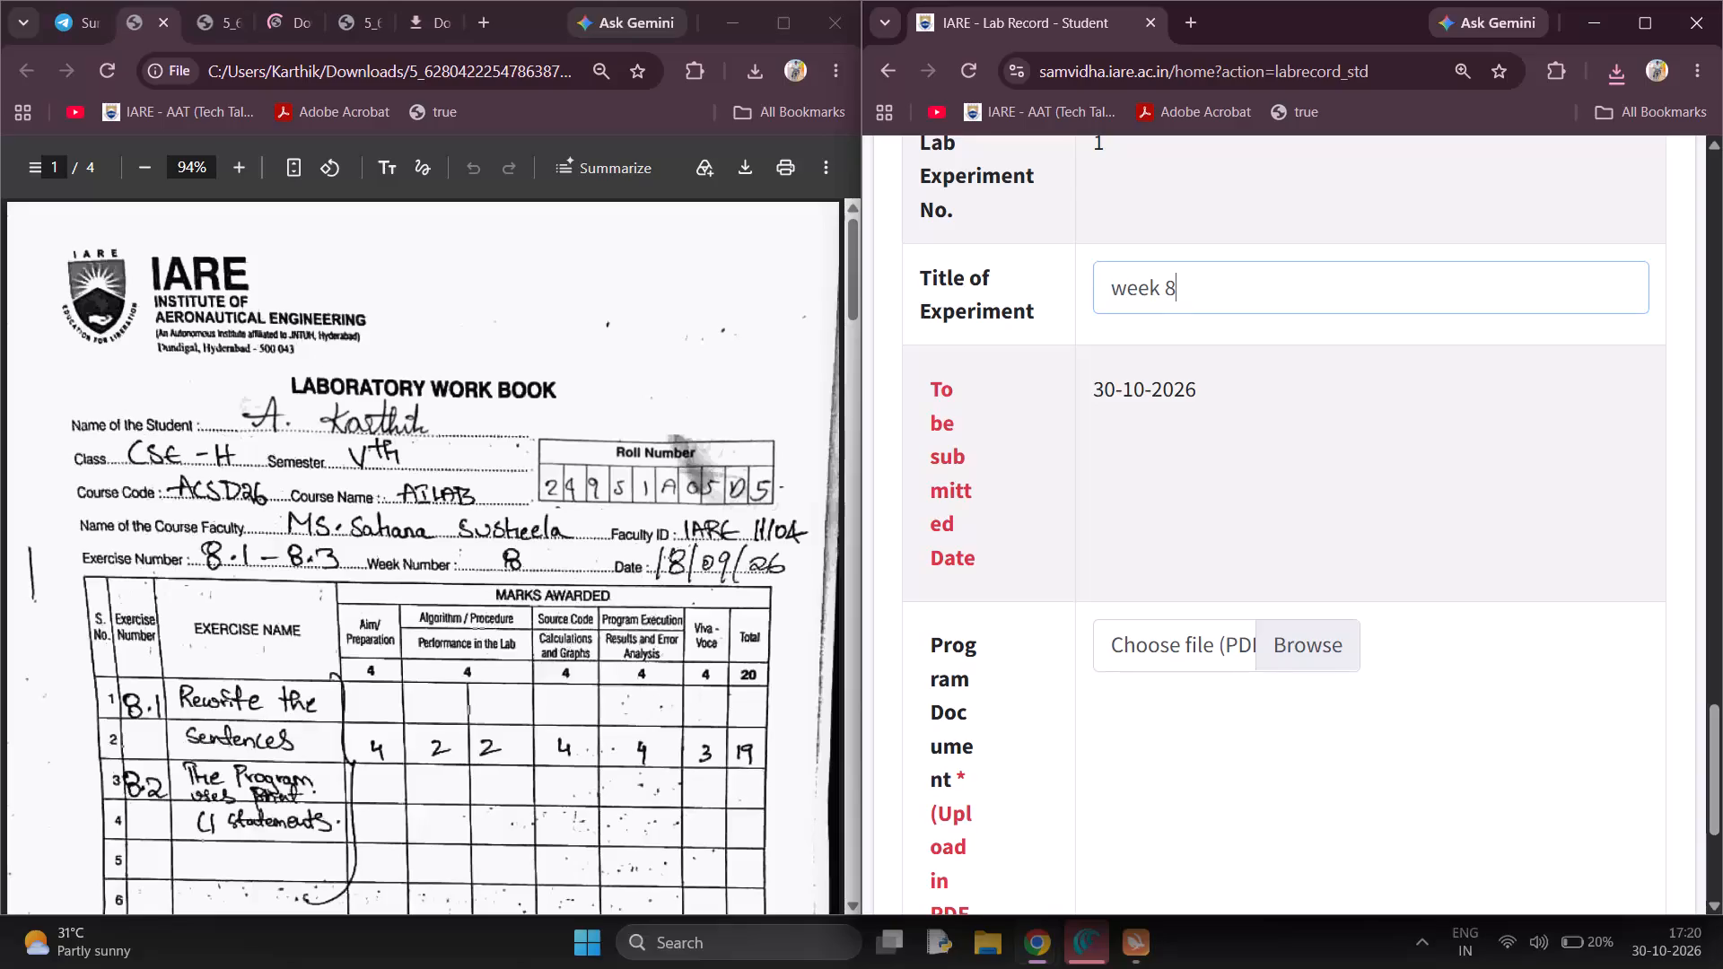
pyautogui.scroll(3, 1189, 295)
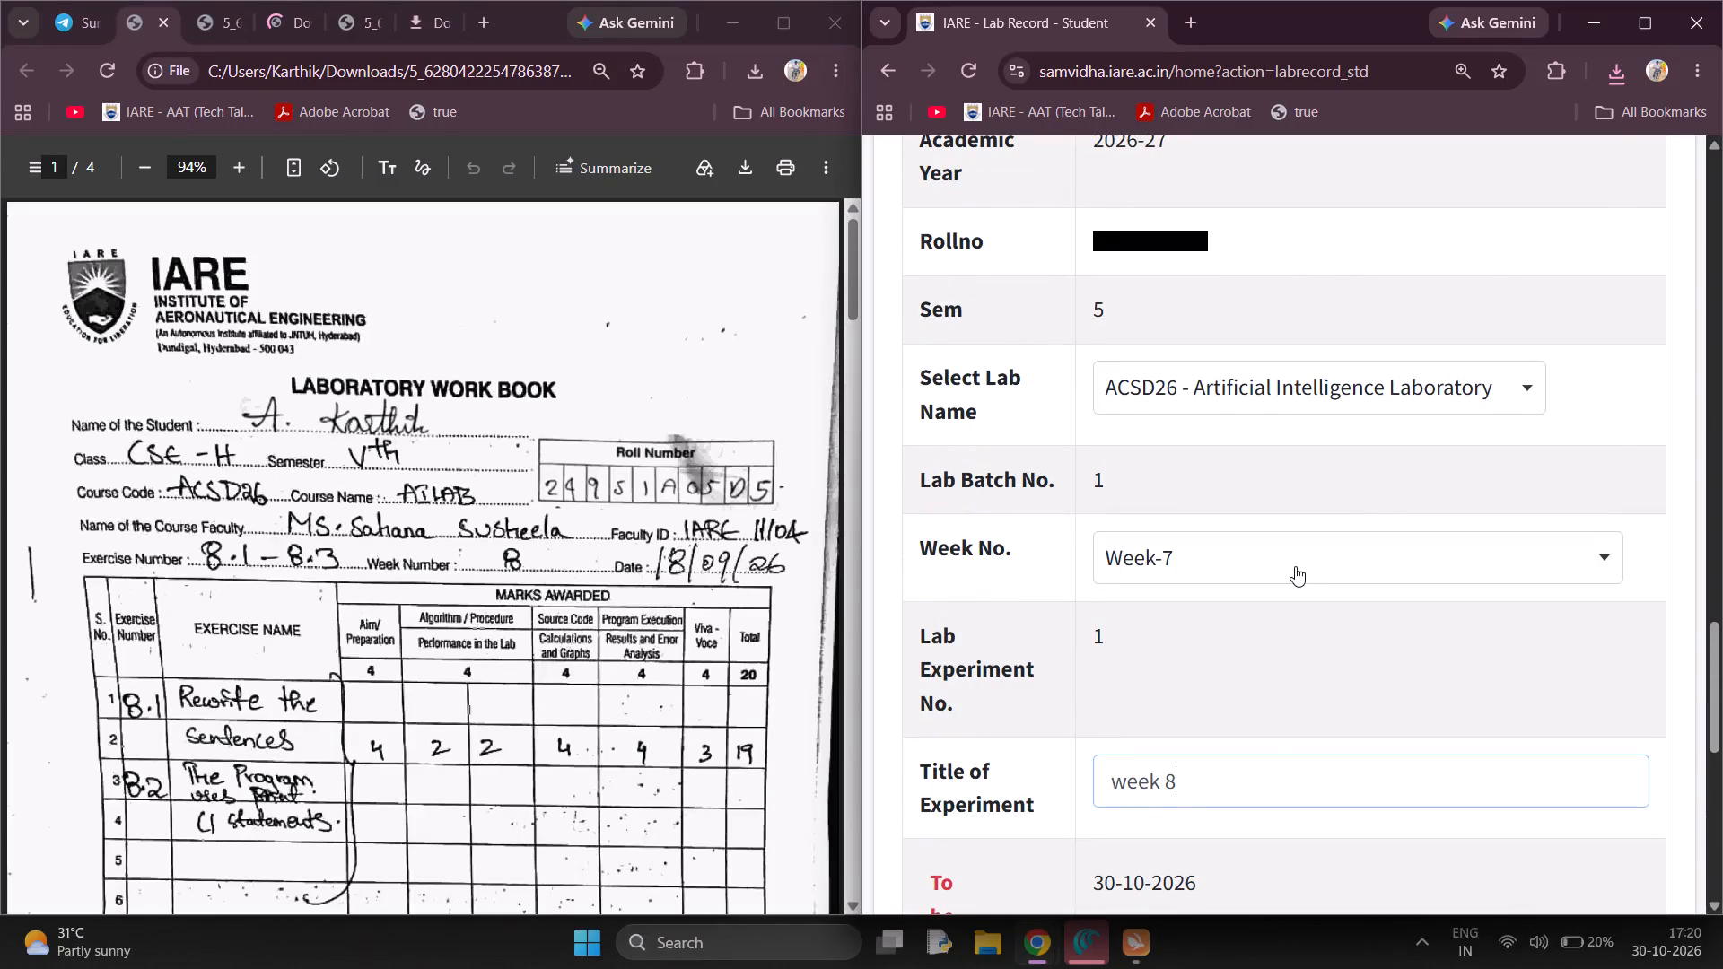
pyautogui.click(1295, 566)
pyautogui.click(1295, 566)
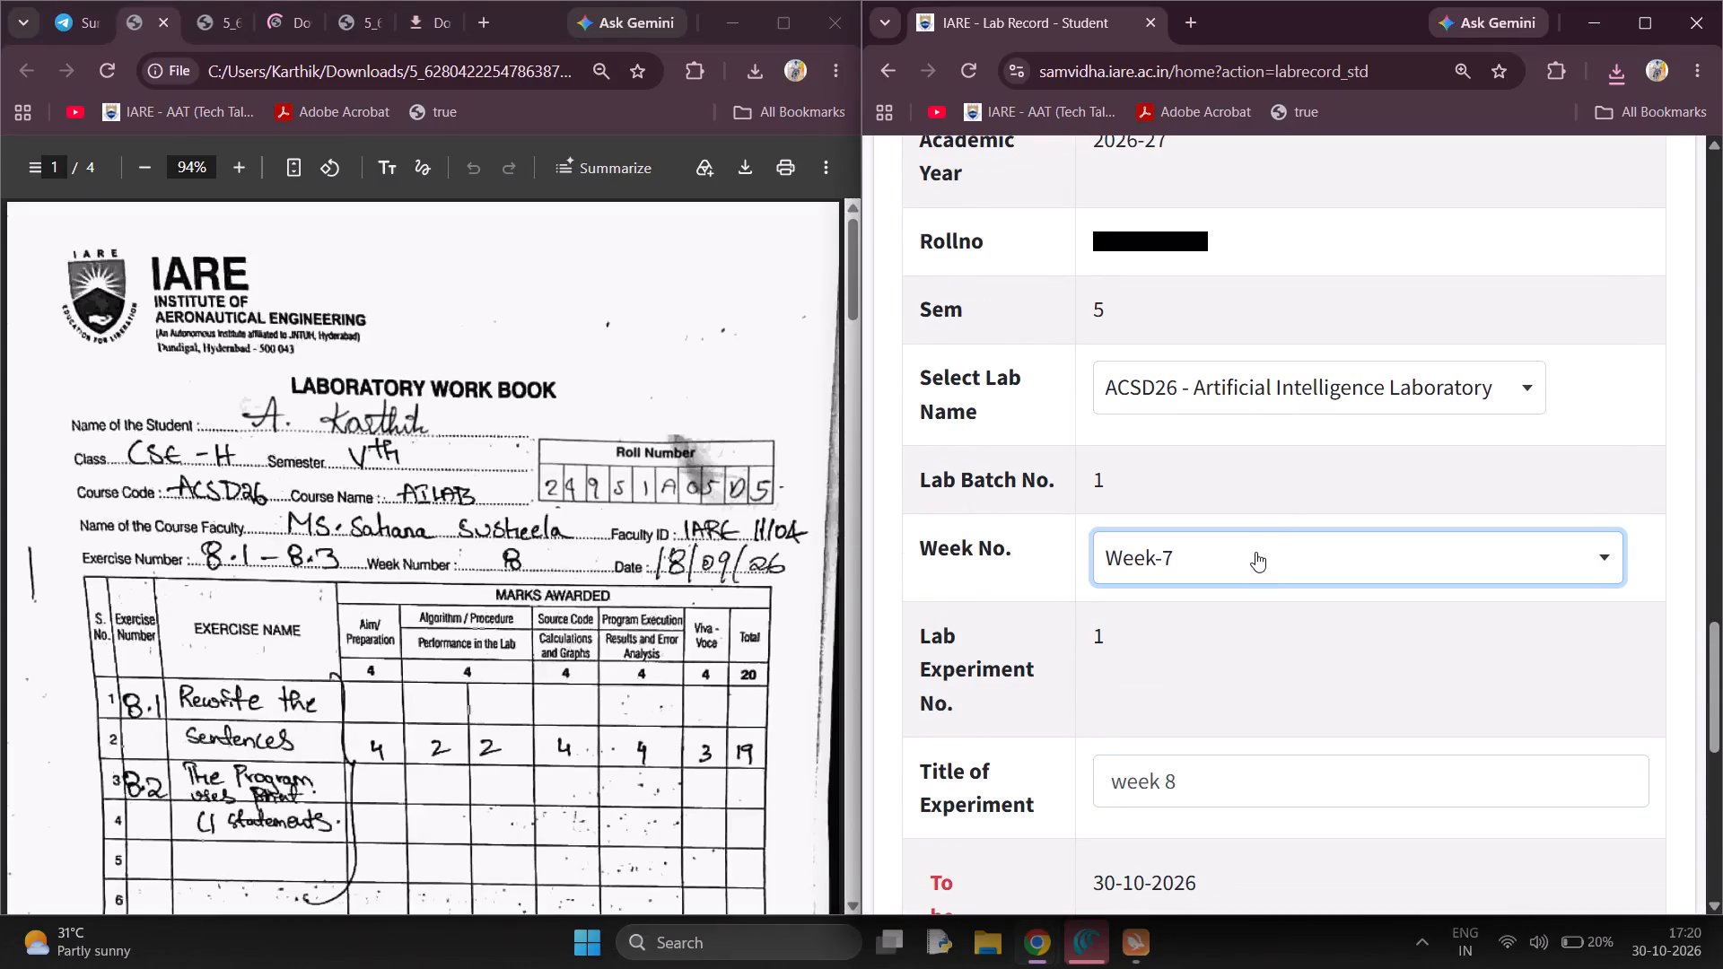
pyautogui.click(1255, 552)
pyautogui.click(1216, 328)
pyautogui.scroll(-5, 1222, 775)
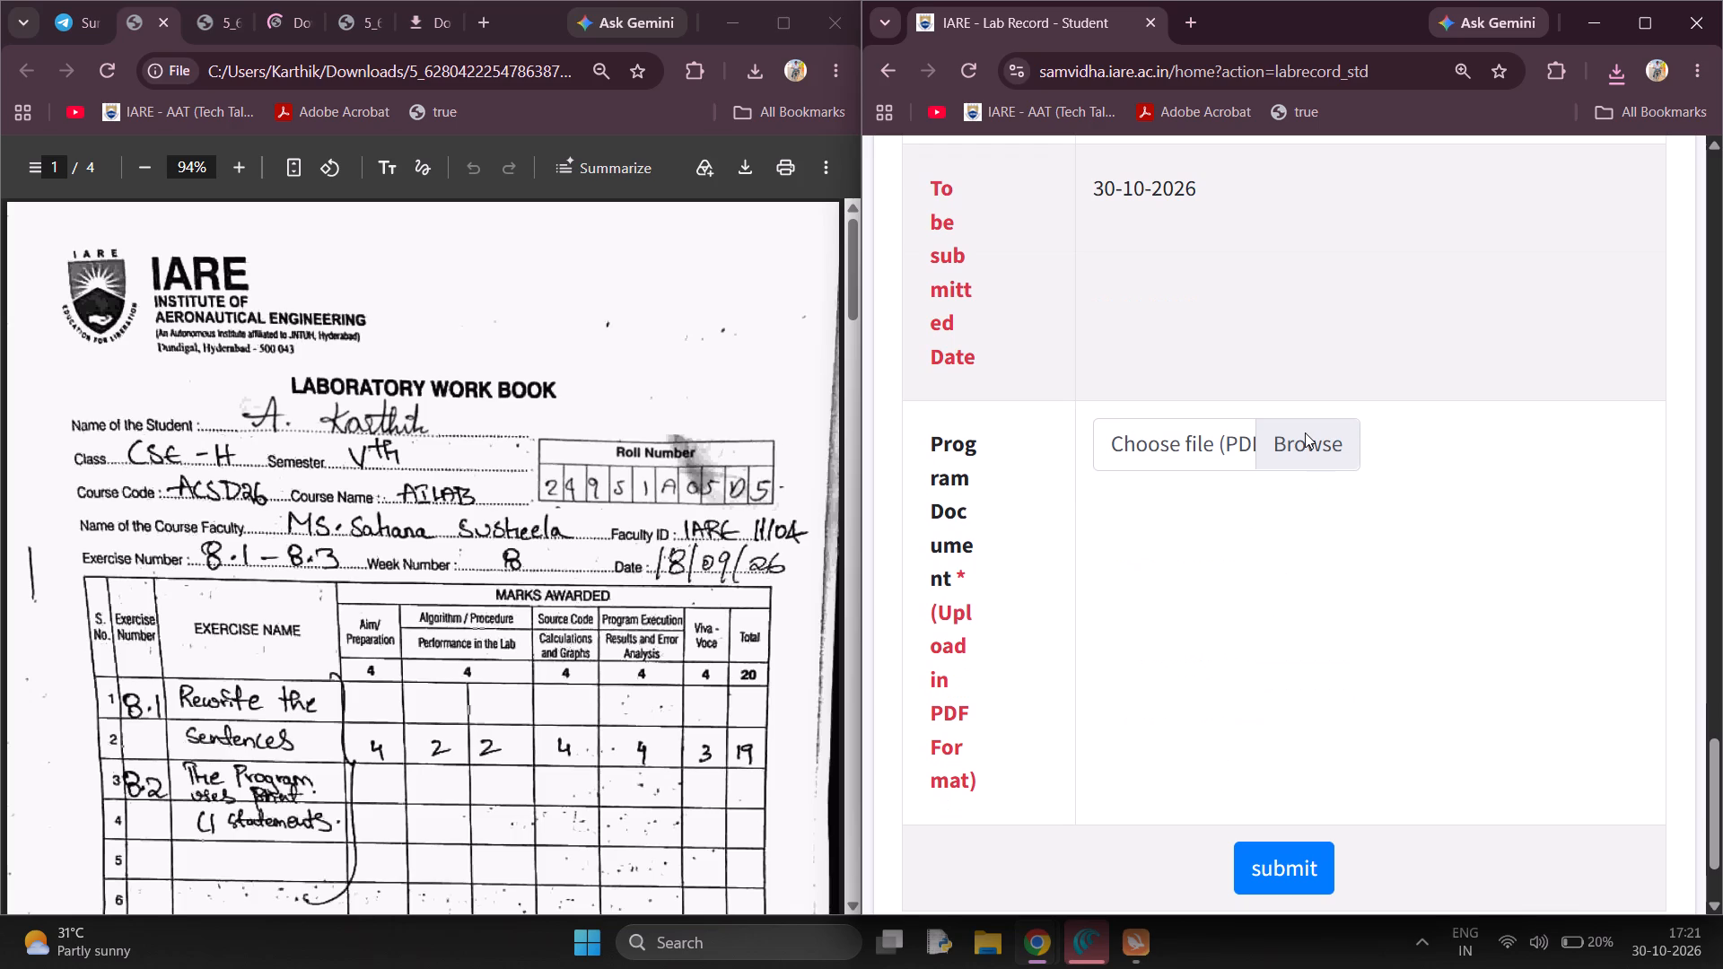
pyautogui.click(1305, 432)
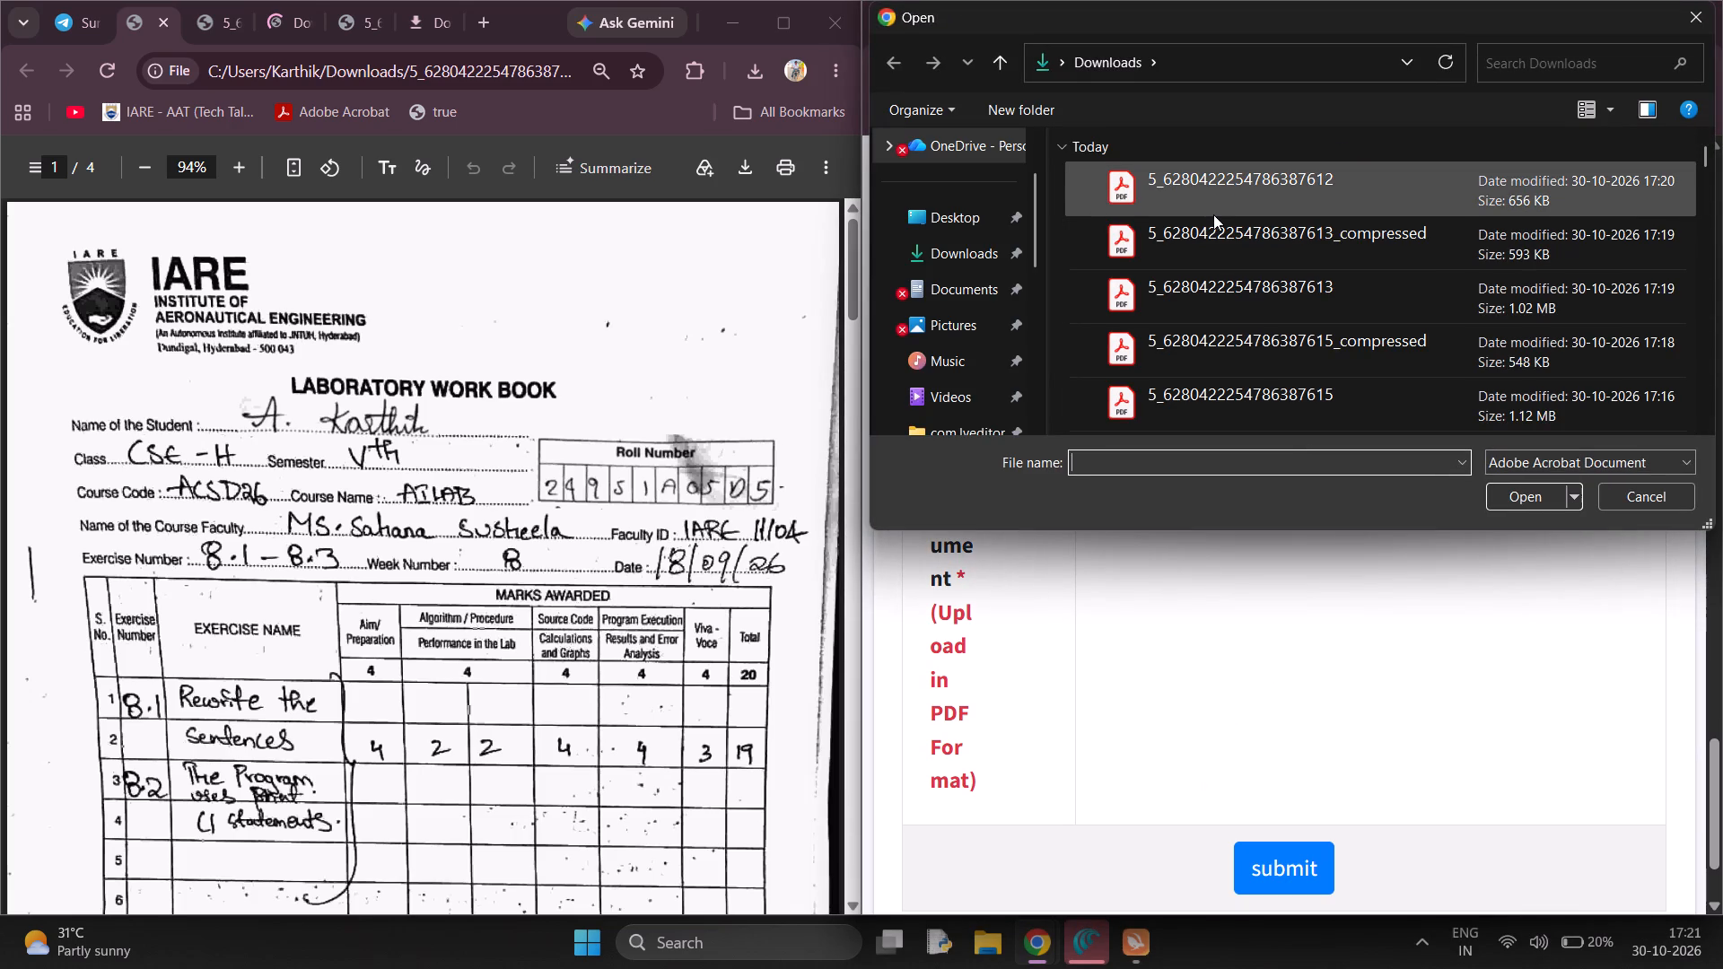
pyautogui.scroll(6, 1213, 214)
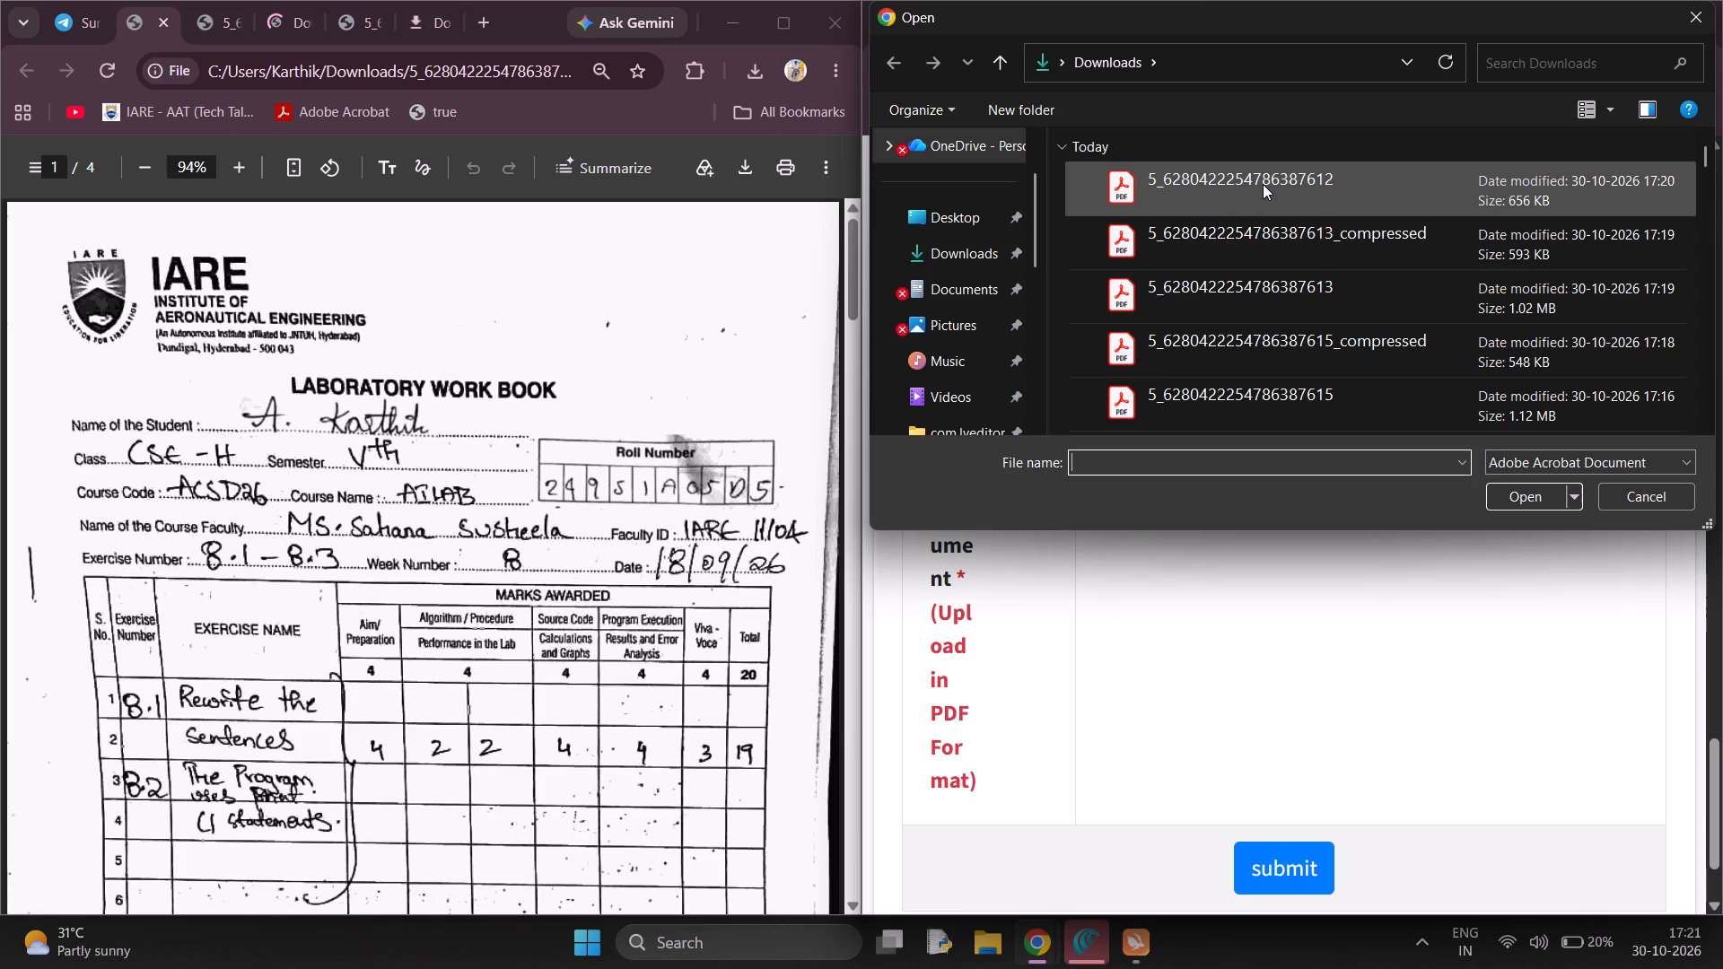
pyautogui.click(1263, 184)
pyautogui.doubleClick(1263, 184)
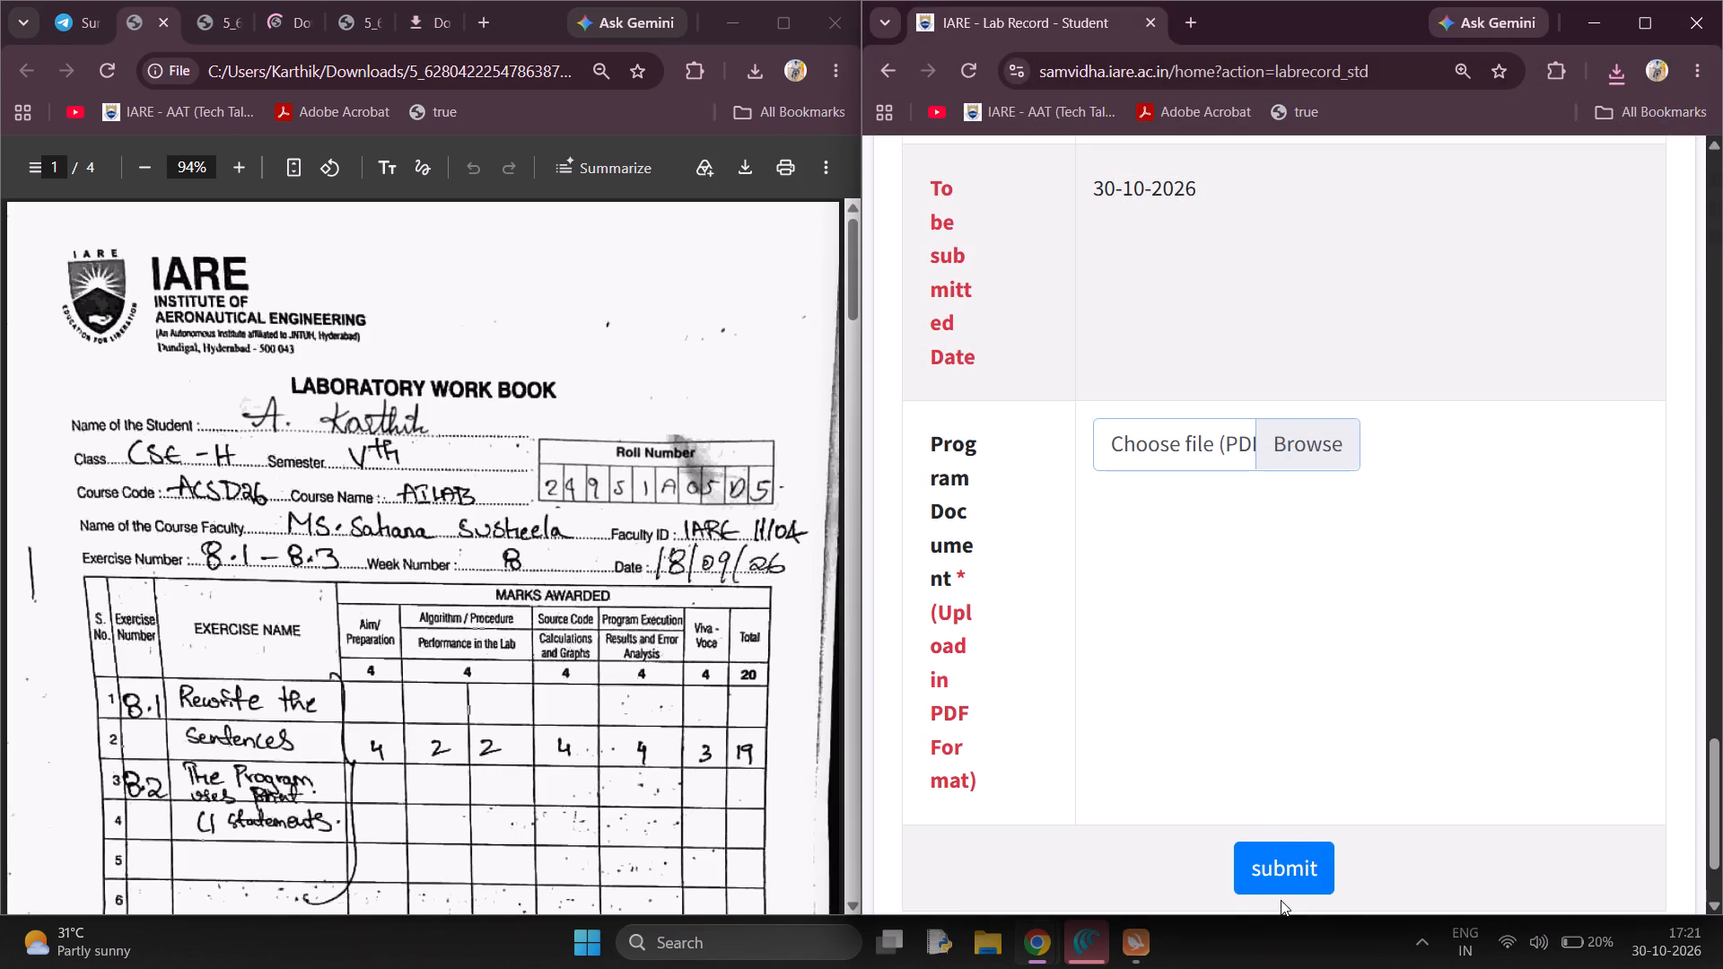
# Submit the week 8 lab record on the student portal and dismiss the confirmation message.
pyautogui.click(1296, 851)
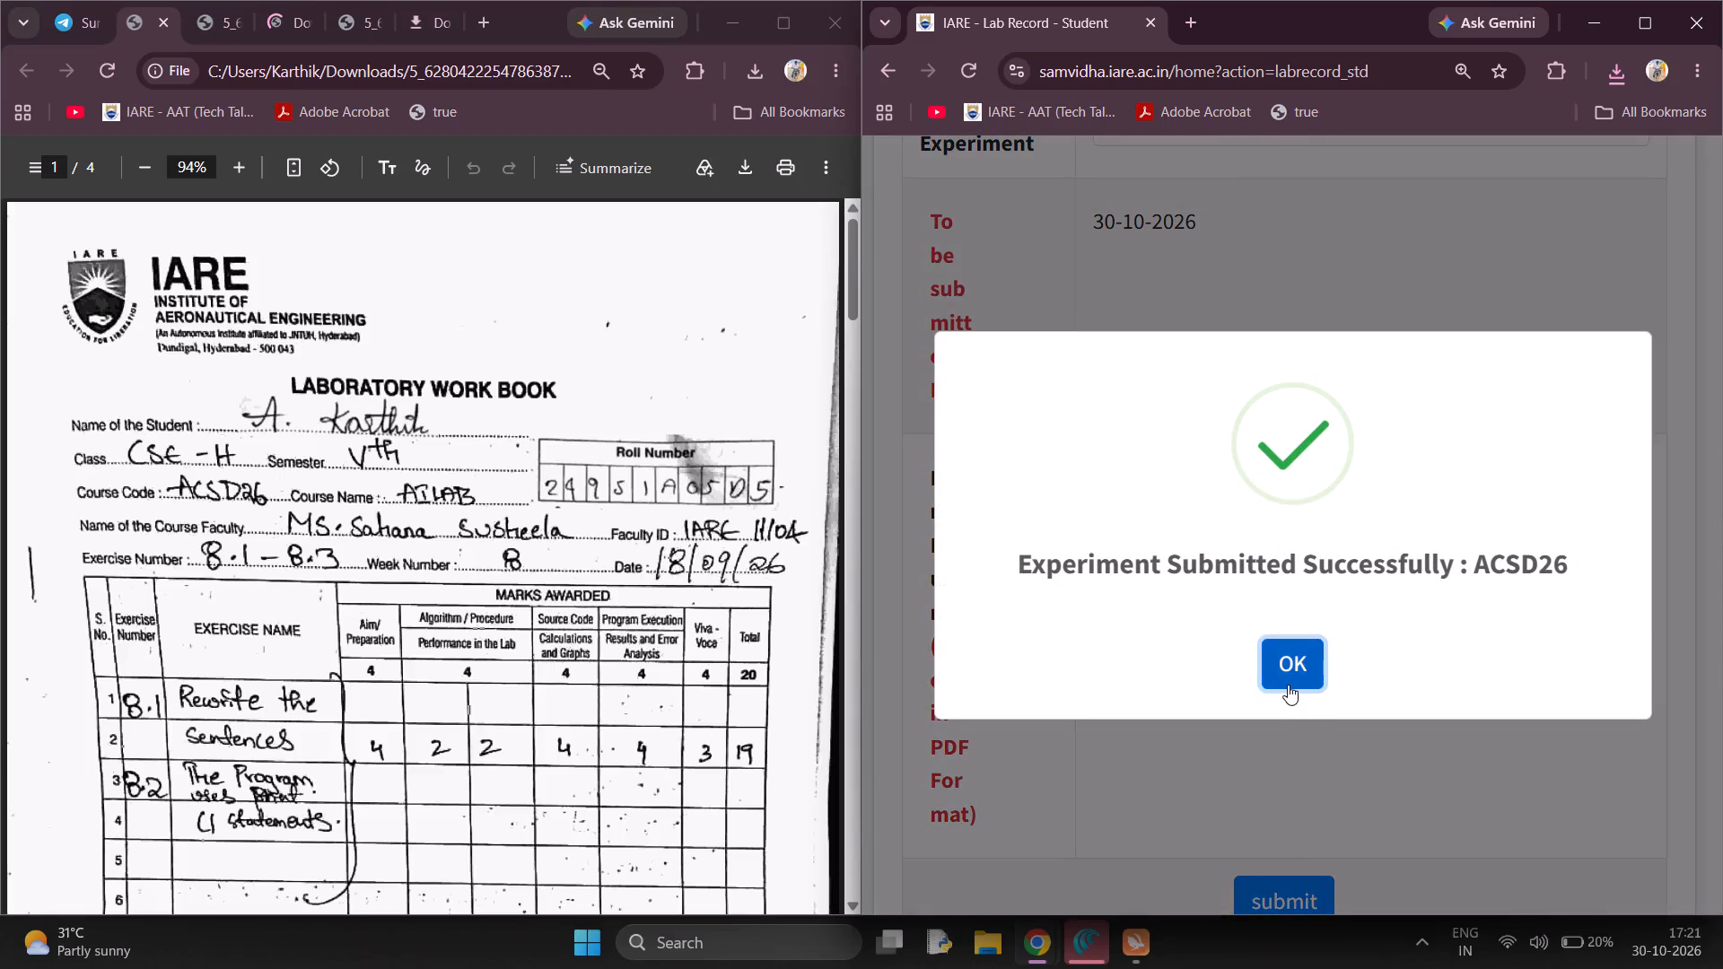
pyautogui.click(1288, 685)
# Set the week number in the Upload Lab Record form to Week-9.
pyautogui.scroll(7, 1288, 685)
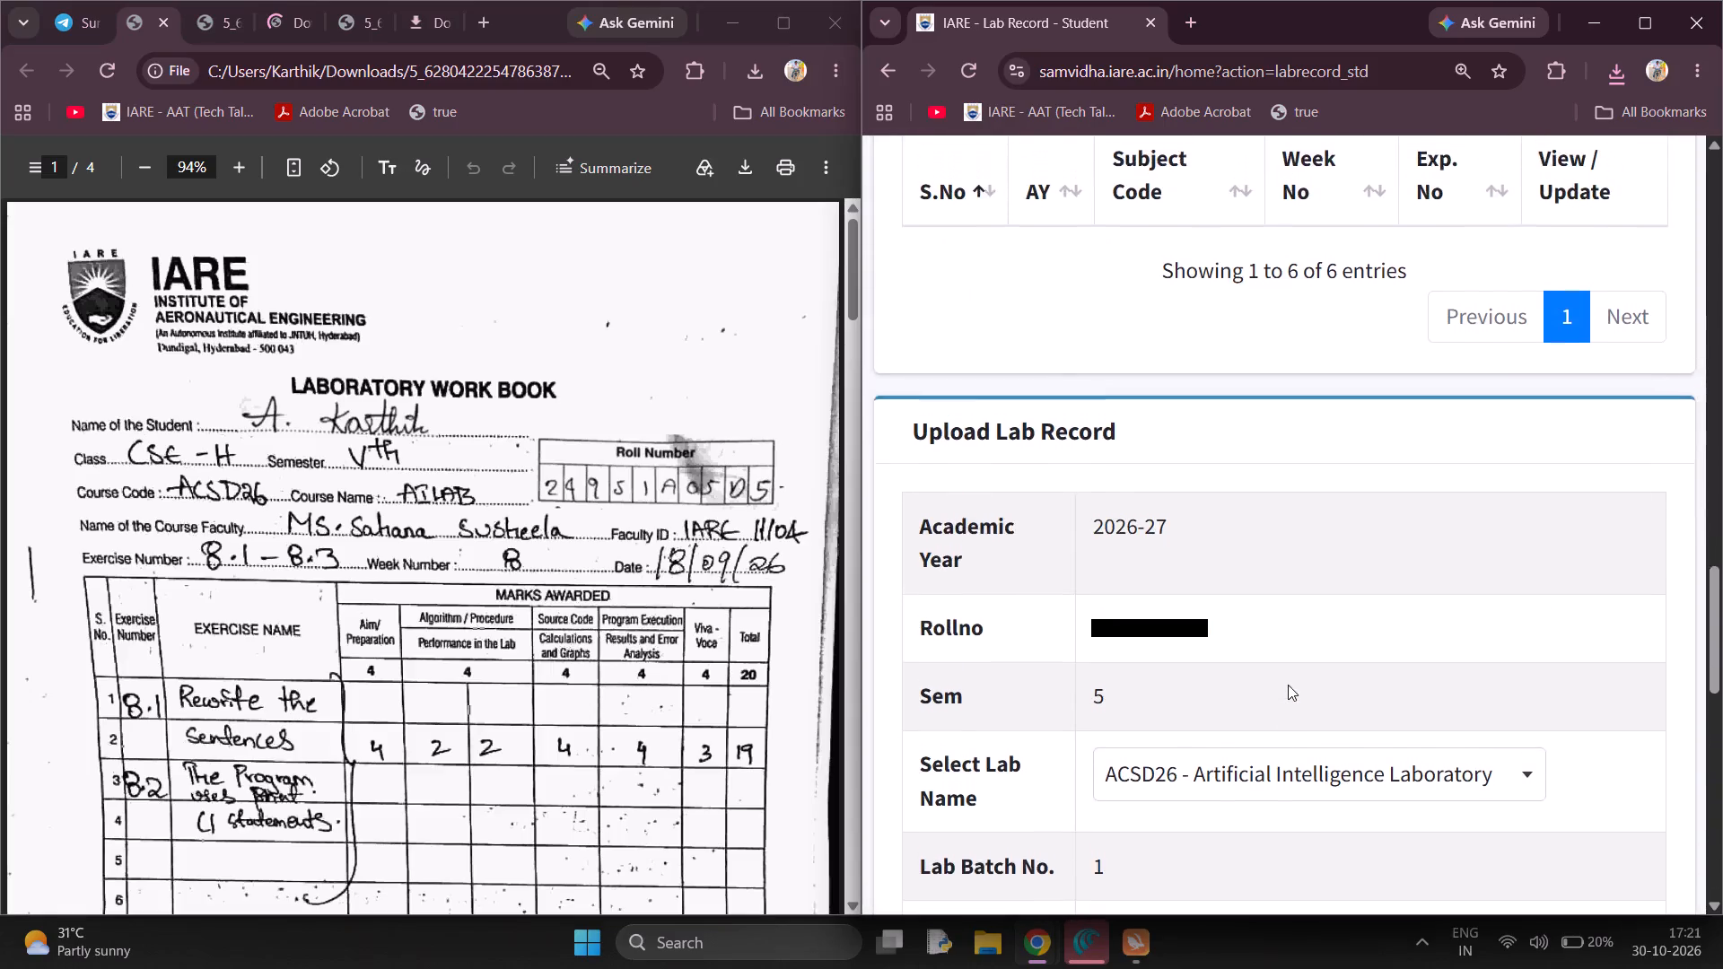
pyautogui.scroll(-2, 1288, 685)
pyautogui.click(1288, 685)
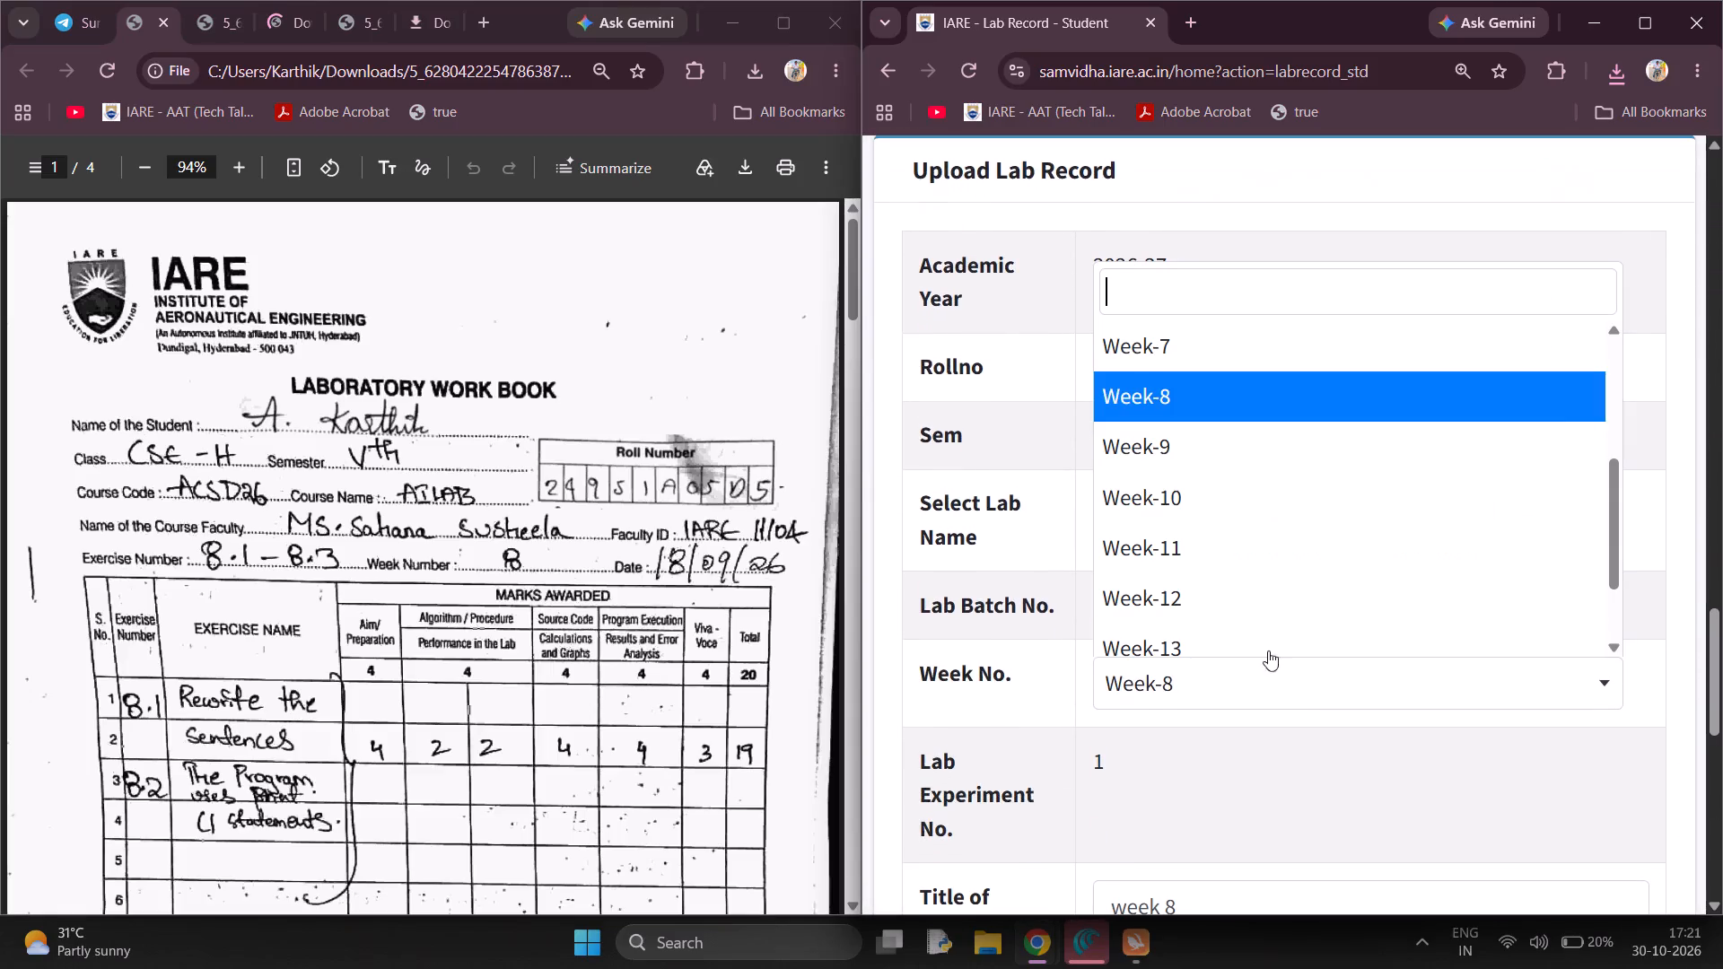
pyautogui.click(1229, 456)
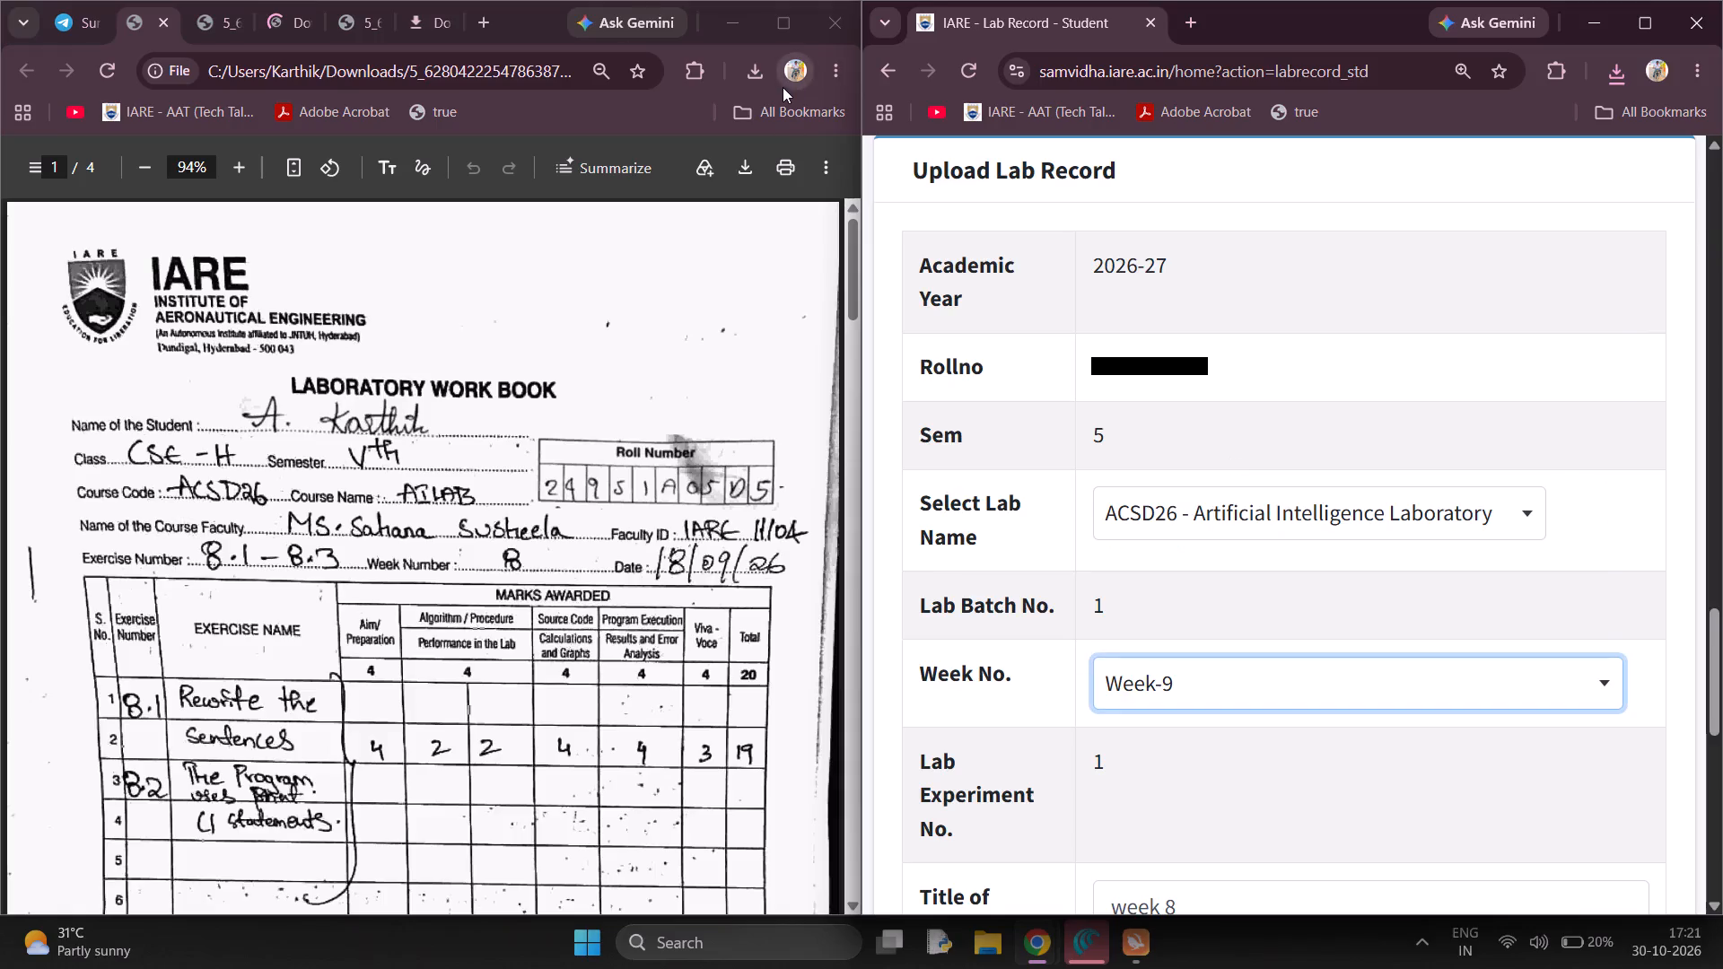
# Download the week 9 lab workbook PDF from the Telegram chat and open the downloaded file.
pyautogui.click(66, 9)
pyautogui.click(66, 9)
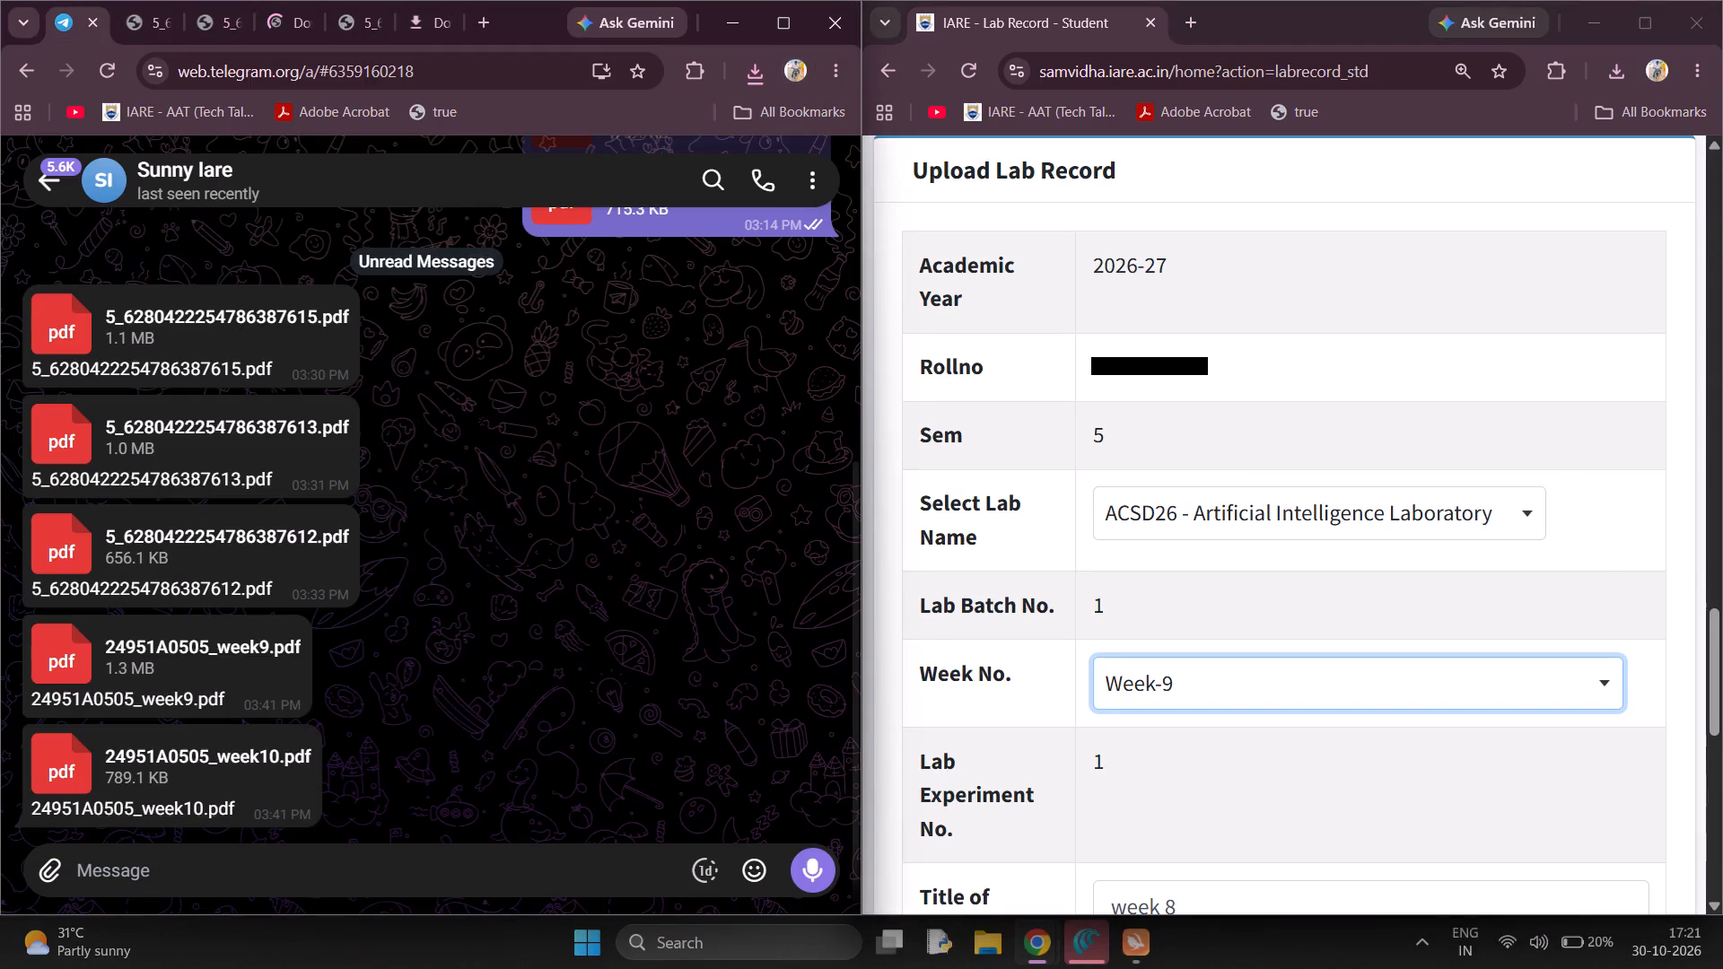
pyautogui.click(51, 660)
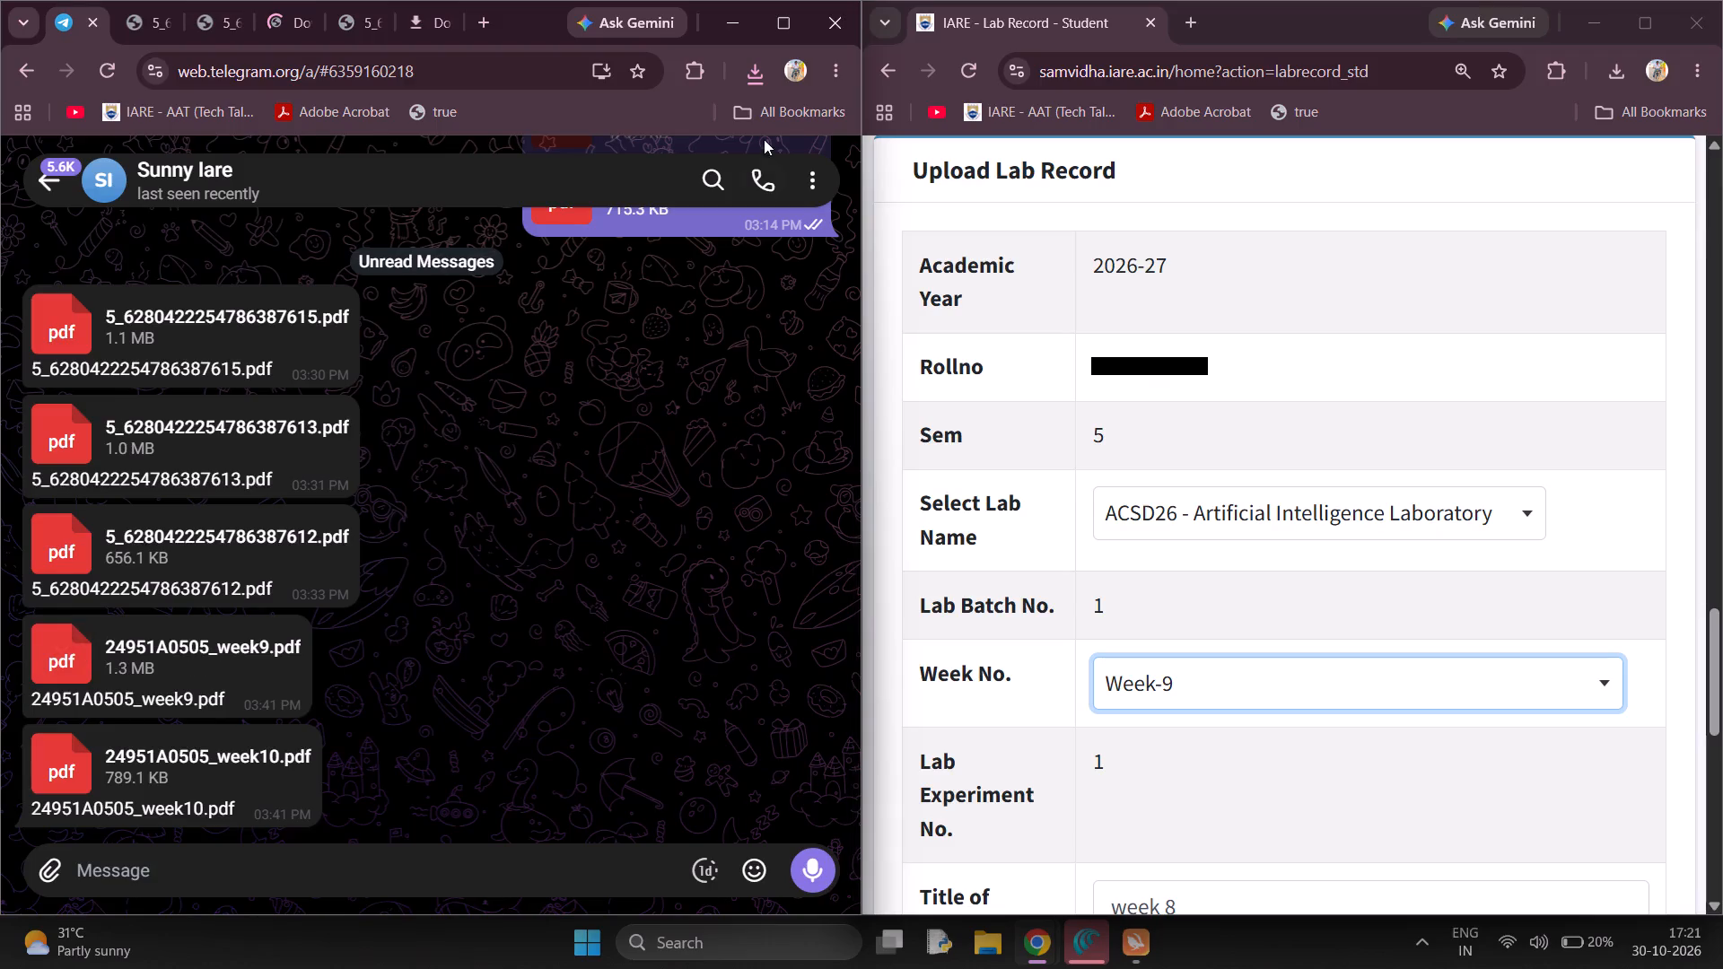
pyautogui.click(622, 131)
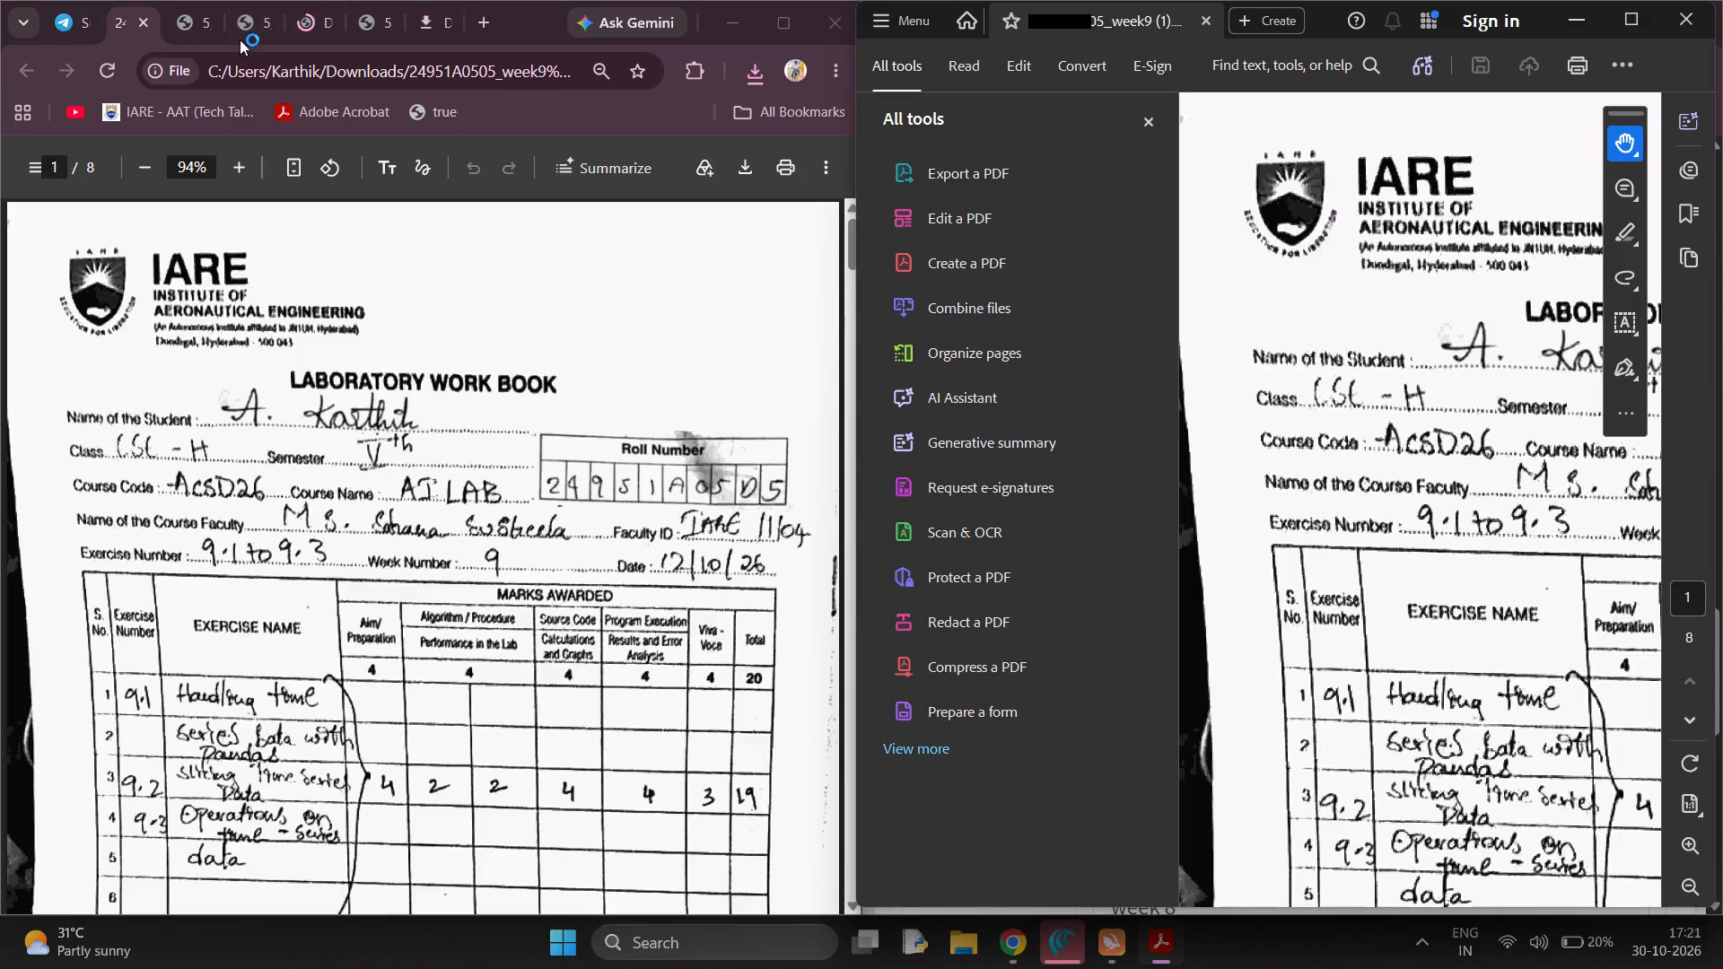
# Move the week 9 work book's browser tab behind the week 8 work book's tab.
pyautogui.click(370, 16)
pyautogui.click(415, 20)
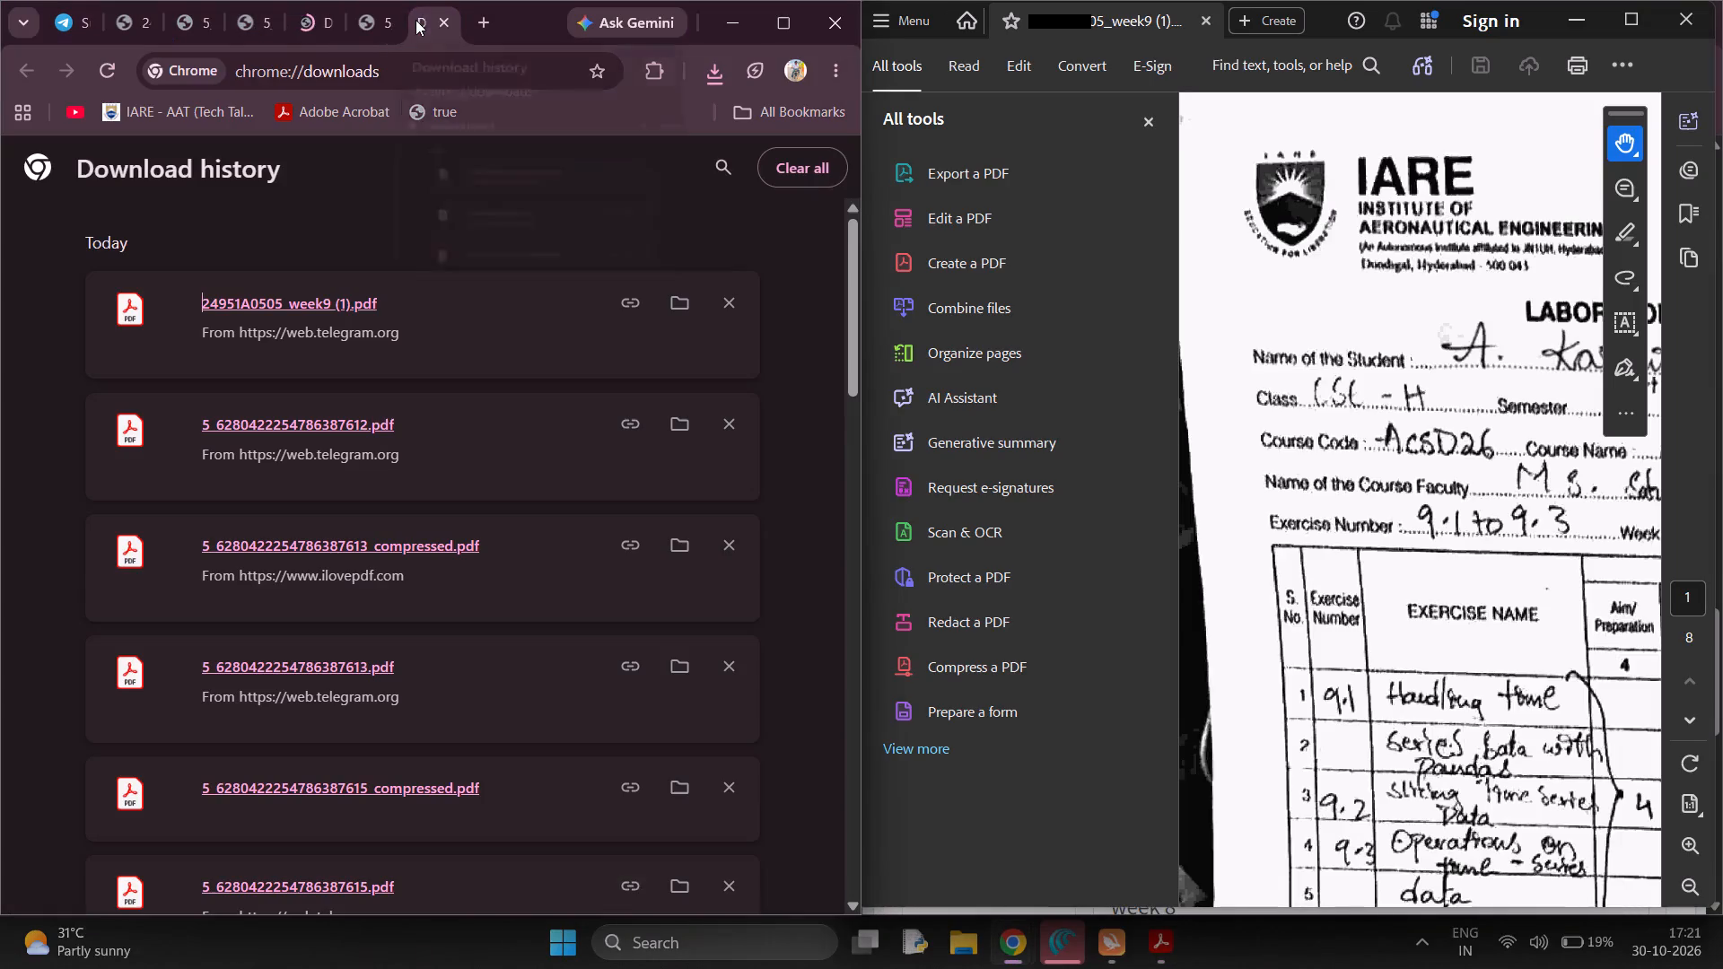
pyautogui.click(127, 17)
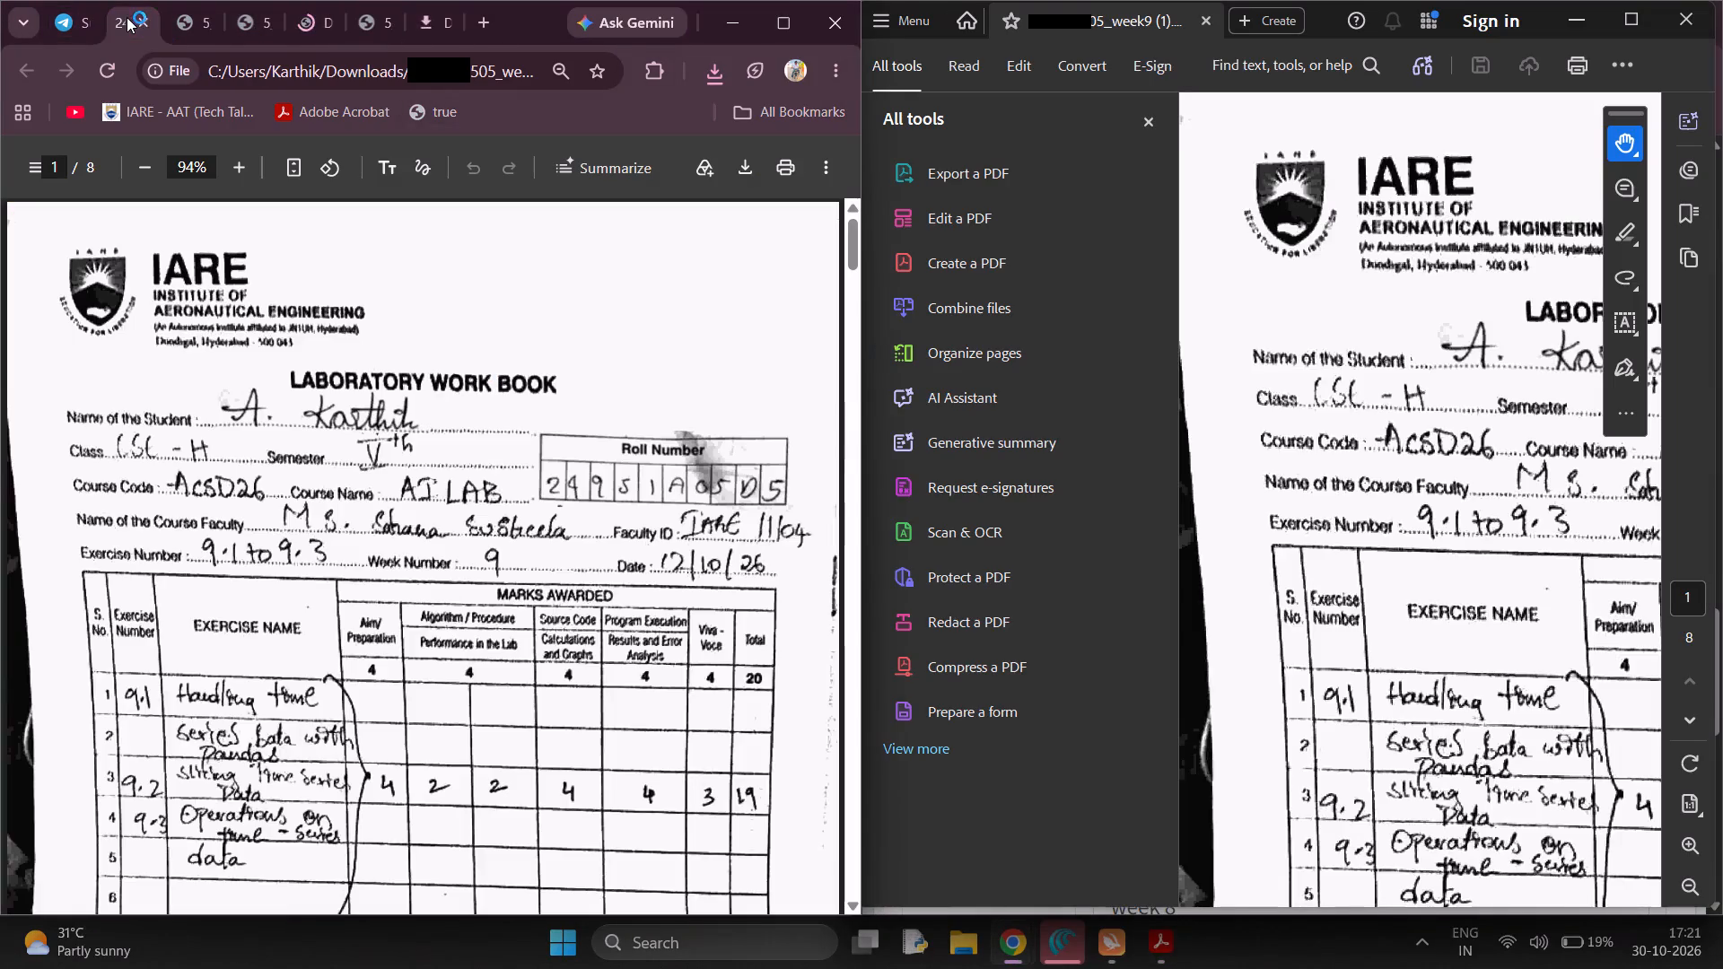
pyautogui.moveTo(127, 17); pyautogui.dragTo(190, 19)
pyautogui.click(113, 13)
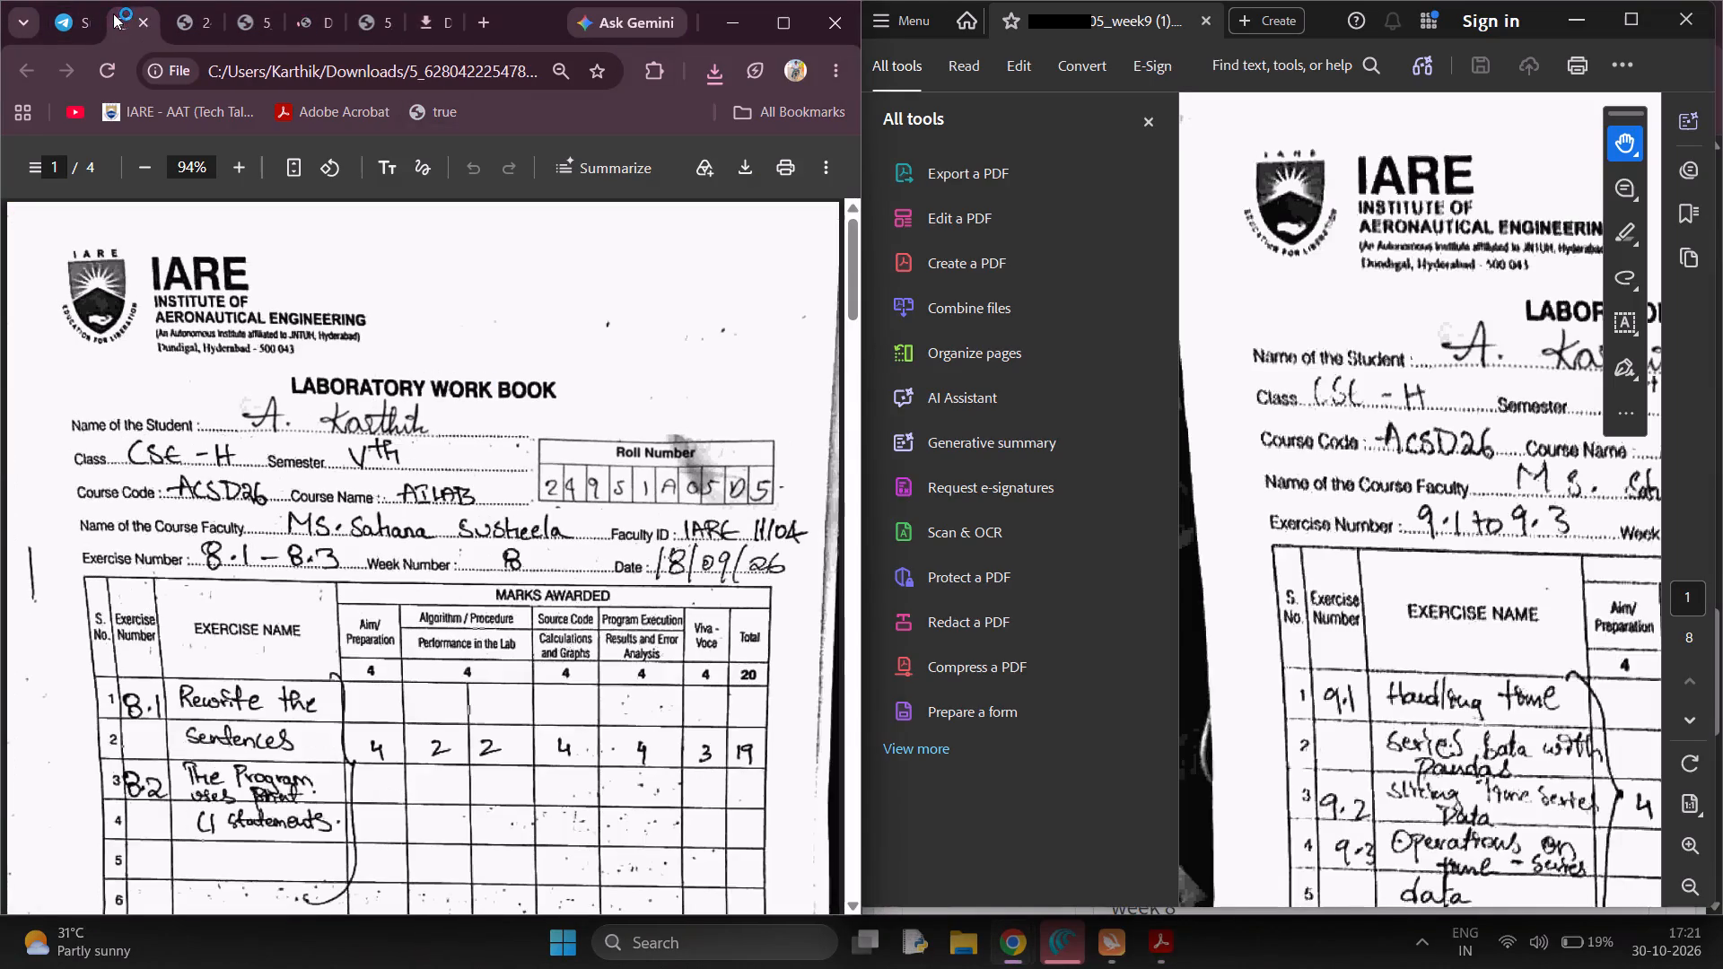
# Compress the week9 (1) PDF from Downloads in iLovePDF, closing the Acrobat window showing the week 9 work book.
pyautogui.click(308, 24)
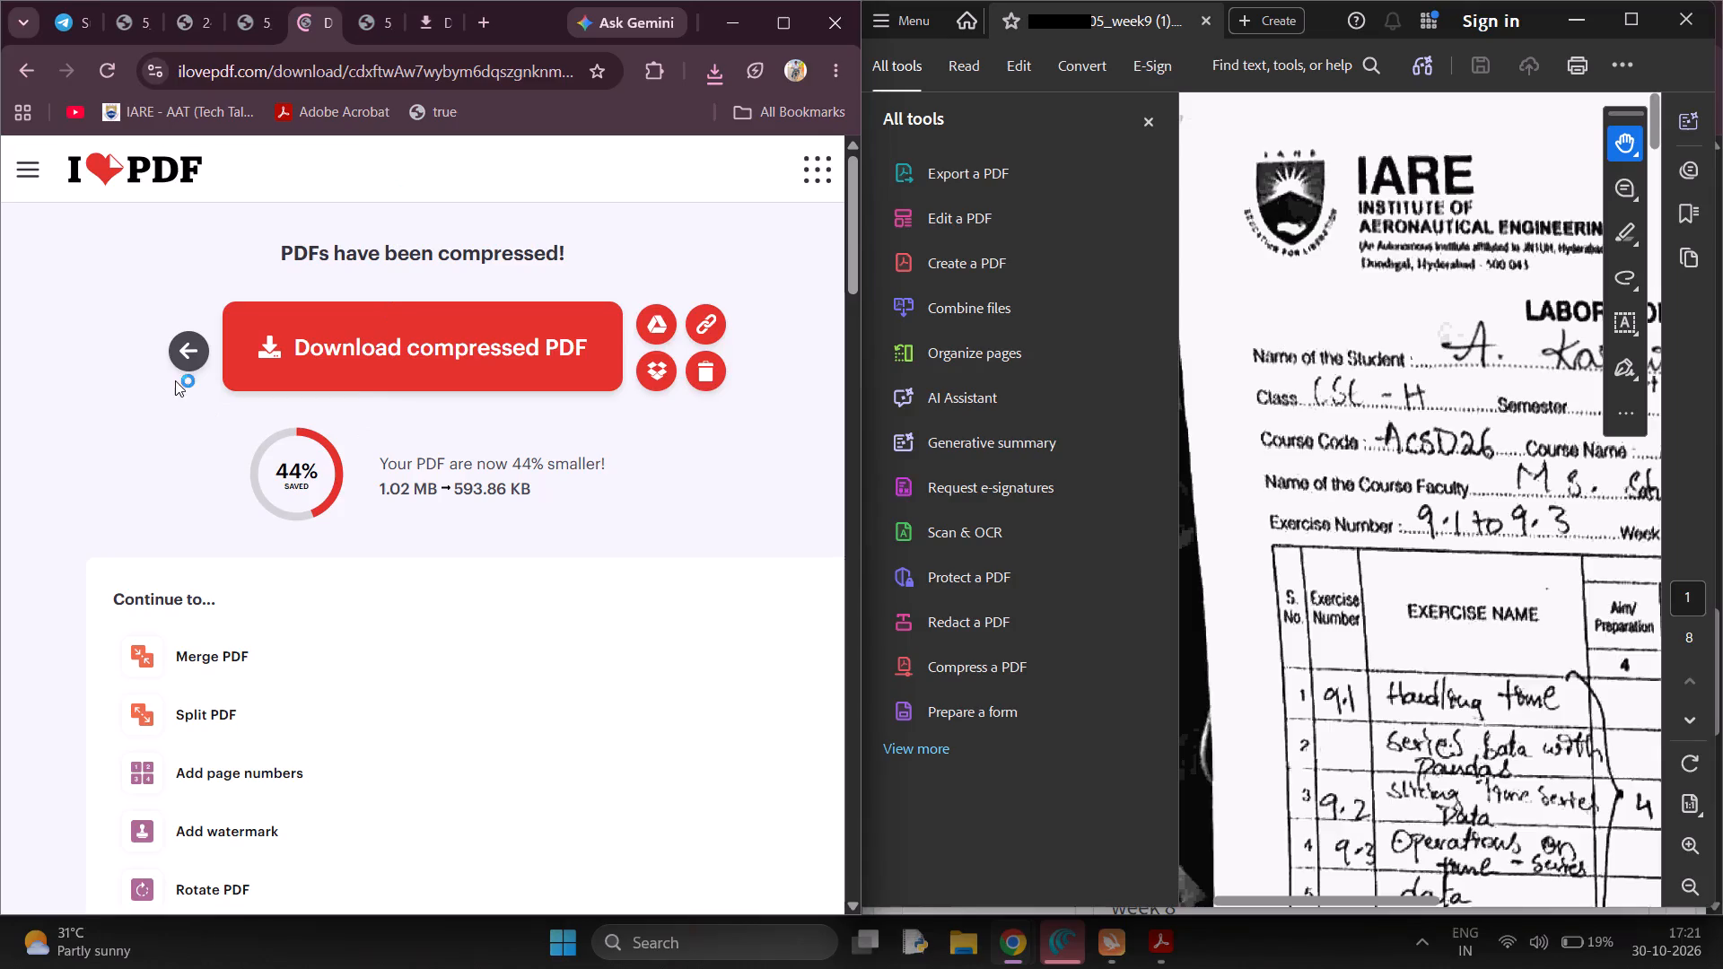
pyautogui.click(179, 332)
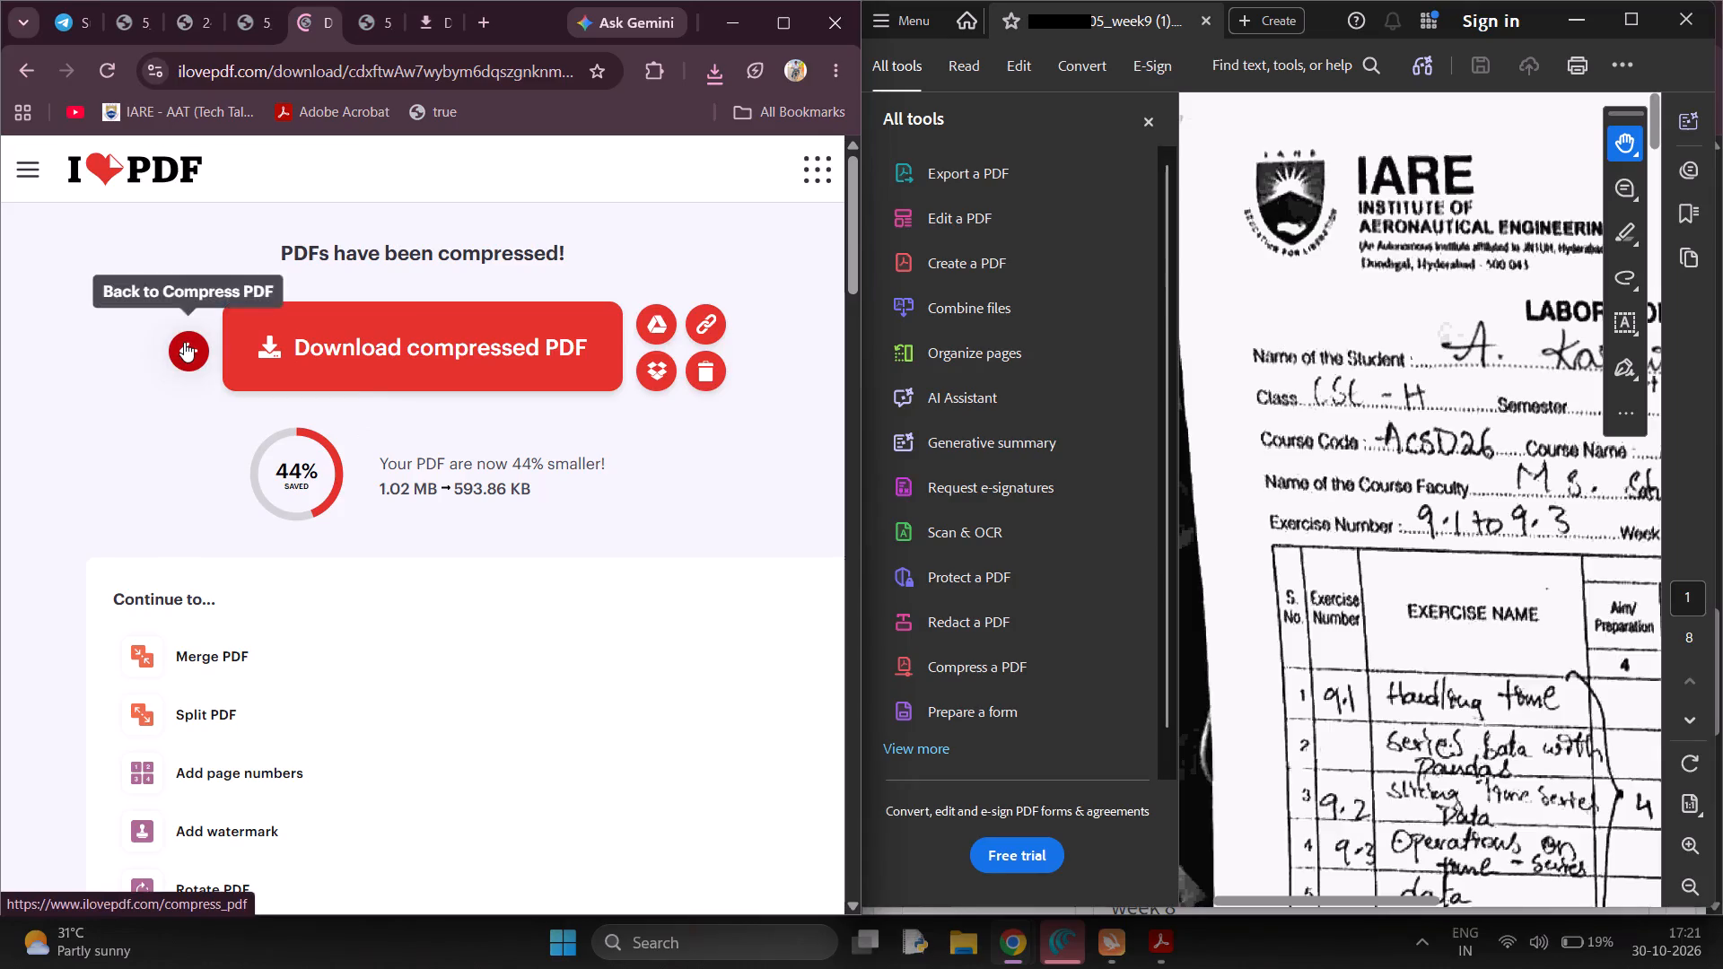
pyautogui.click(184, 342)
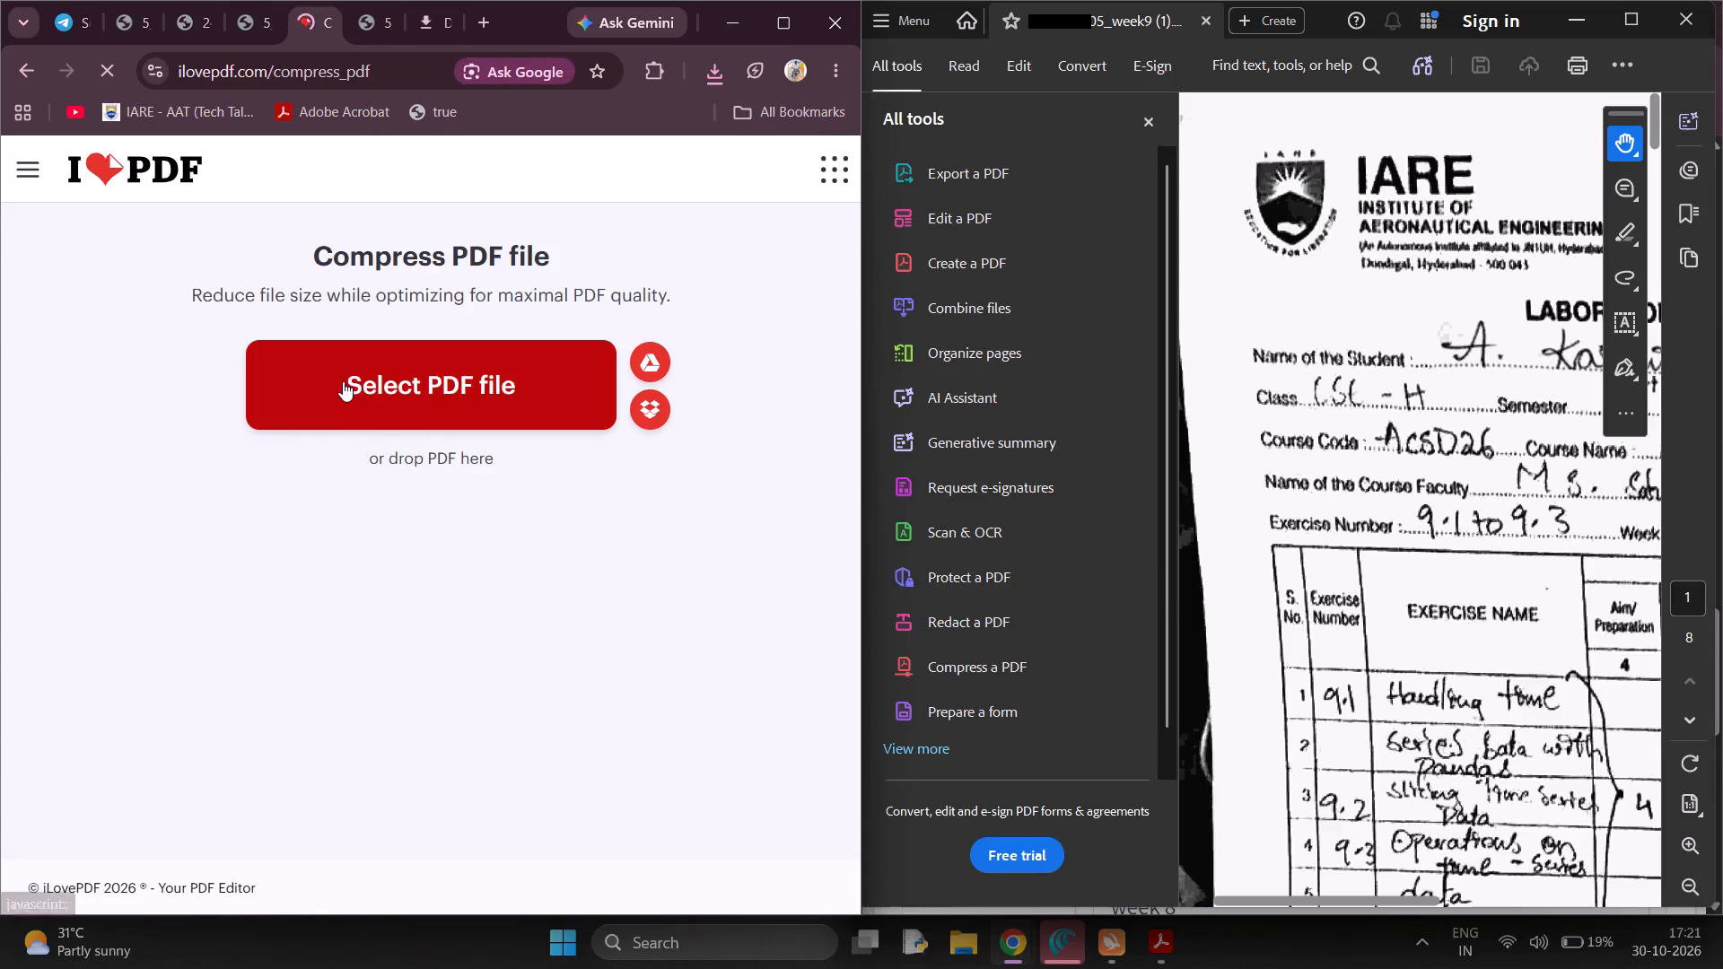
pyautogui.click(343, 381)
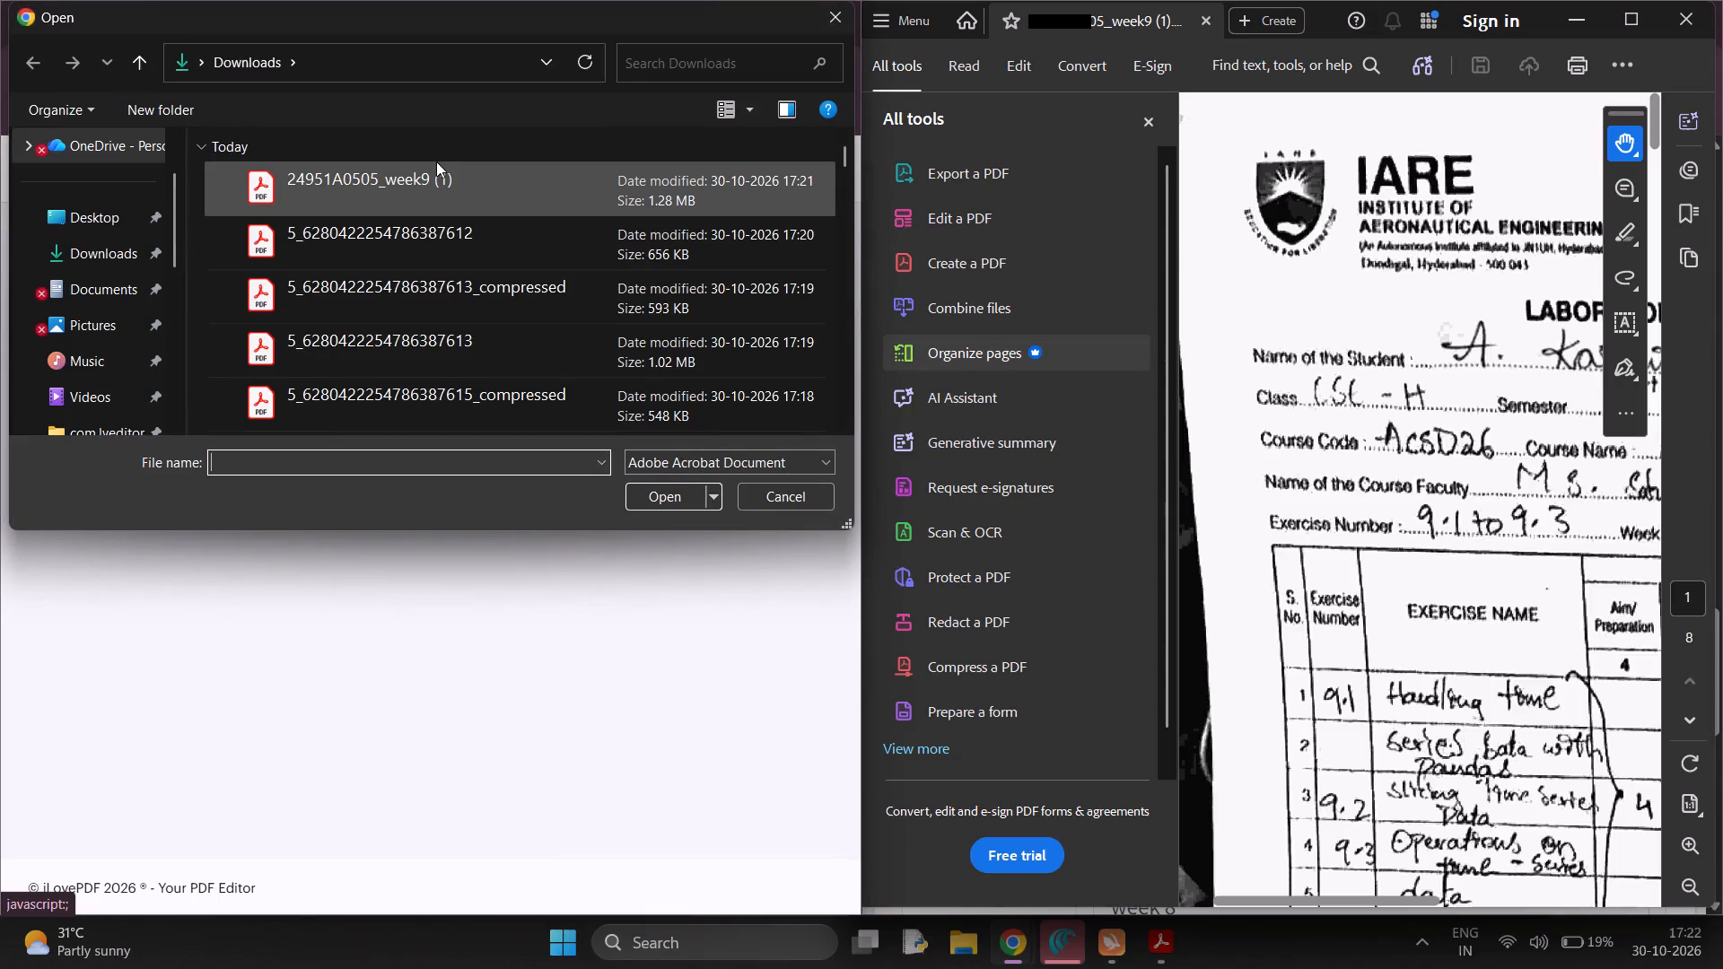
pyautogui.click(436, 161)
pyautogui.doubleClick(439, 186)
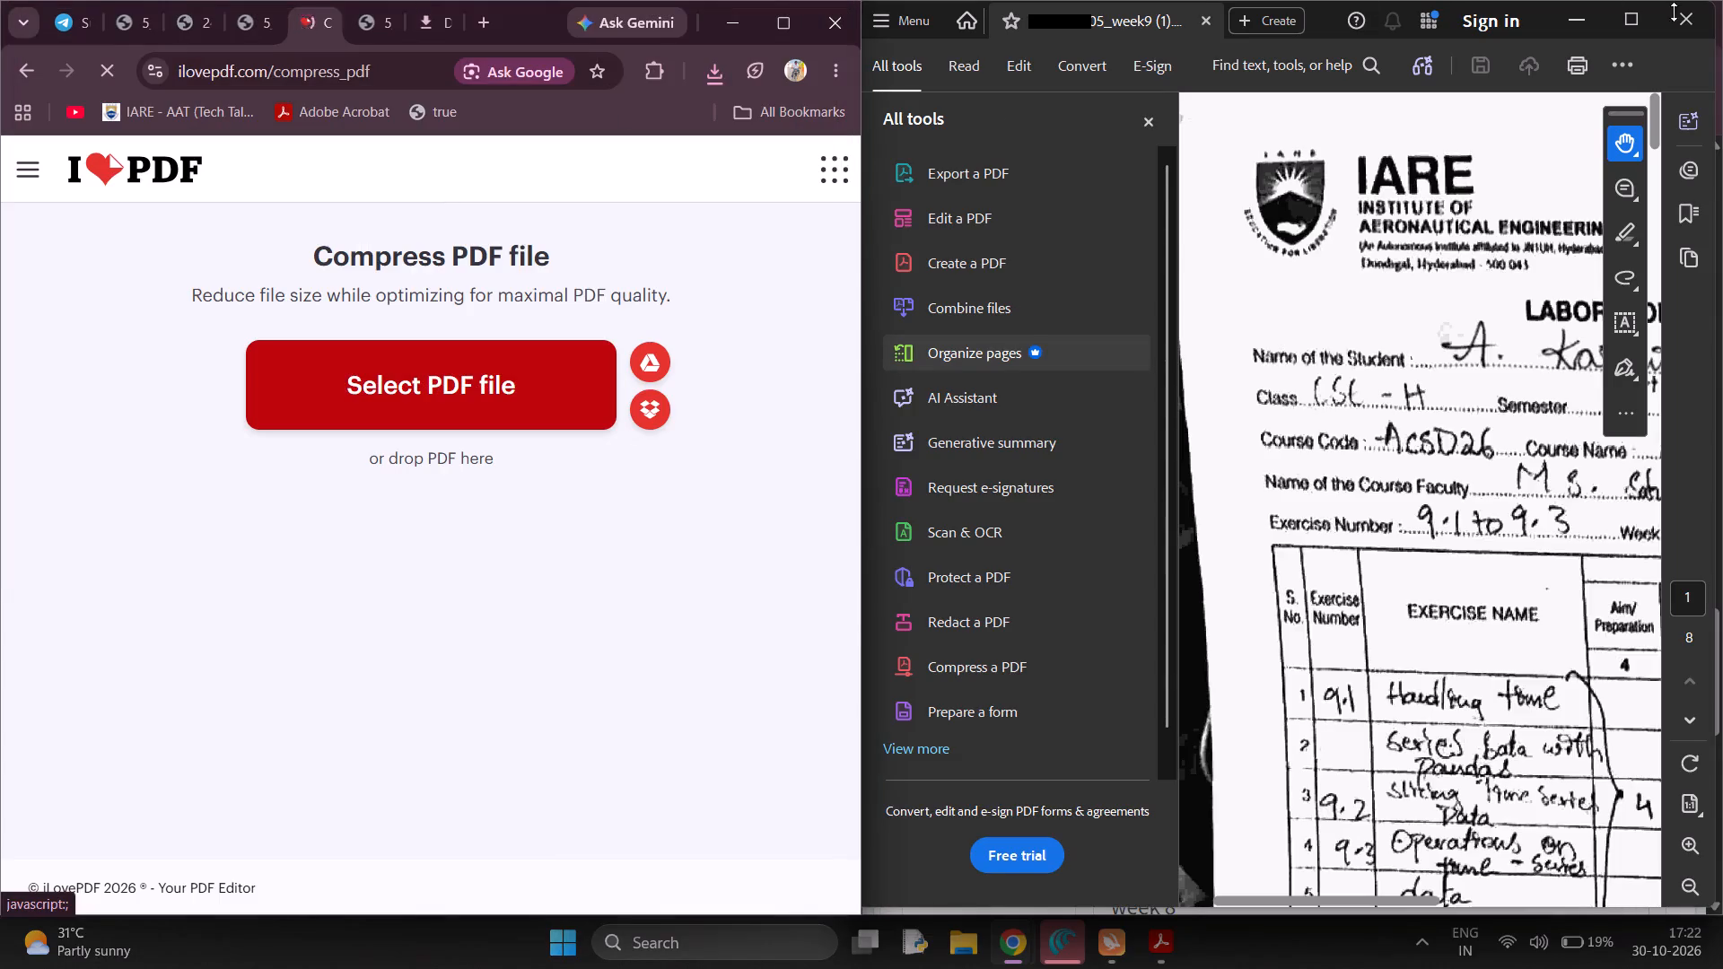
pyautogui.click(1686, 13)
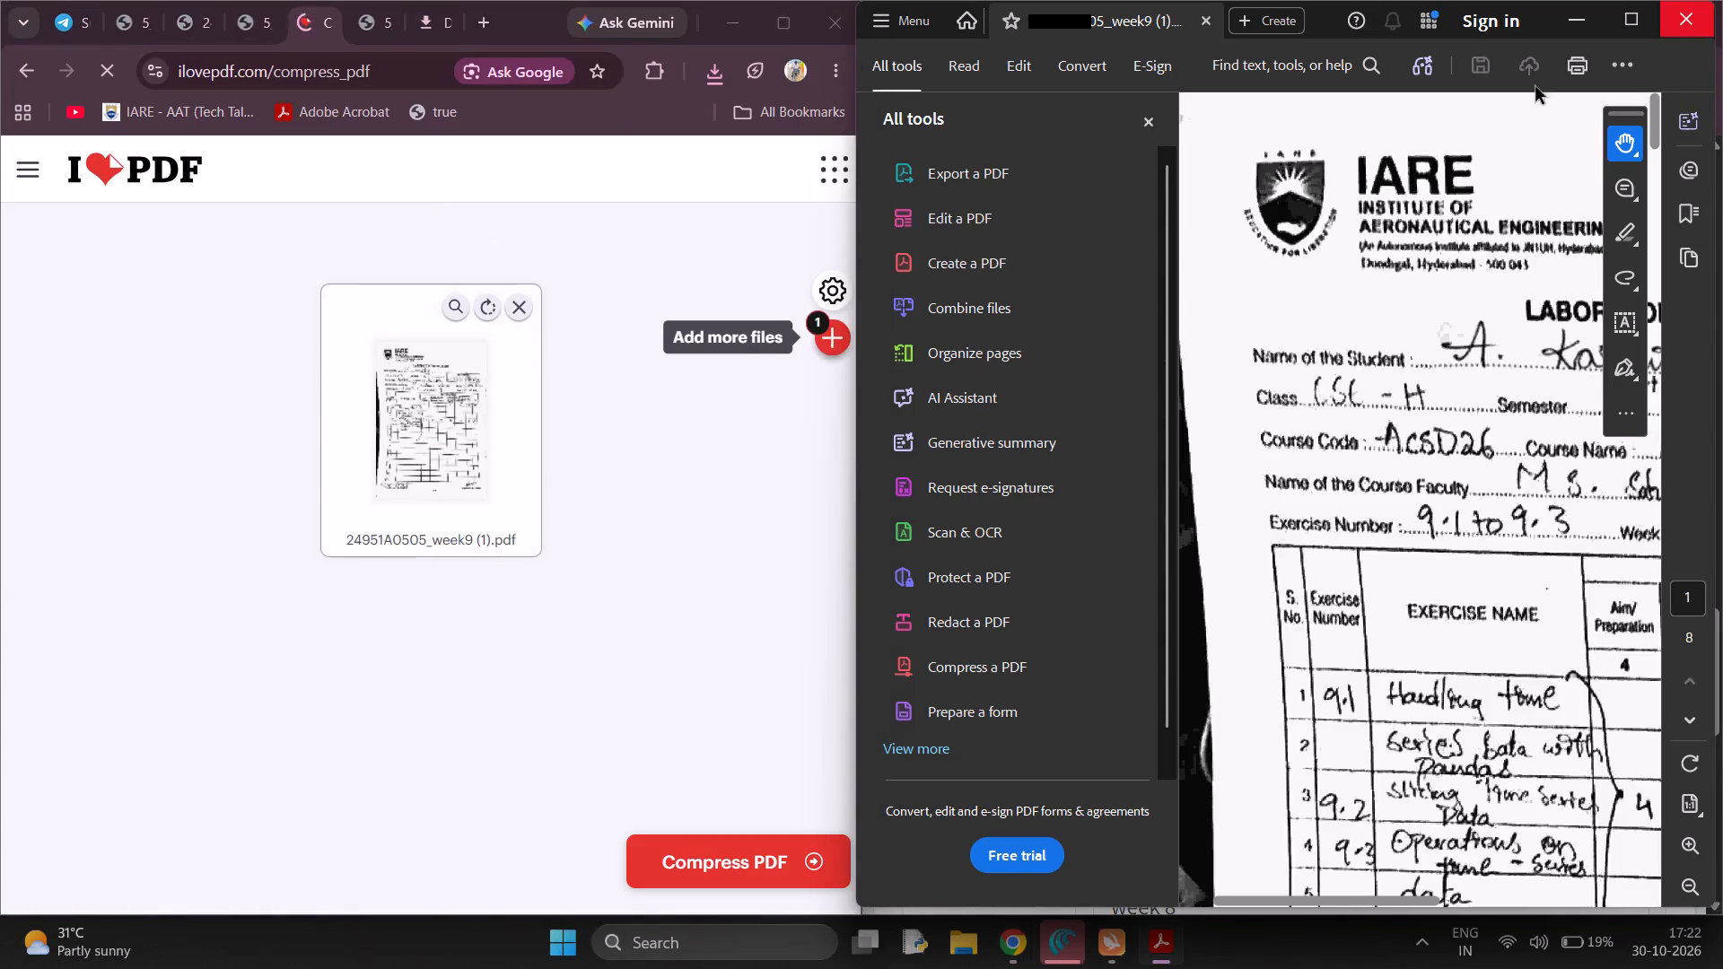
pyautogui.click(728, 864)
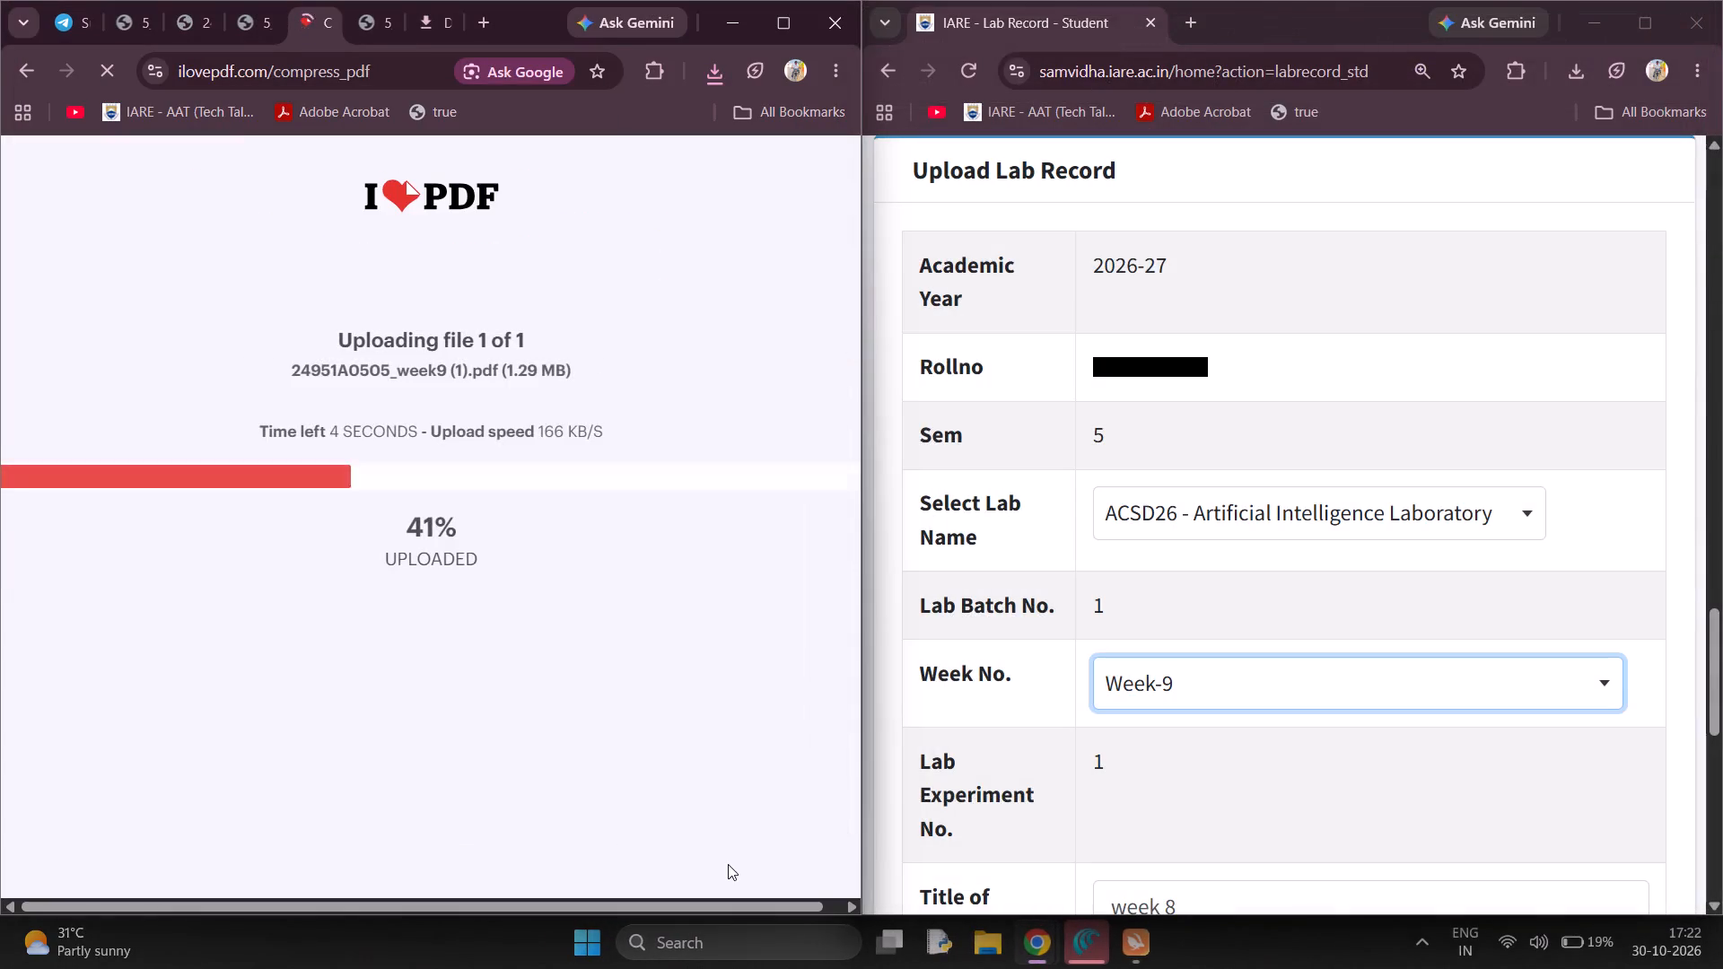
# Download the compressed week 9 PDF from iLovePDF.
pyautogui.scroll(-3, 717, 614)
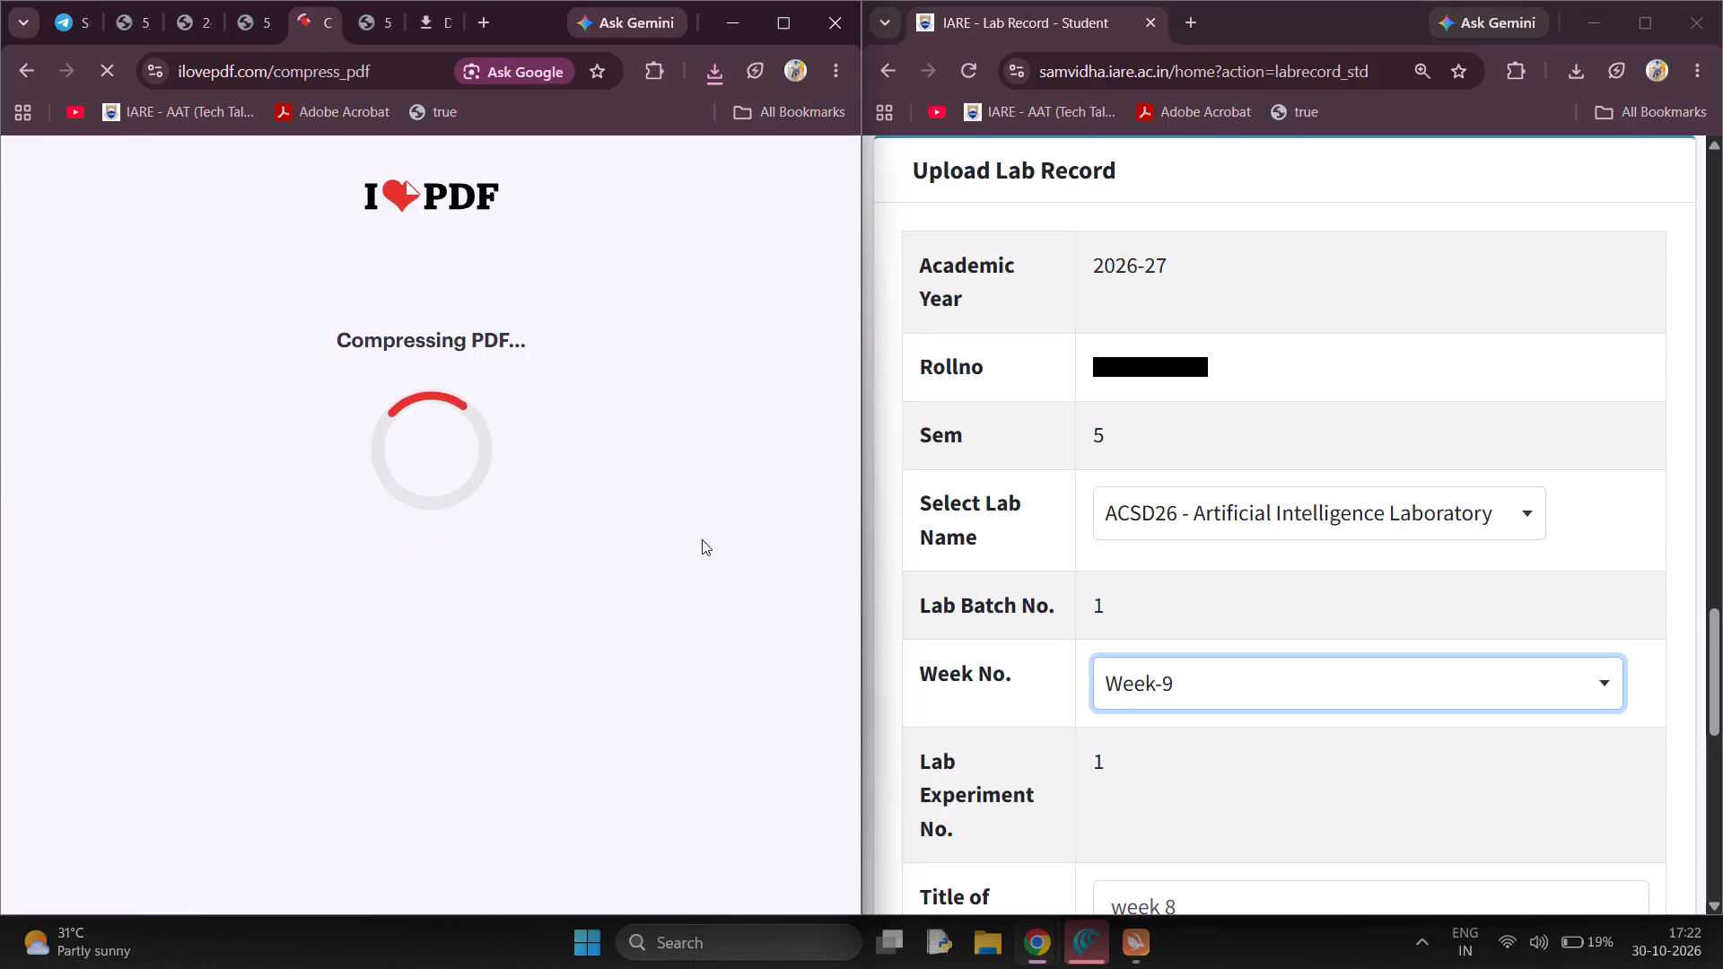
pyautogui.scroll(-6, 607, 531)
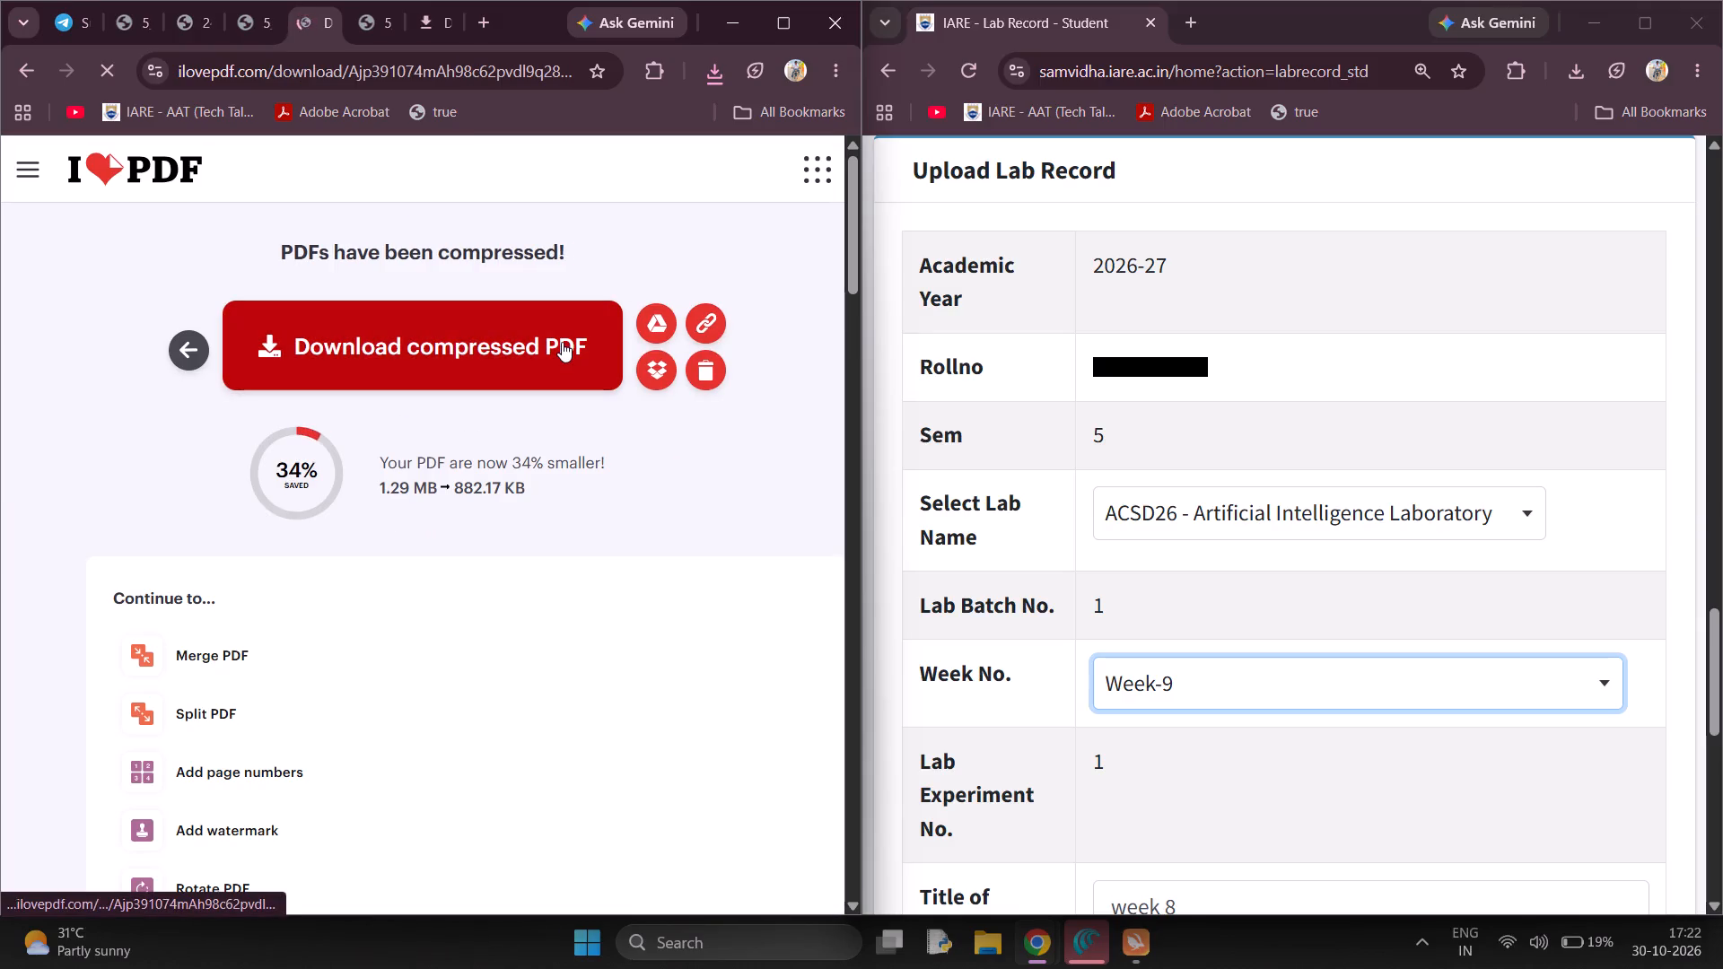
pyautogui.click(562, 342)
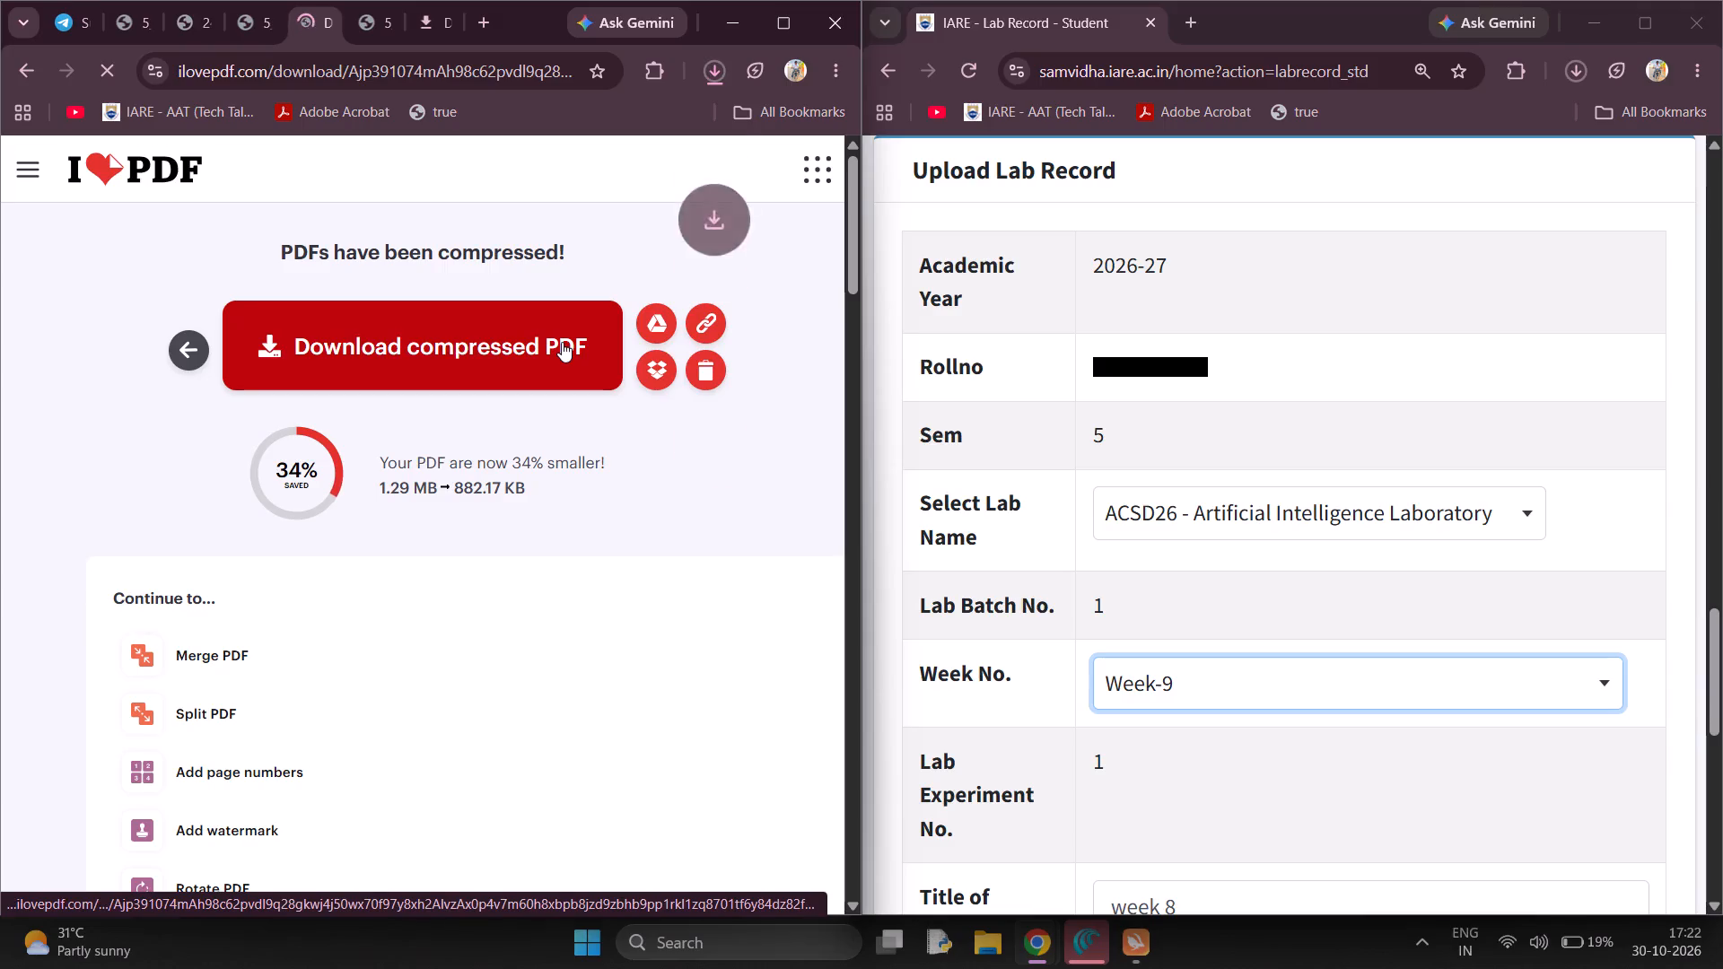
# Set the lab record form's experiment title to "week 9" and close the Acrobat window showing the compressed work book.
pyautogui.scroll(-2, 1226, 709)
pyautogui.click(1226, 709)
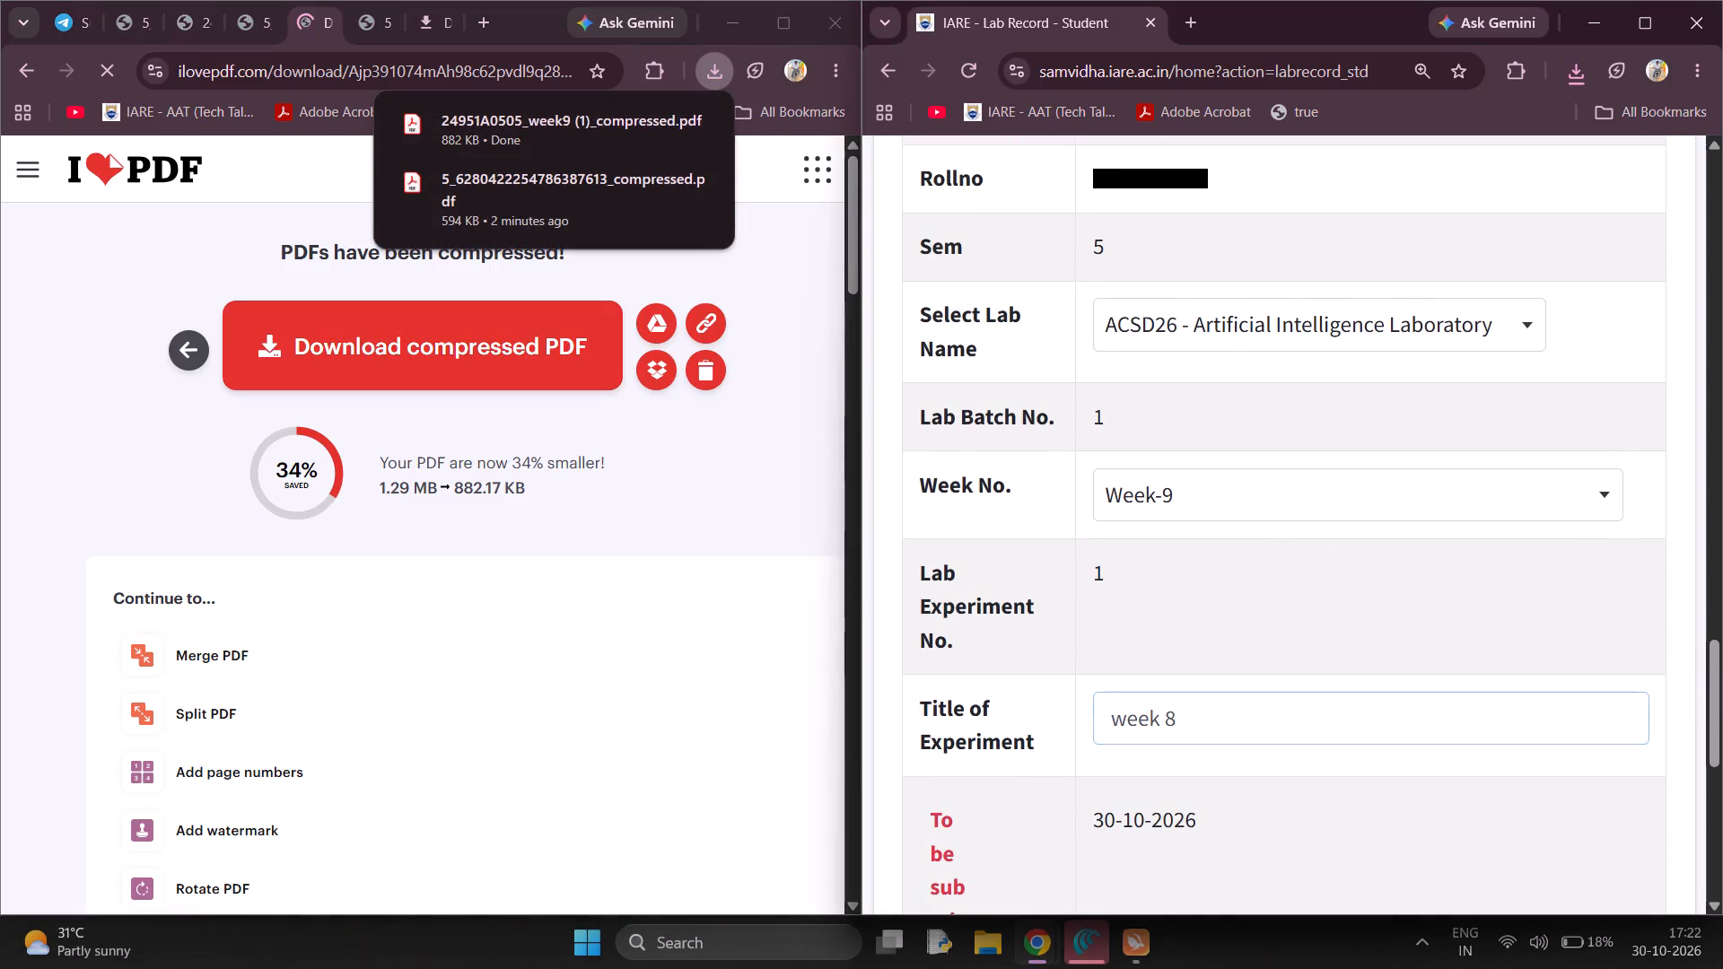
pyautogui.press('BackSpace')
pyautogui.press('9')
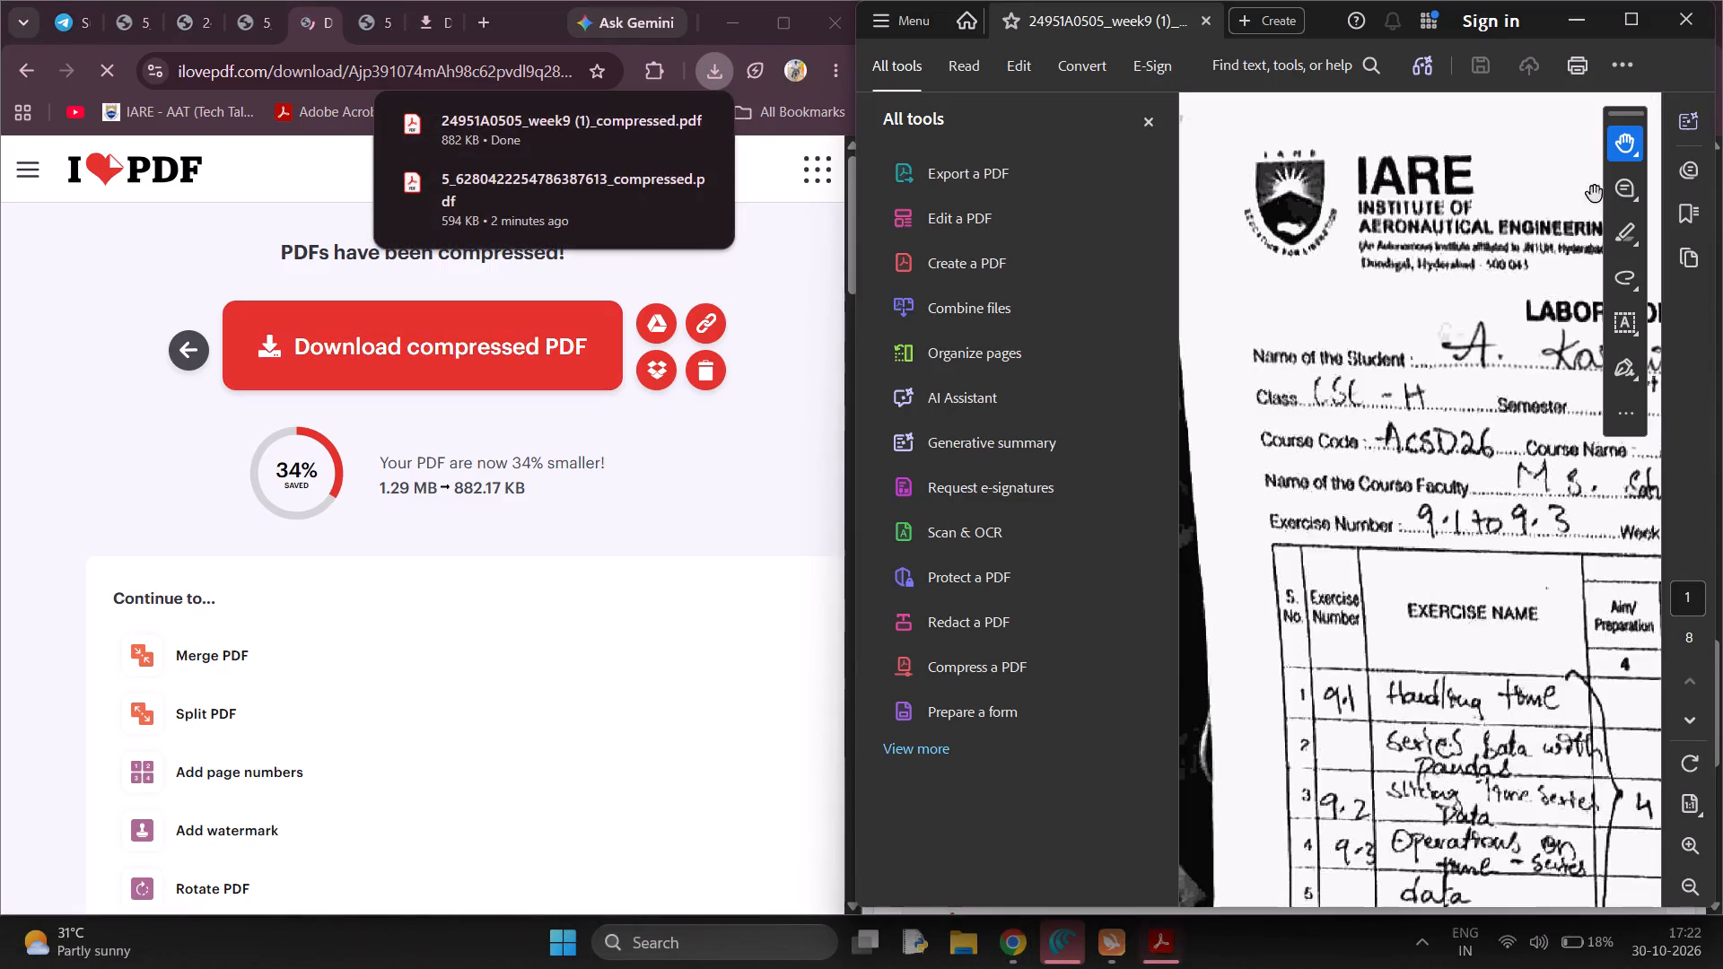
pyautogui.click(1719, 4)
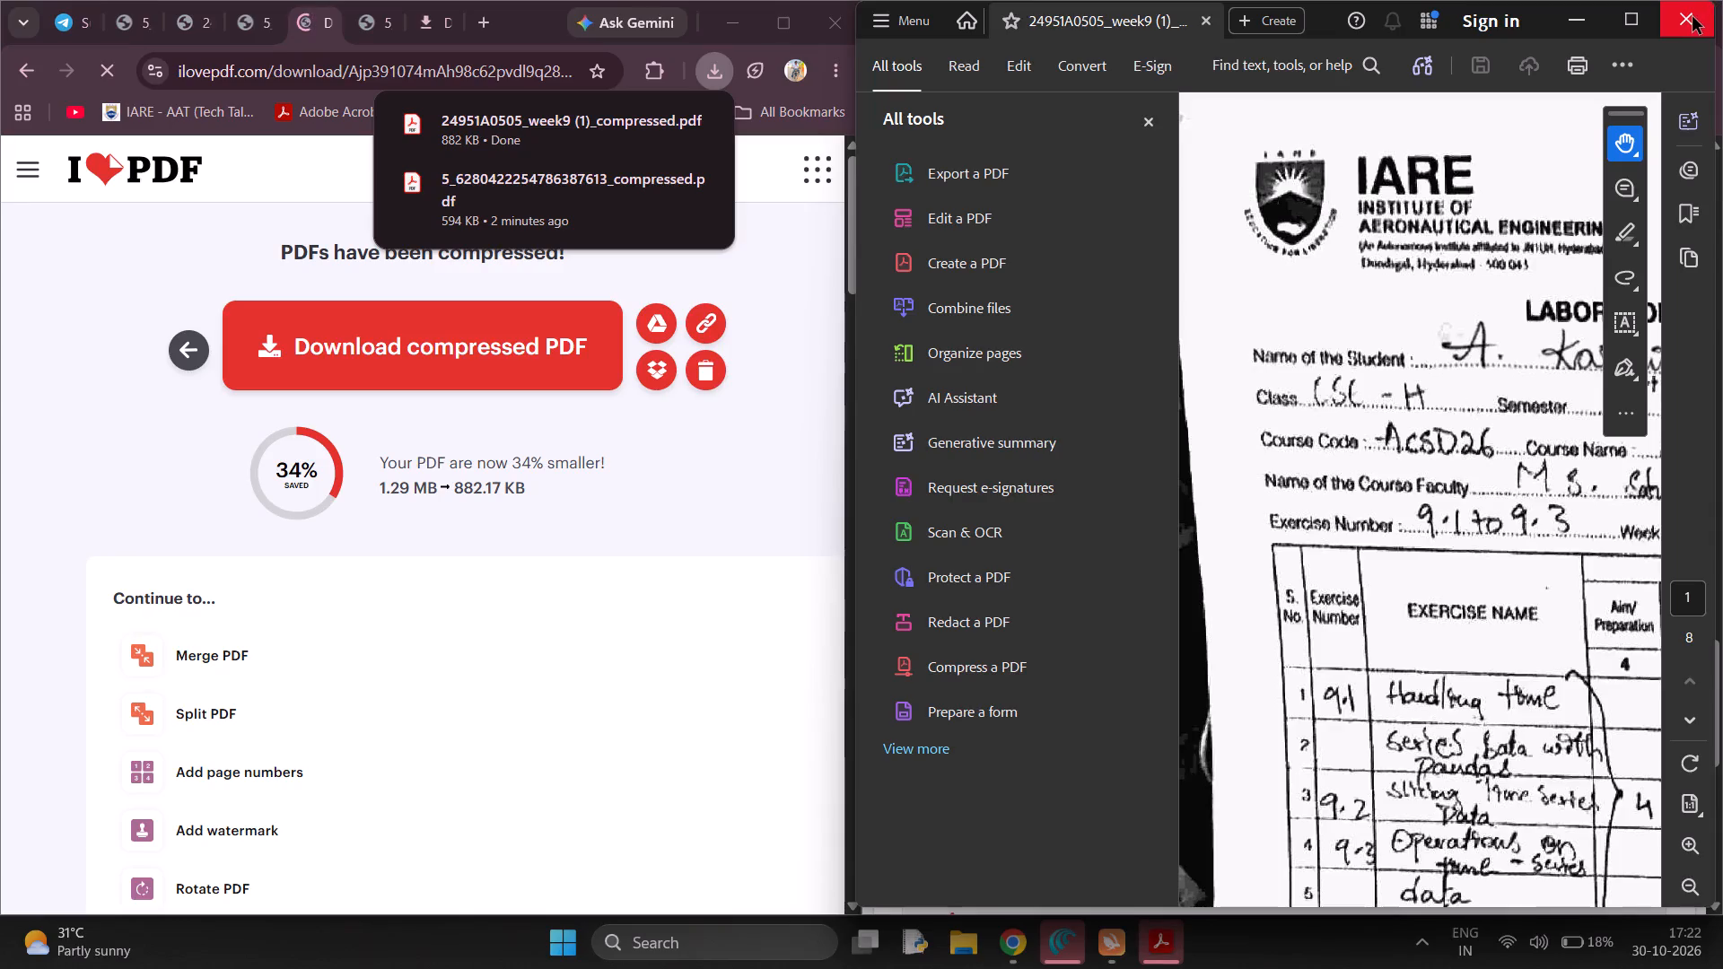
pyautogui.click(1692, 17)
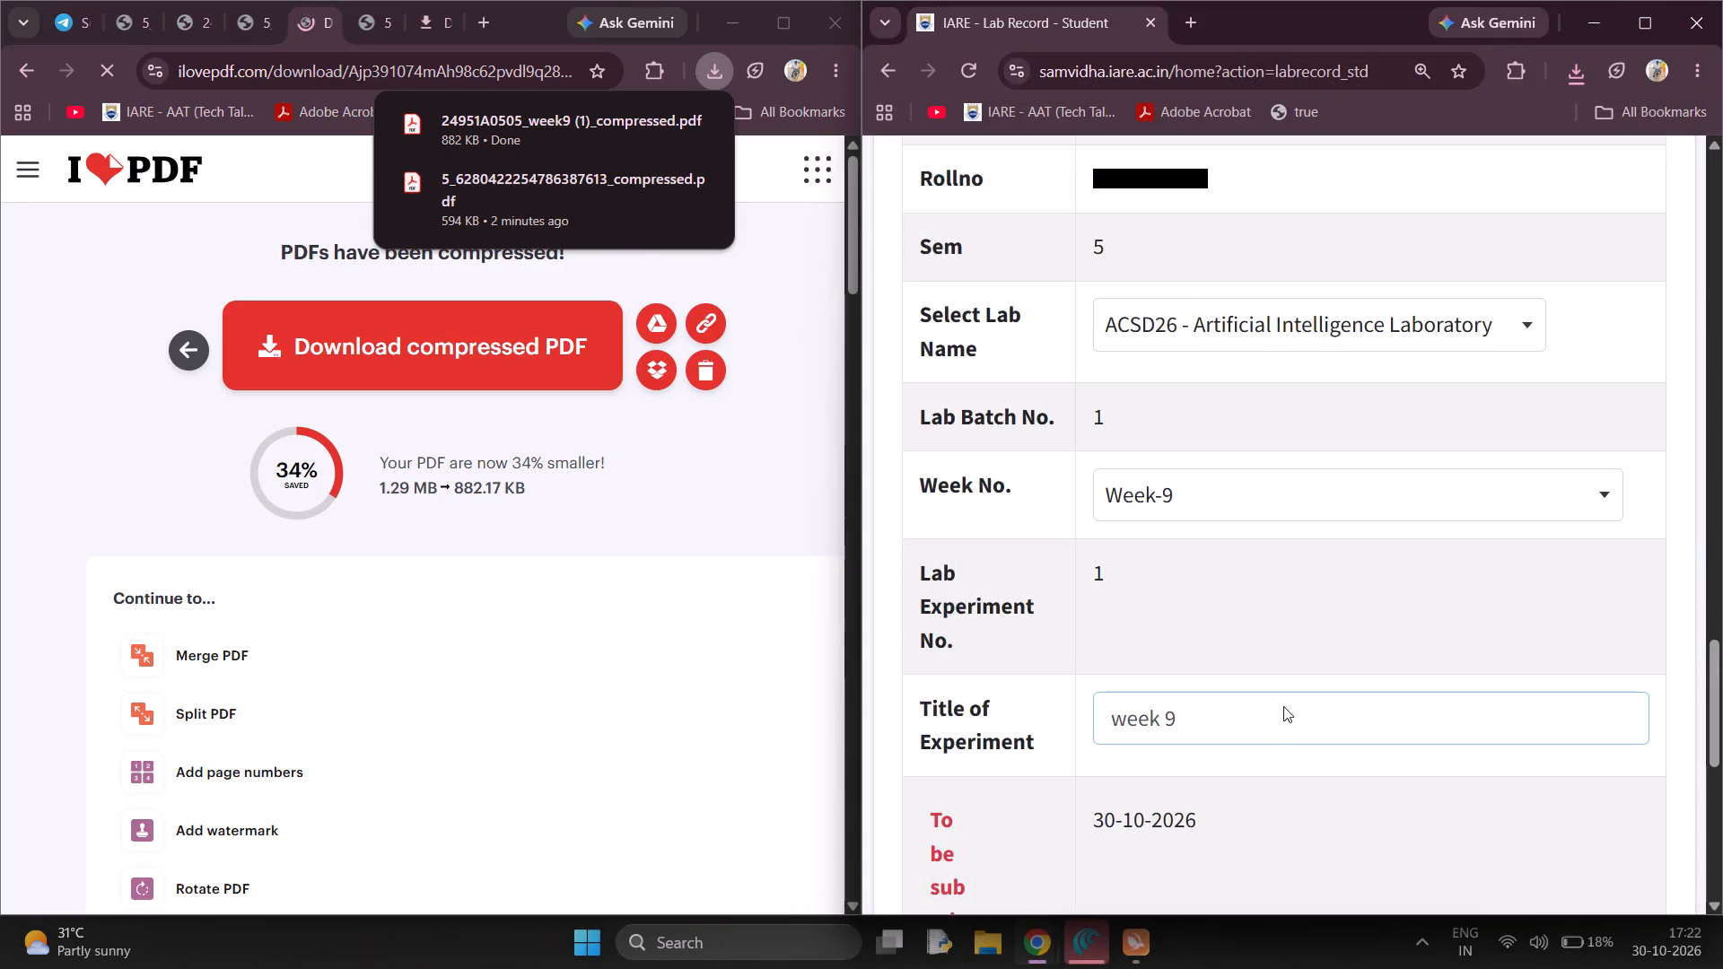
# Attach the week9 (1)_compressed PDF from Downloads as the Program Document for the week 9 record.
pyautogui.scroll(-2, 1256, 705)
pyautogui.click(1287, 734)
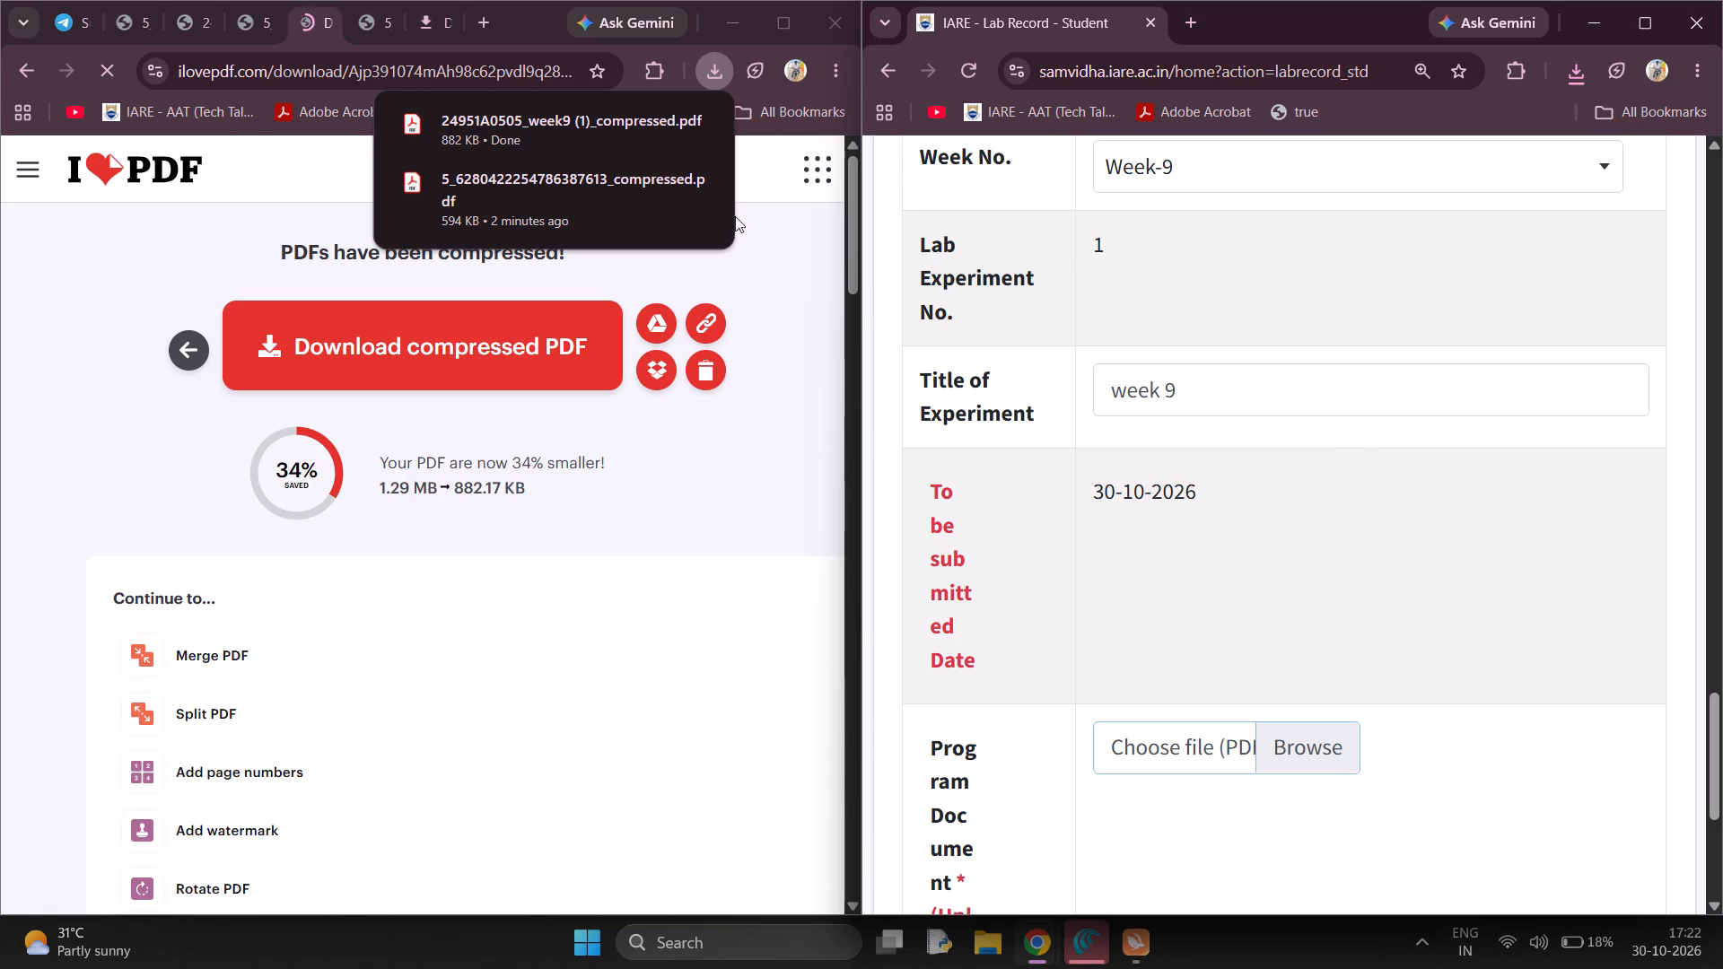
pyautogui.click(776, 351)
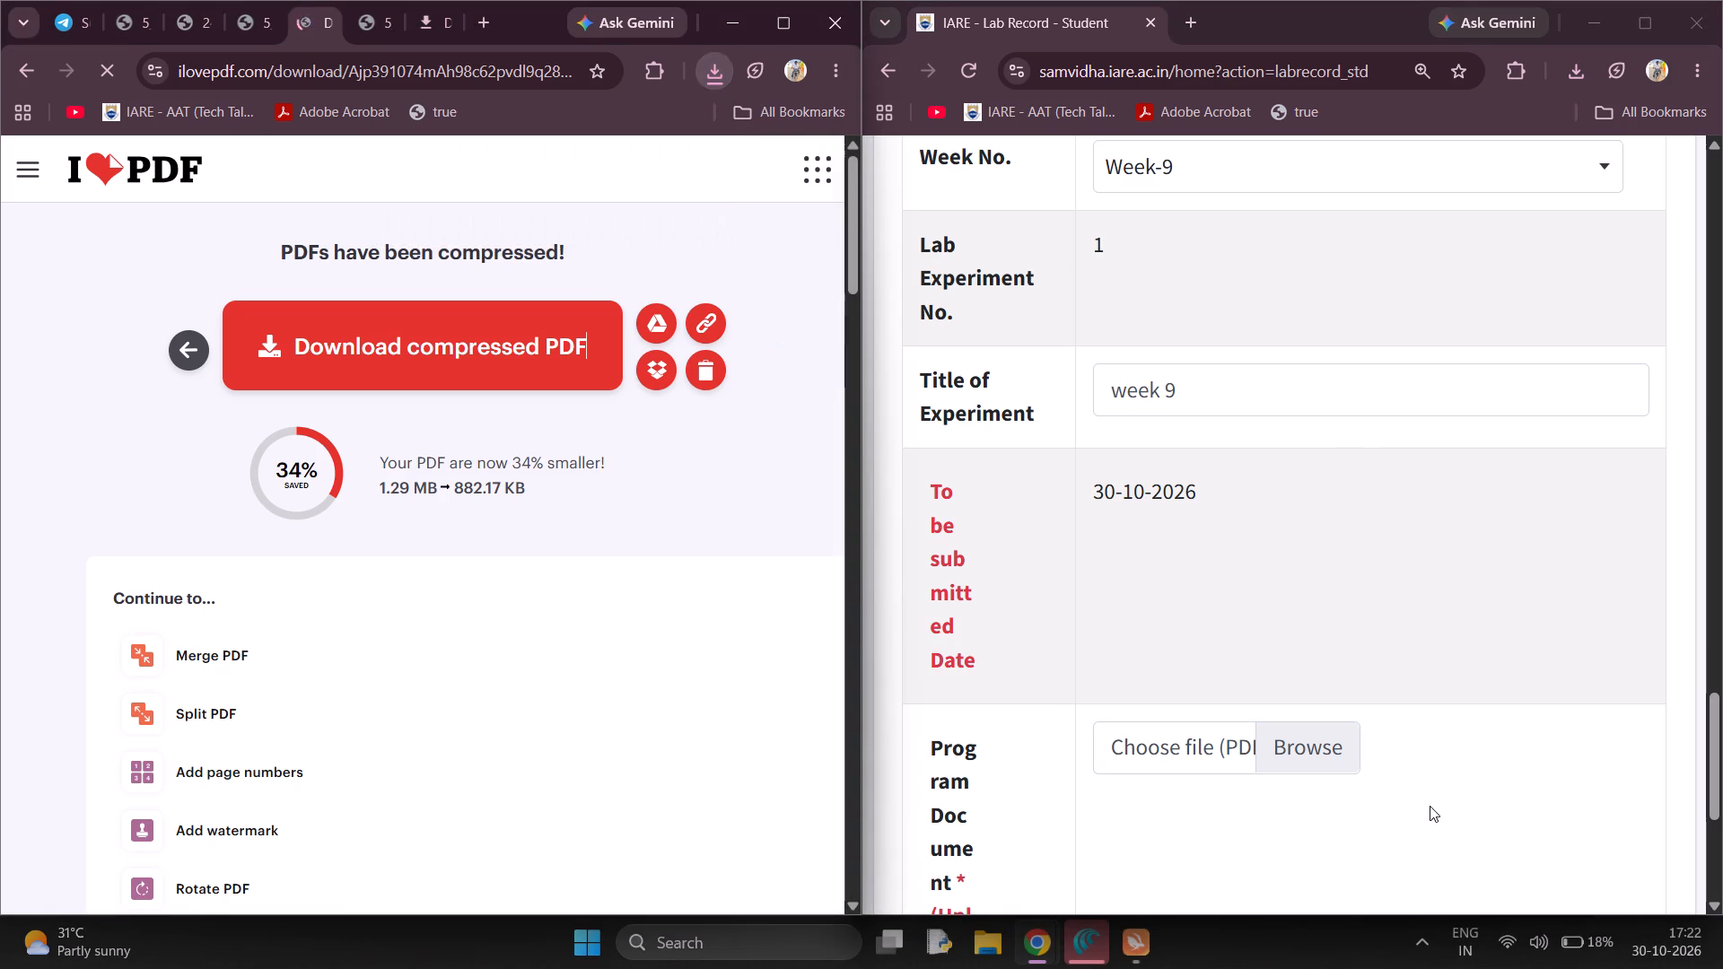
pyautogui.click(1308, 754)
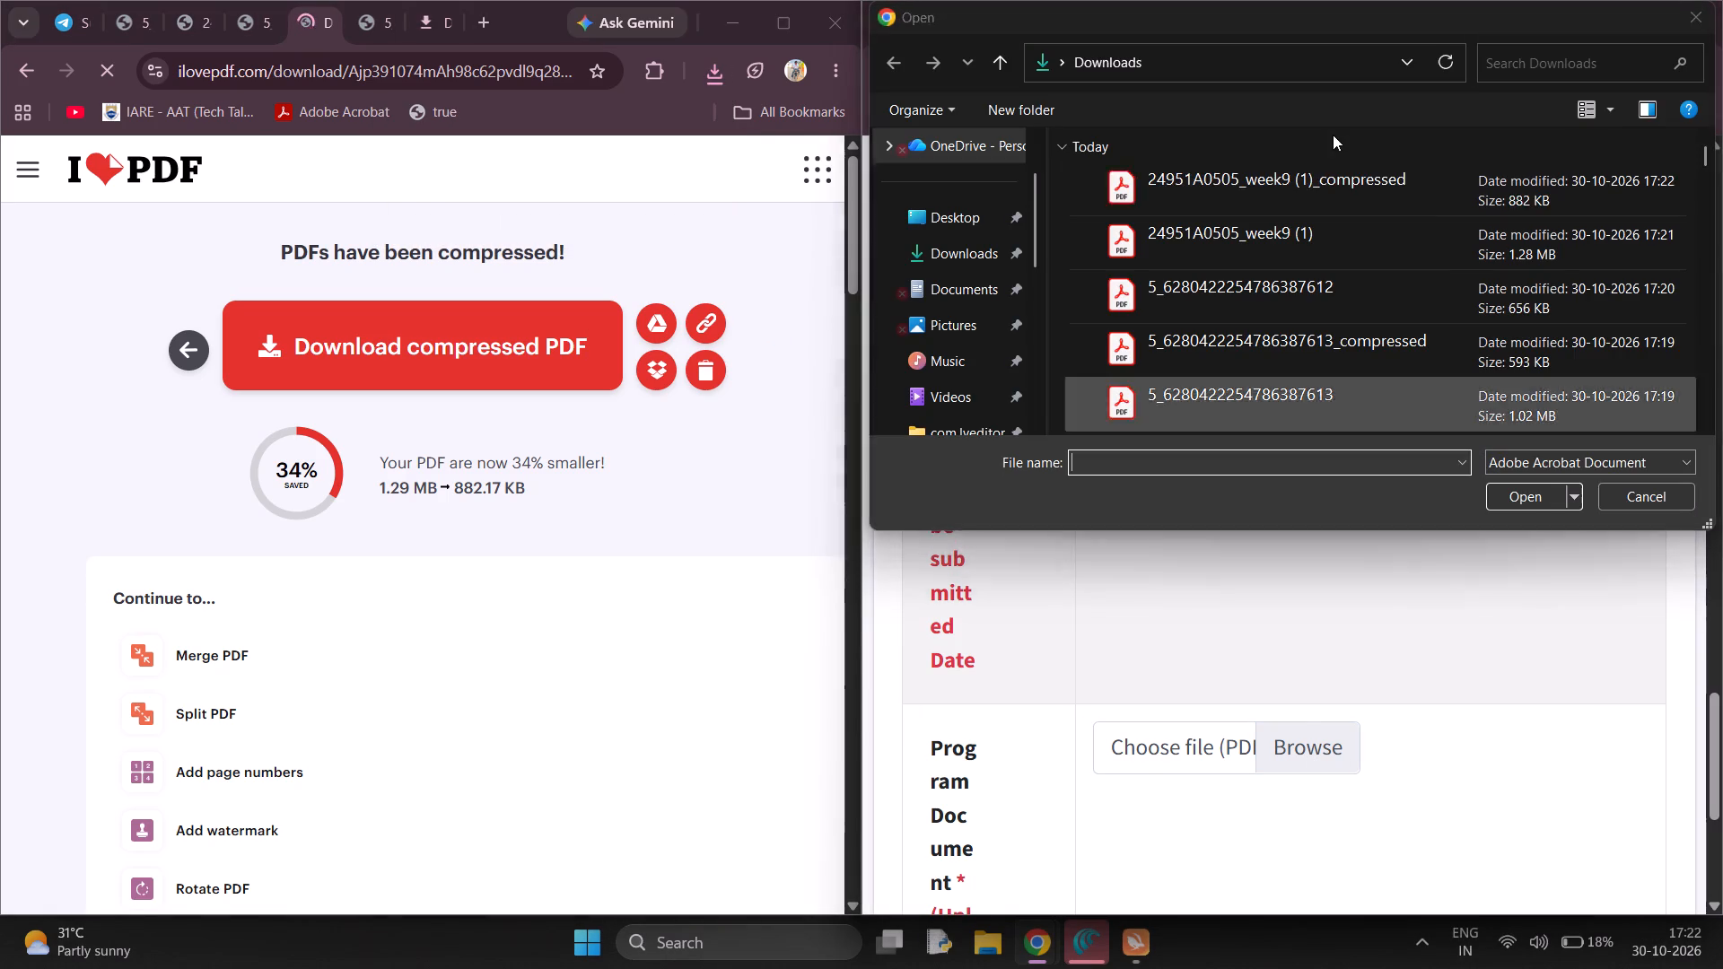
pyautogui.doubleClick(1334, 181)
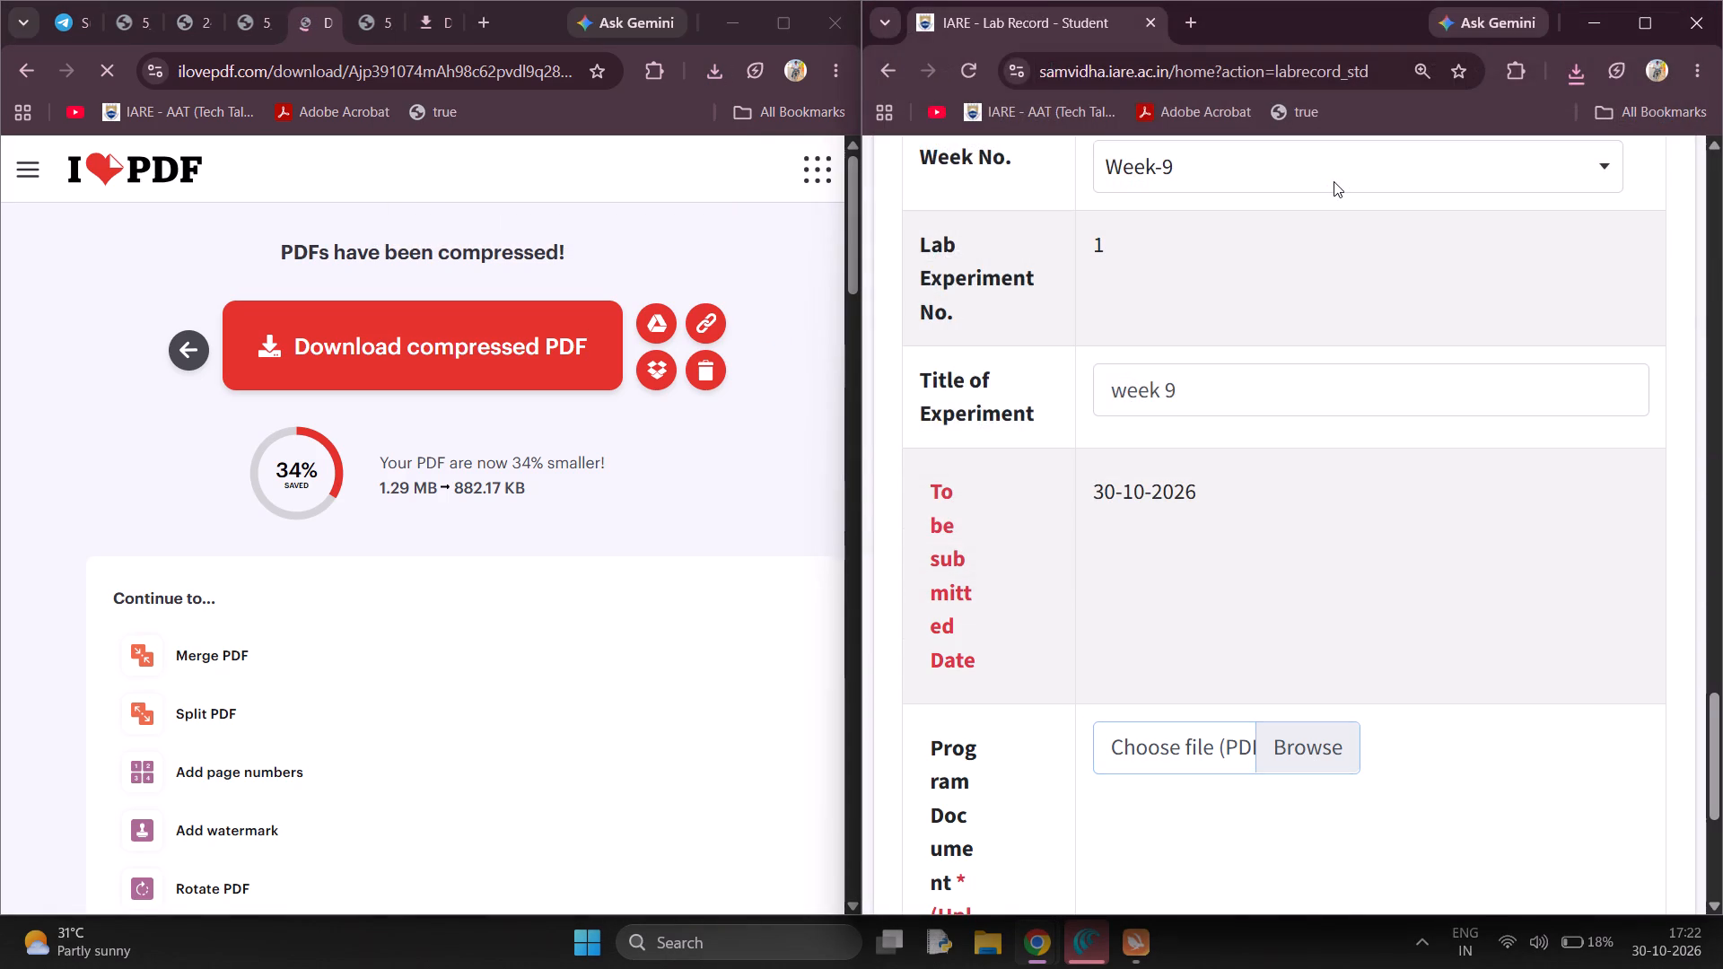
# Submit the week 9 lab record.
pyautogui.scroll(-4, 1313, 504)
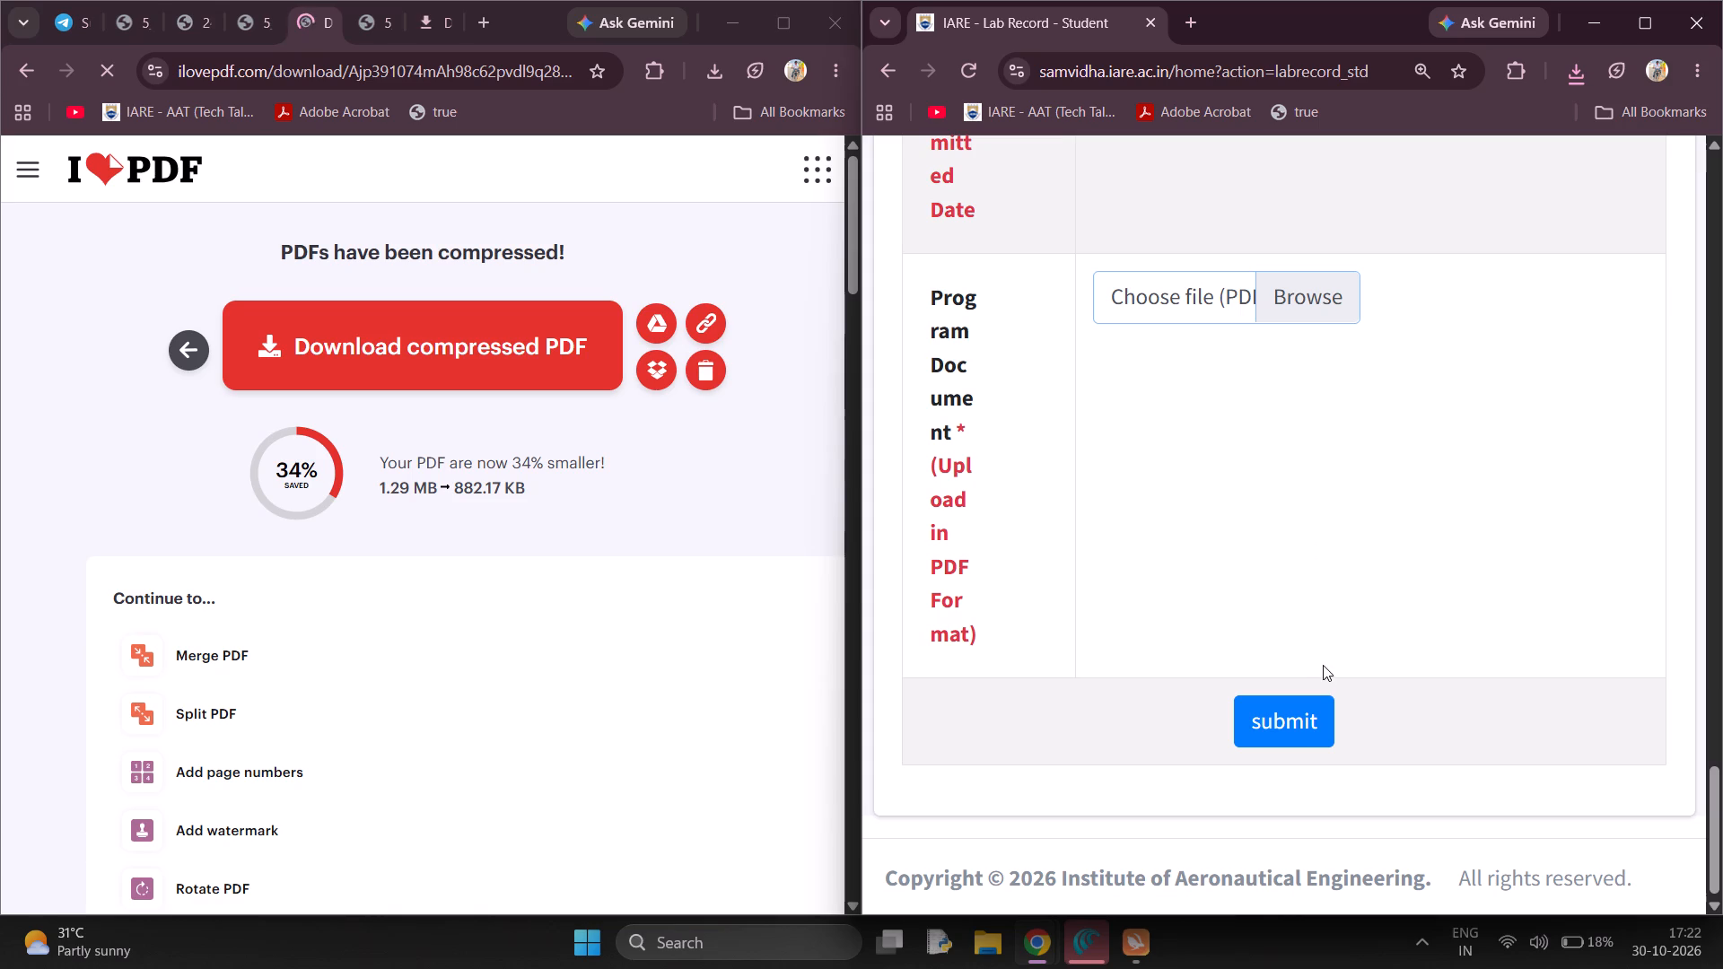
pyautogui.click(1306, 733)
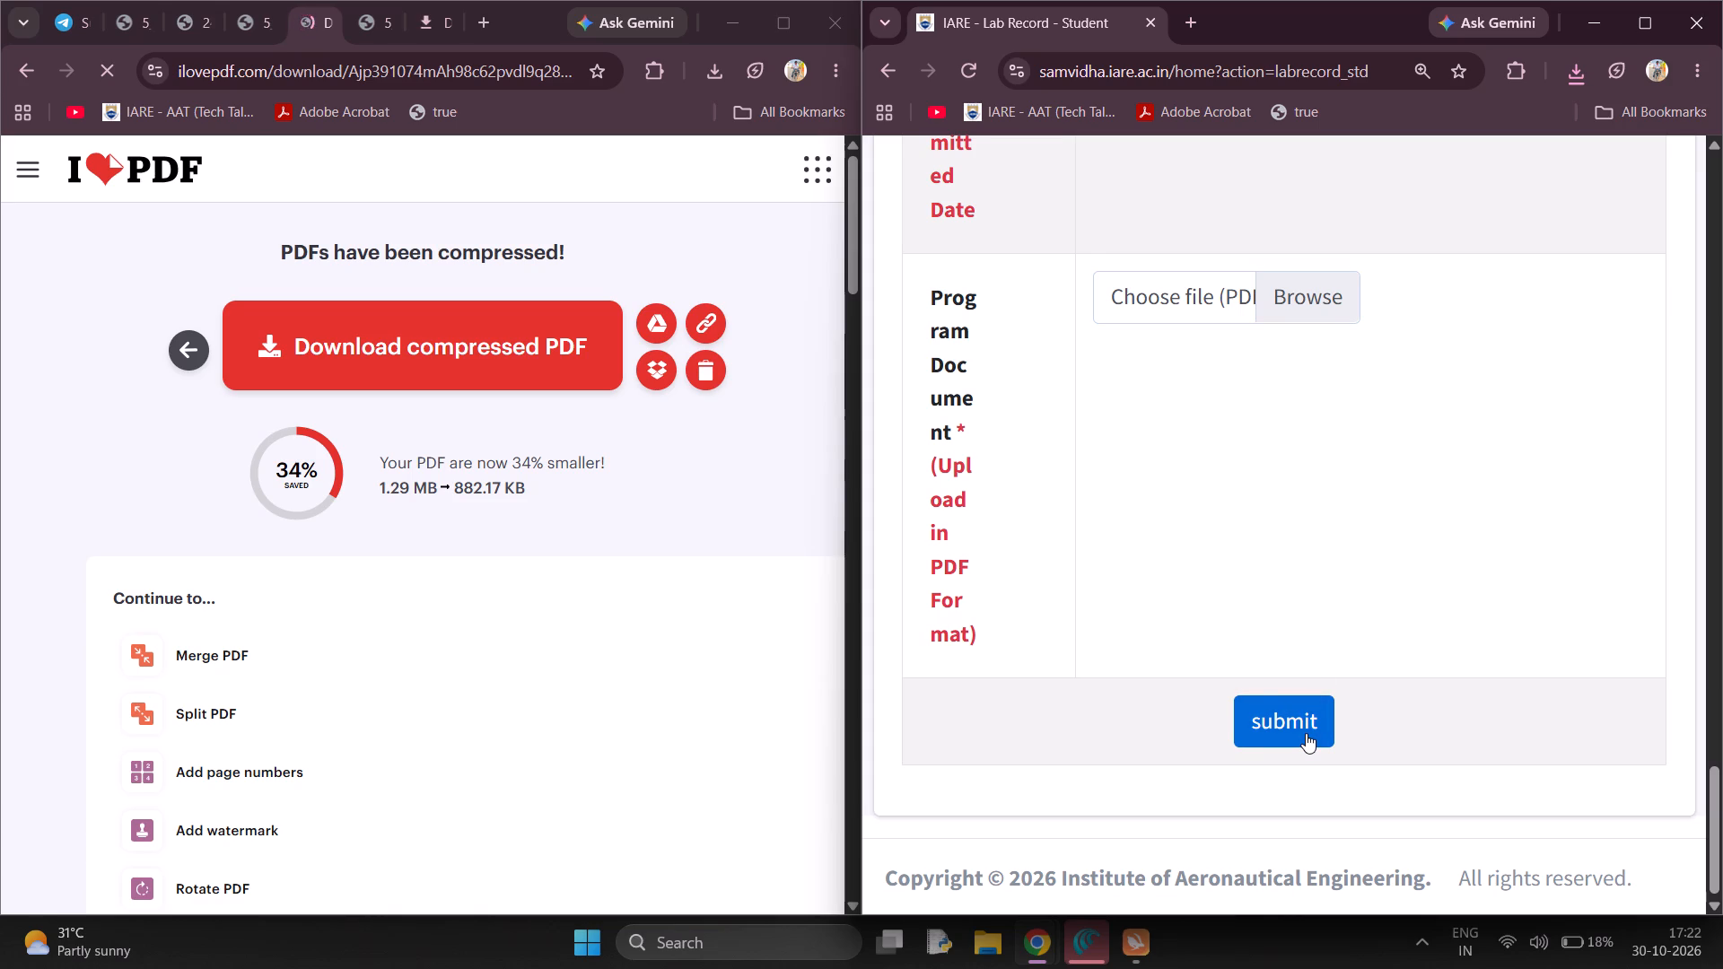
pyautogui.click(1300, 685)
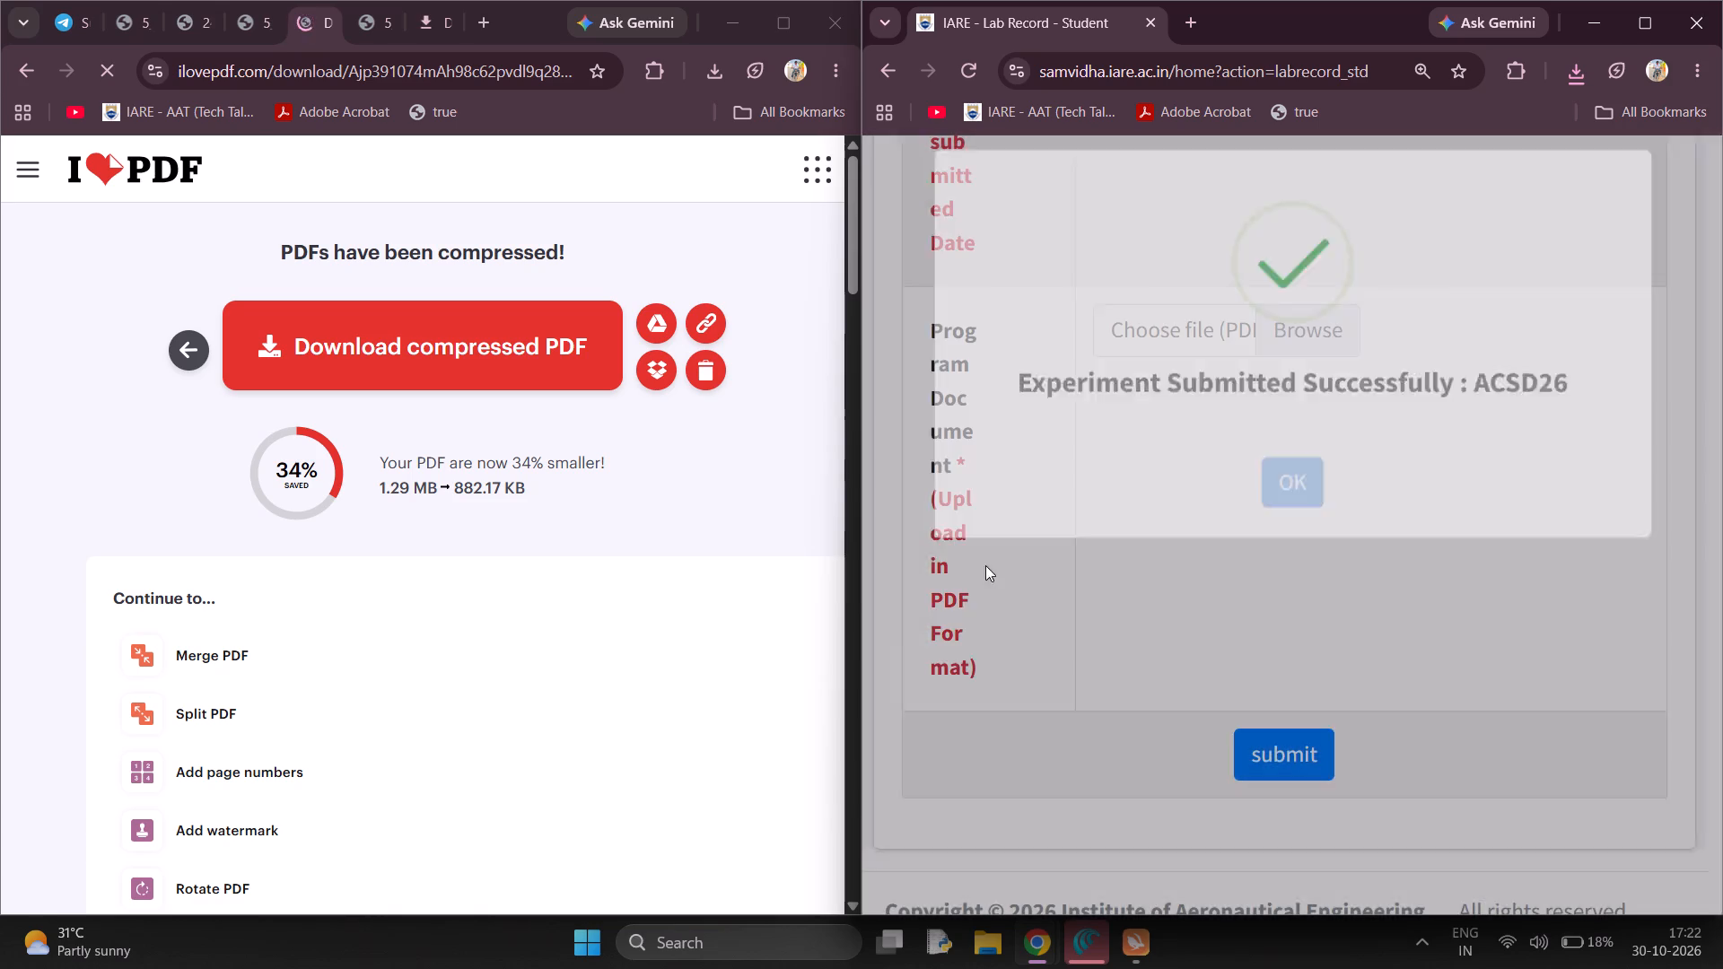
# Return iLovePDF to its Compress PDF page.
pyautogui.click(175, 355)
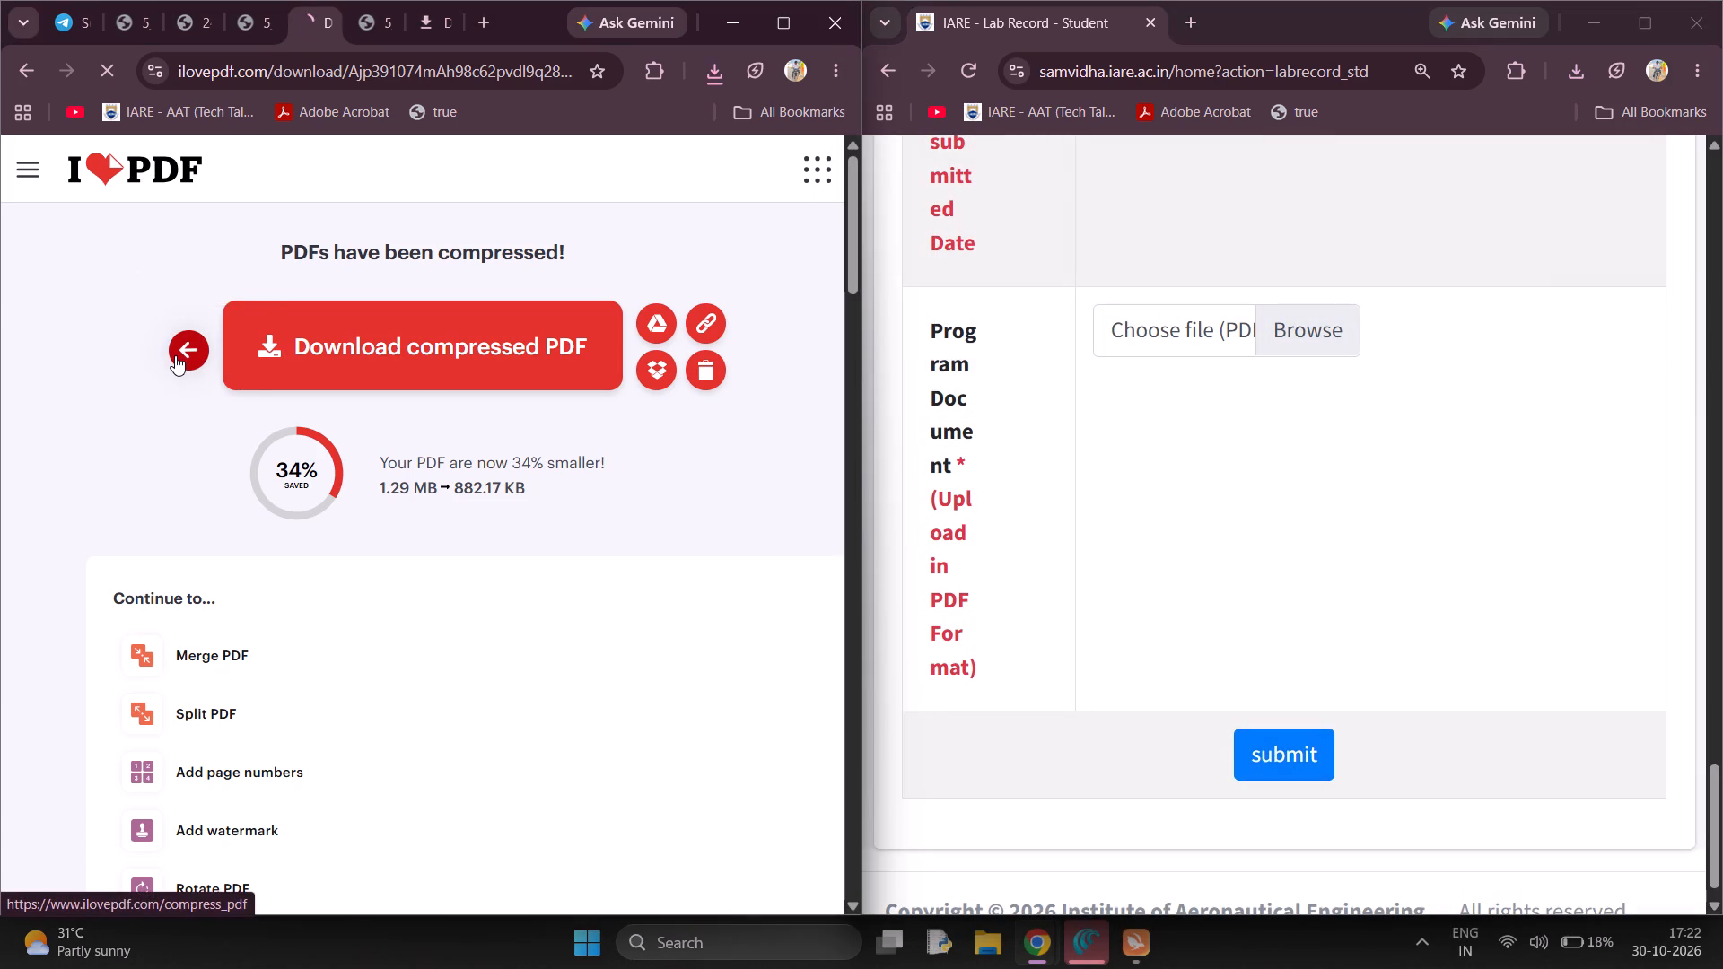
# Select Week-10 as the week number in the Artificial Intelligence Laboratory lab record form.
pyautogui.scroll(4, 1238, 656)
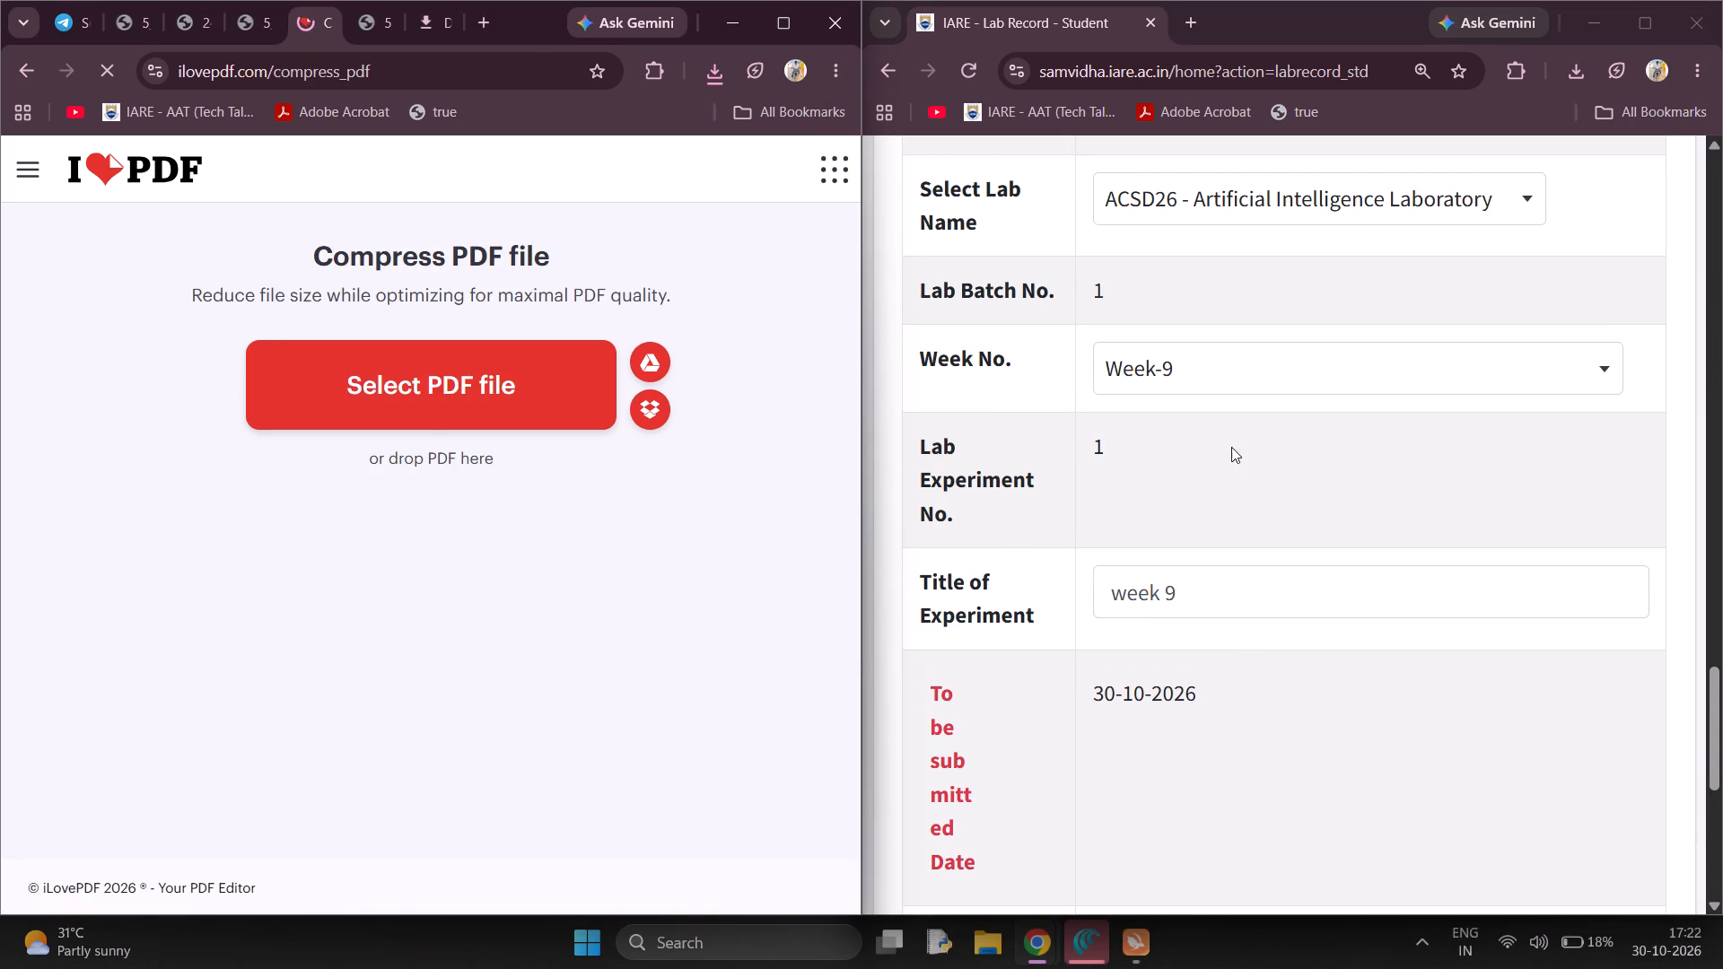
pyautogui.click(1218, 360)
pyautogui.click(1199, 594)
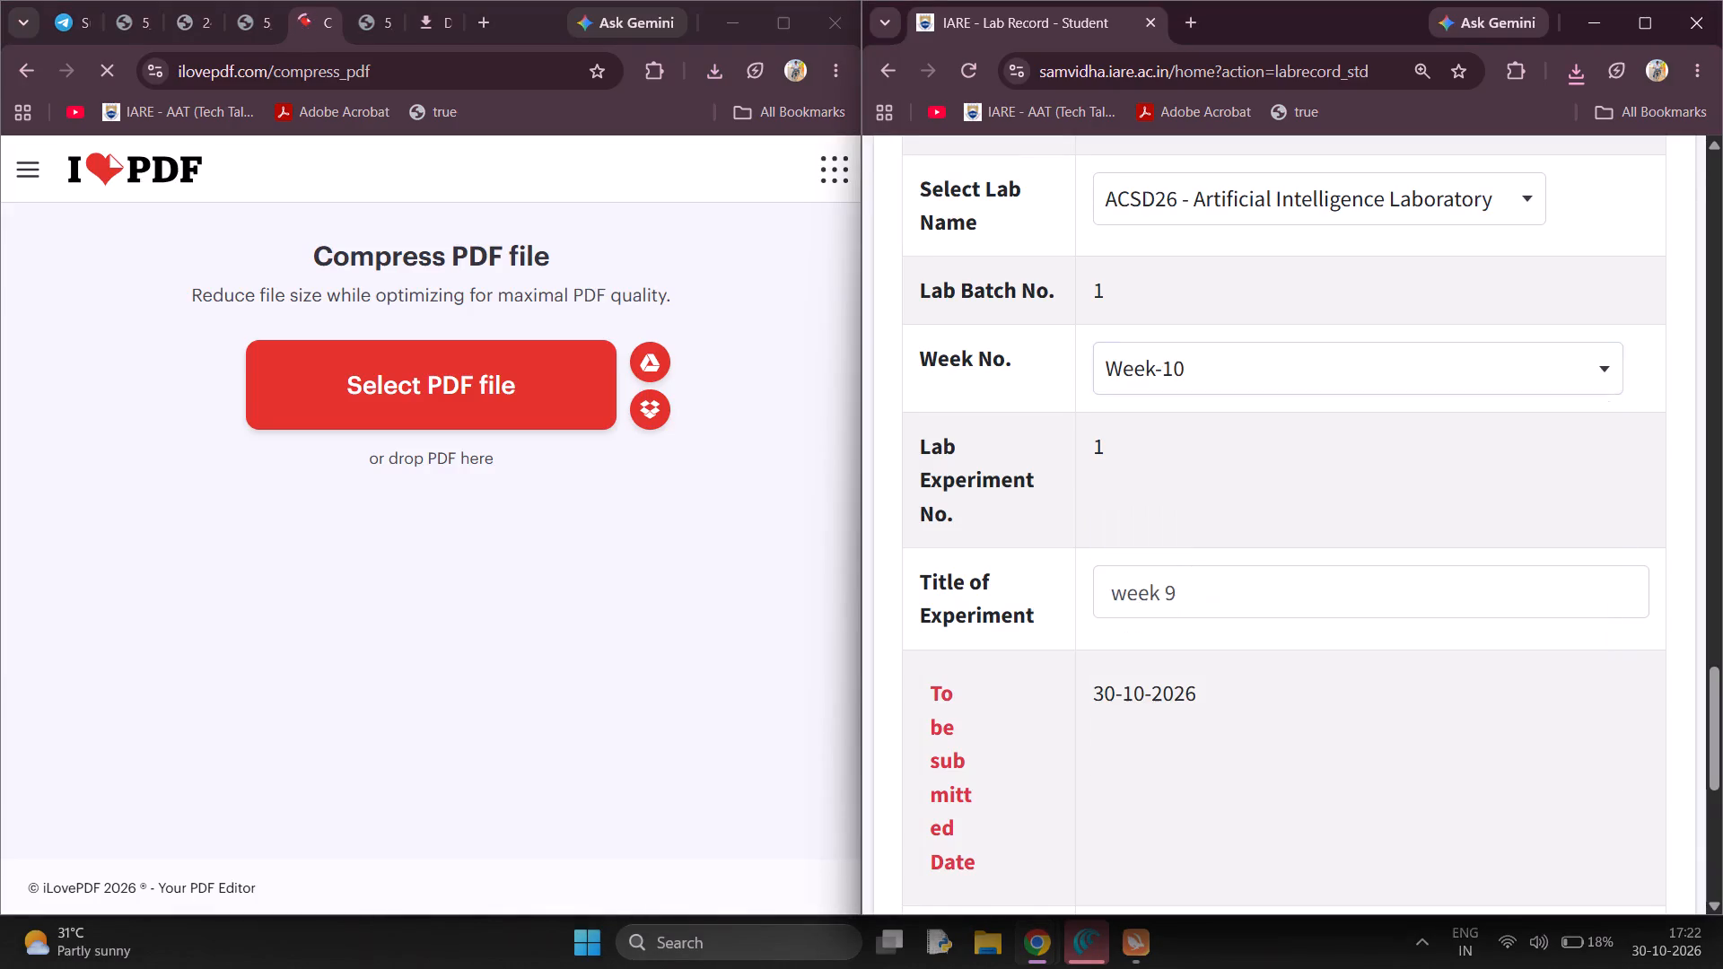
# Download the week10 PDF from the Telegram chat.
pyautogui.click(48, 45)
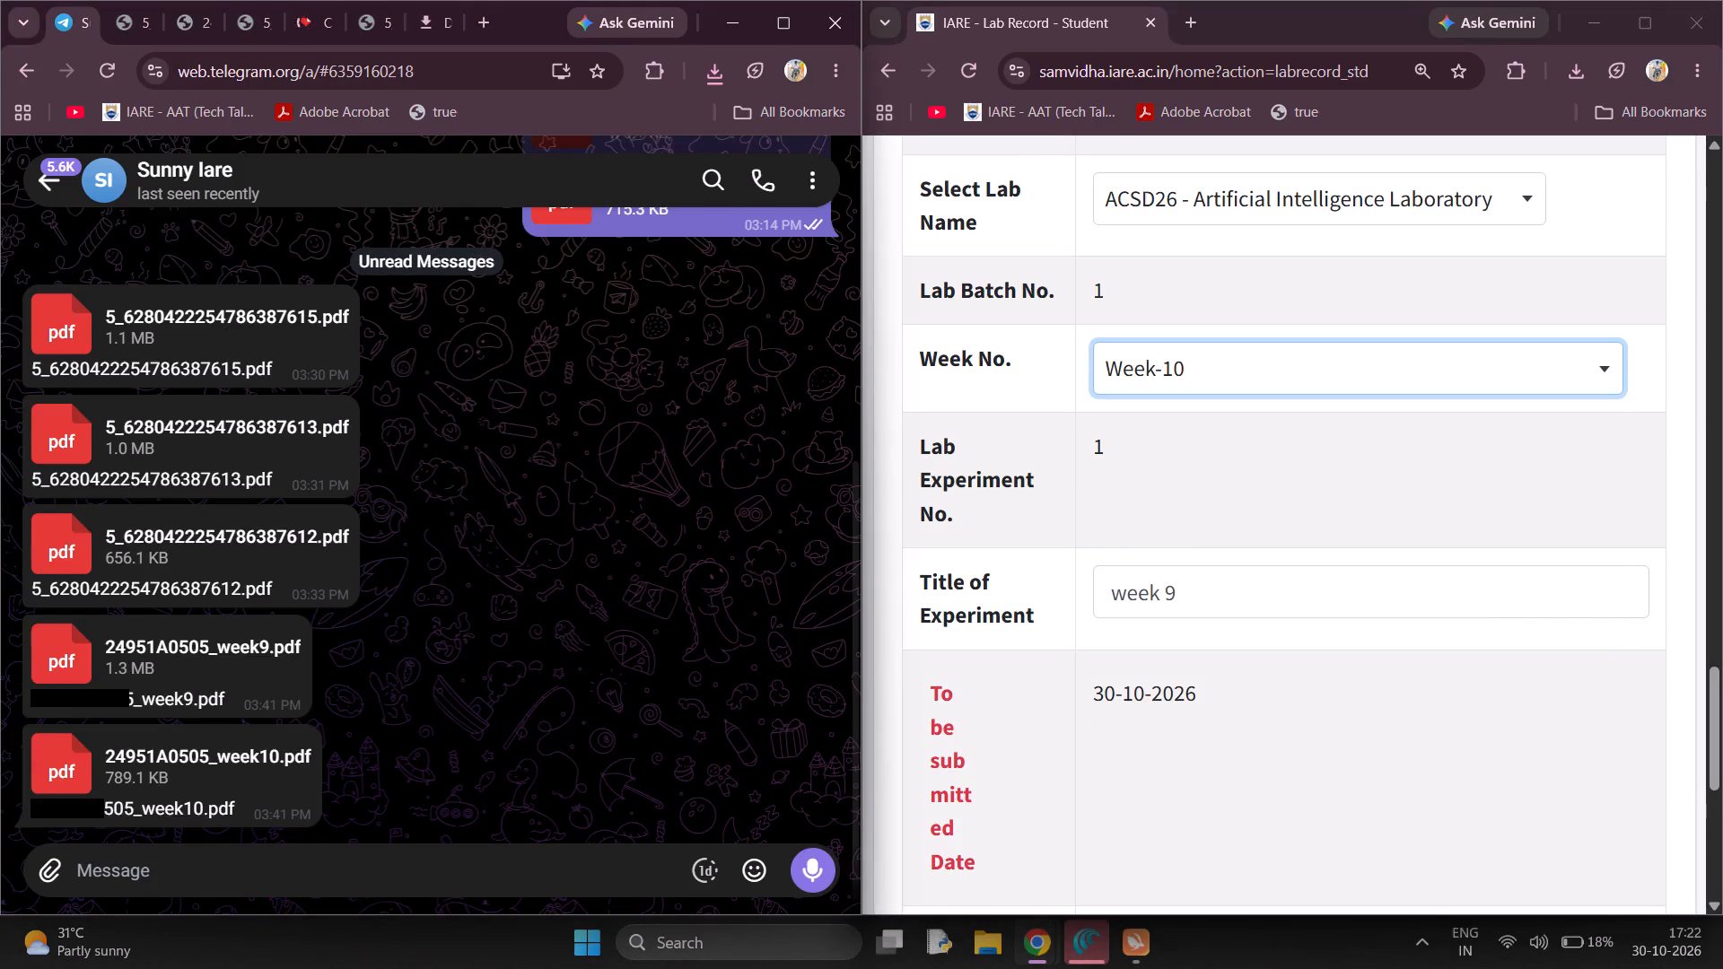
pyautogui.click(69, 768)
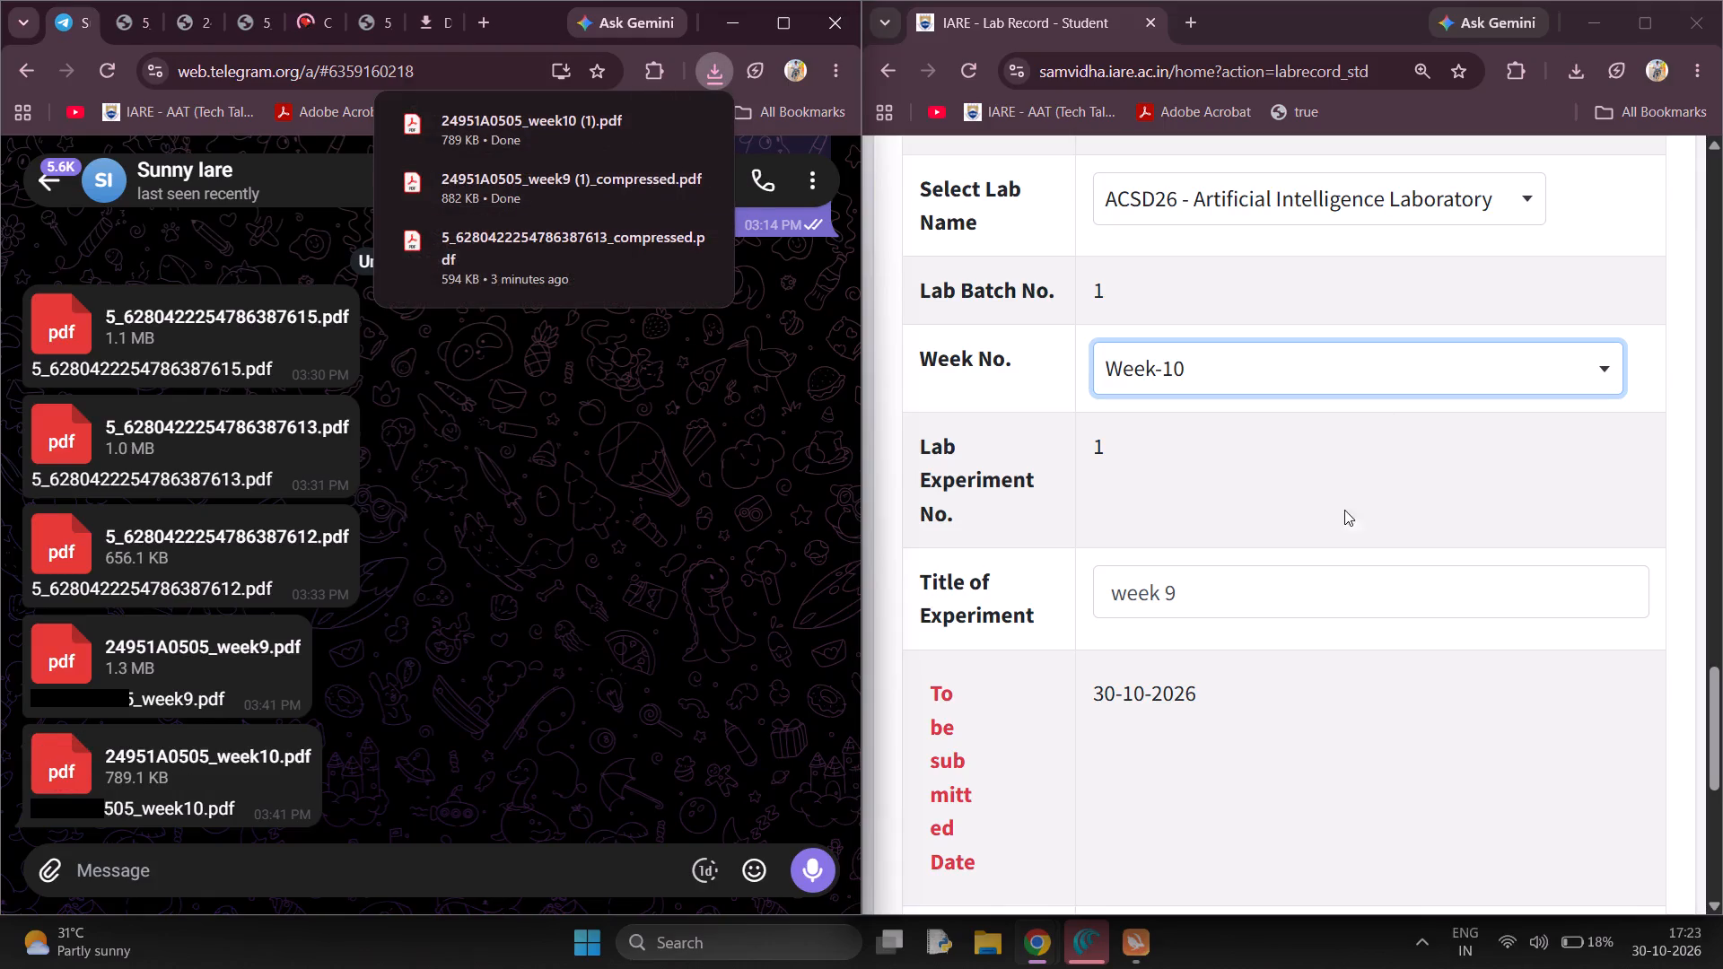
# Set the lab record form's experiment title to "week 10" and close the Acrobat window showing the week10 PDF.
pyautogui.click(1282, 593)
pyautogui.press('BackSpace')
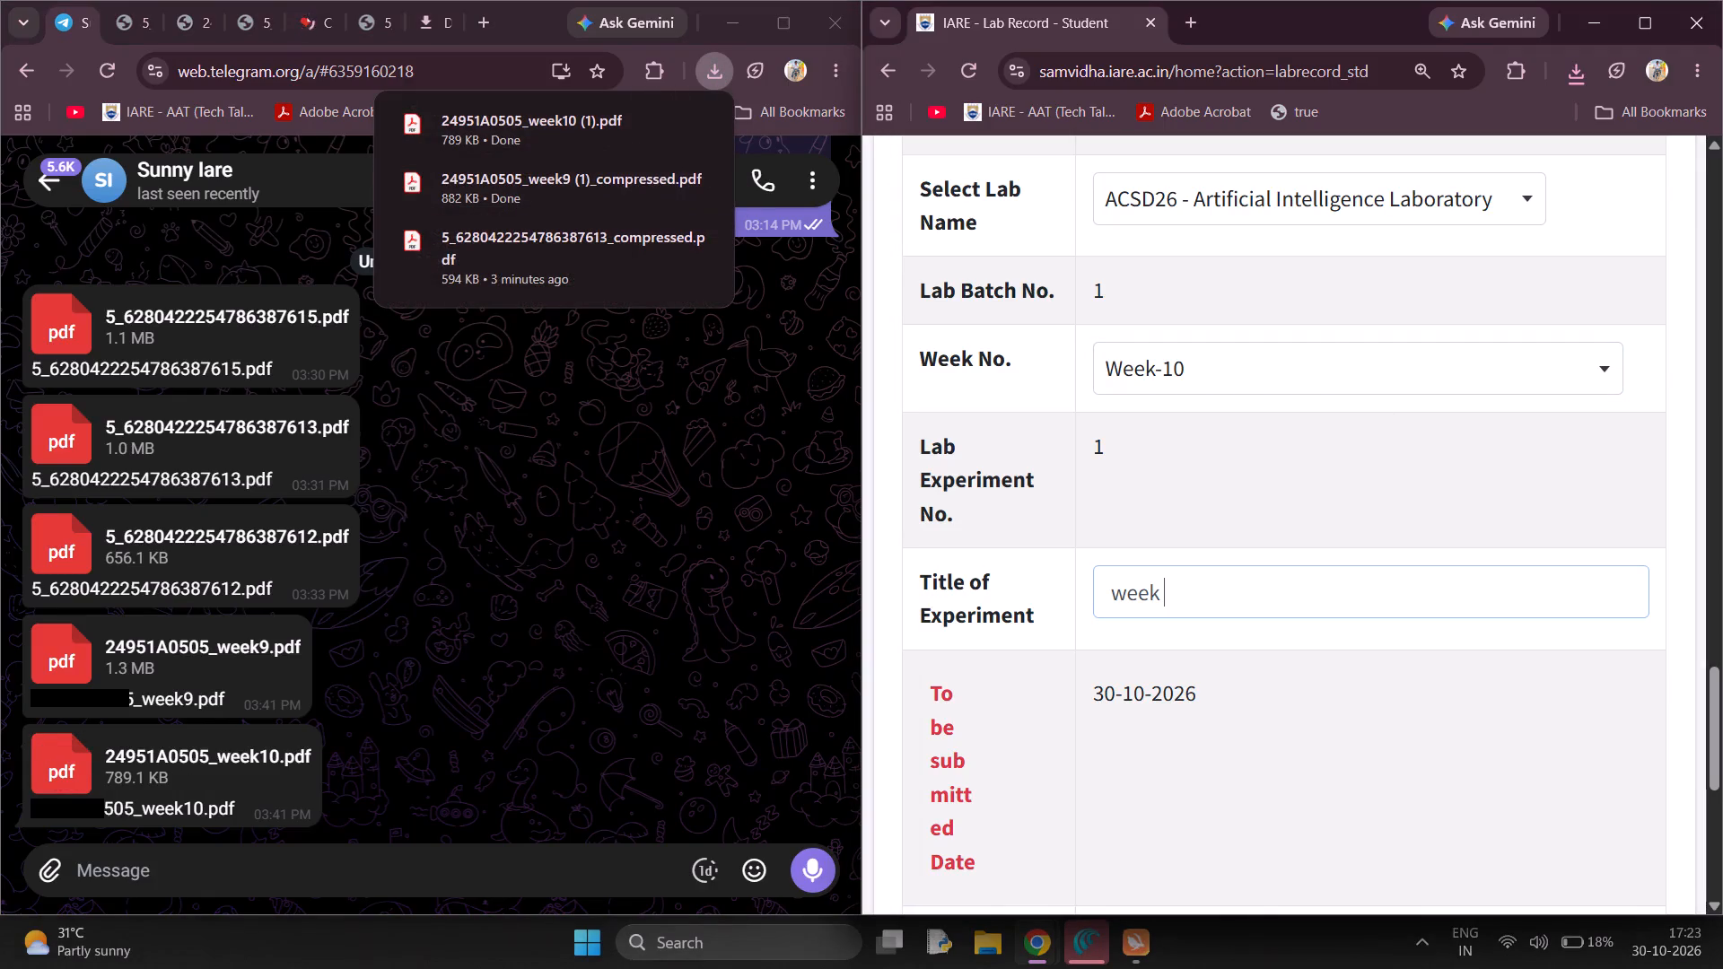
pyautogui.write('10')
pyautogui.scroll(-3, 1282, 593)
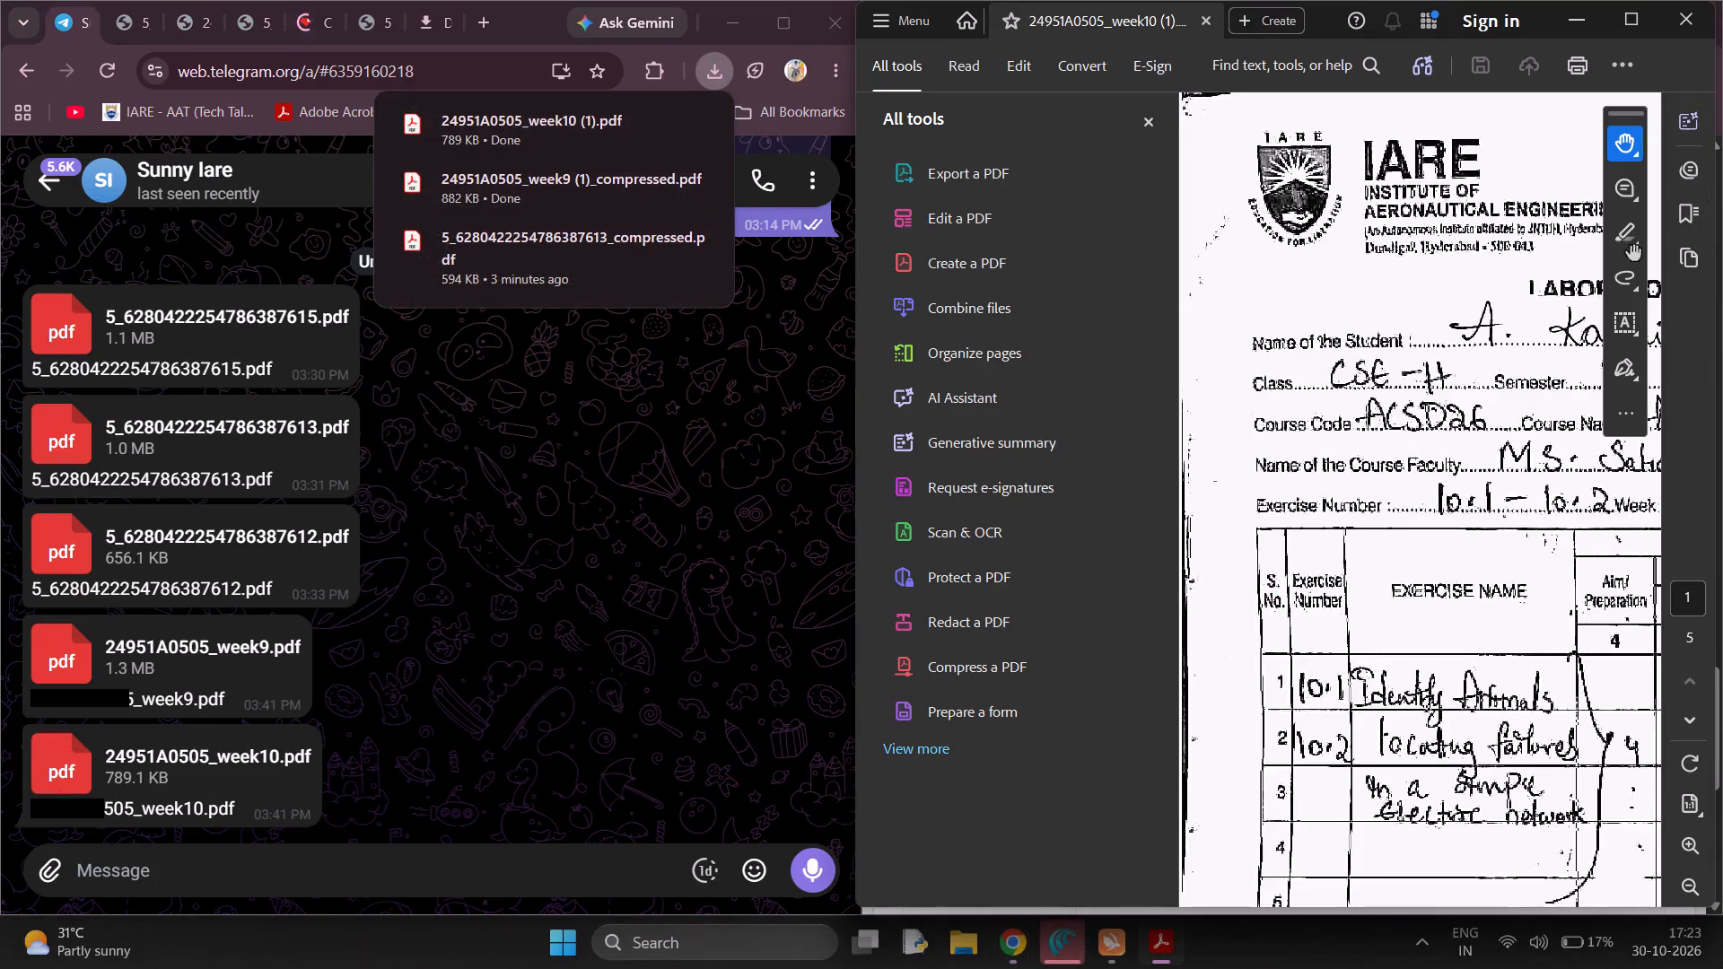
pyautogui.scroll(-1, 1634, 253)
pyautogui.click(1701, 24)
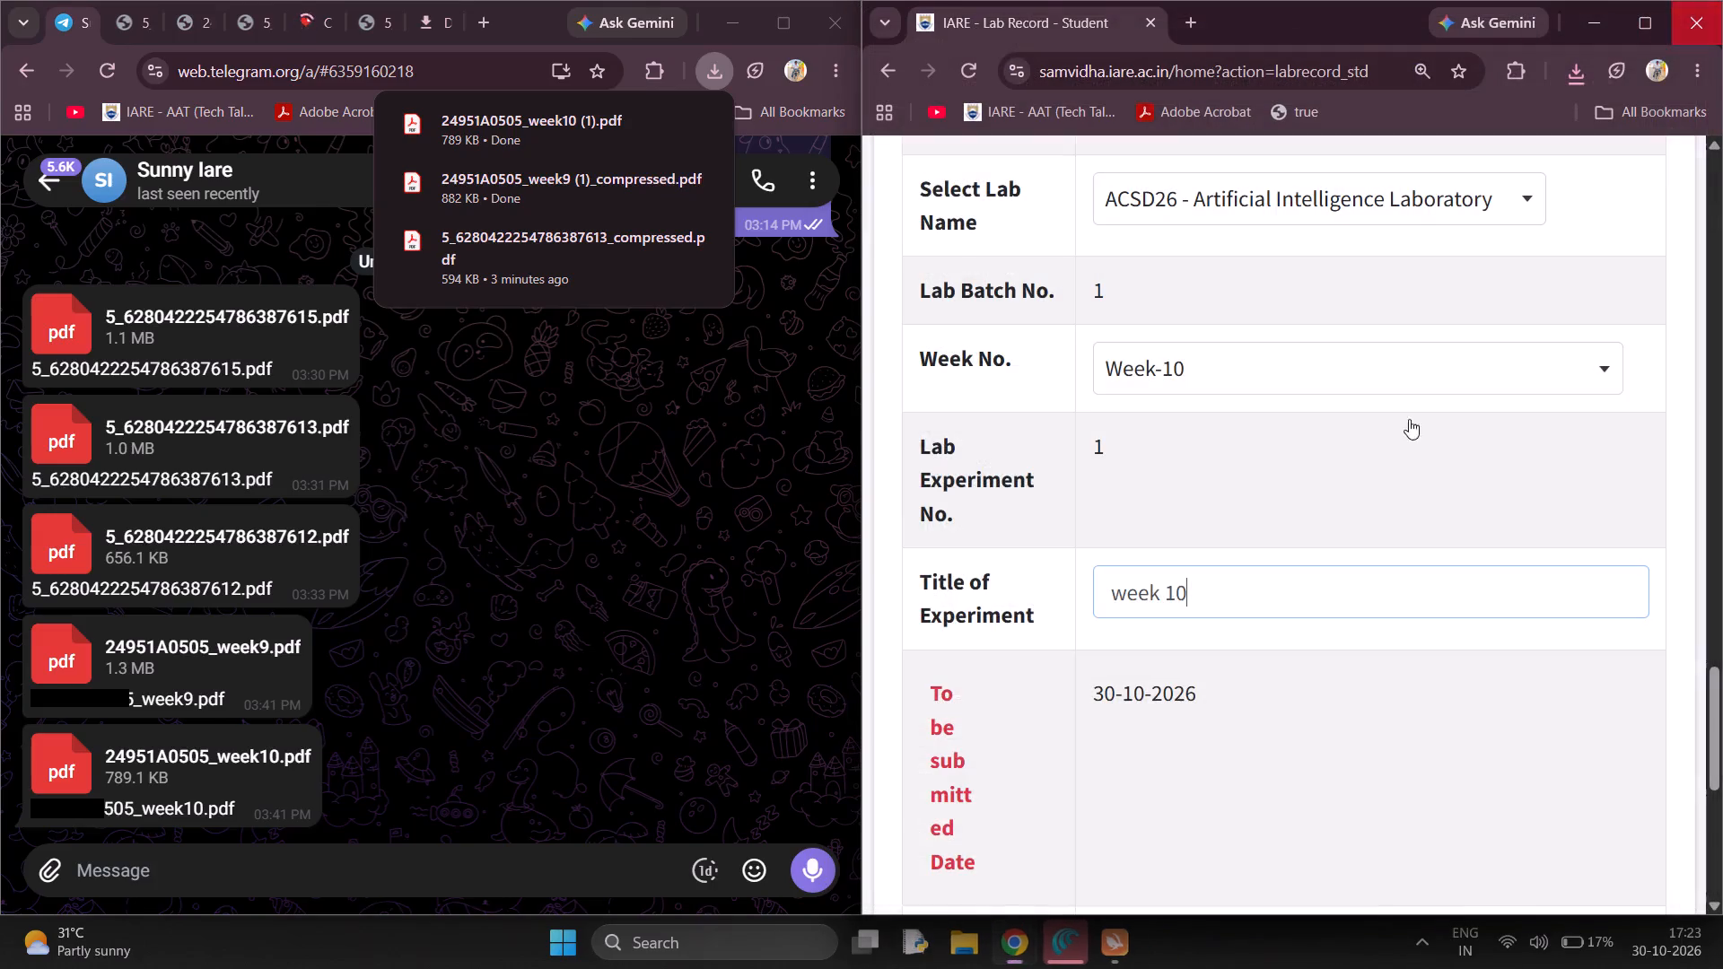
# Attach the week10 (1) PDF from Downloads as the Program Document for the week 10 record.
pyautogui.scroll(-2, 1337, 670)
pyautogui.click(1337, 670)
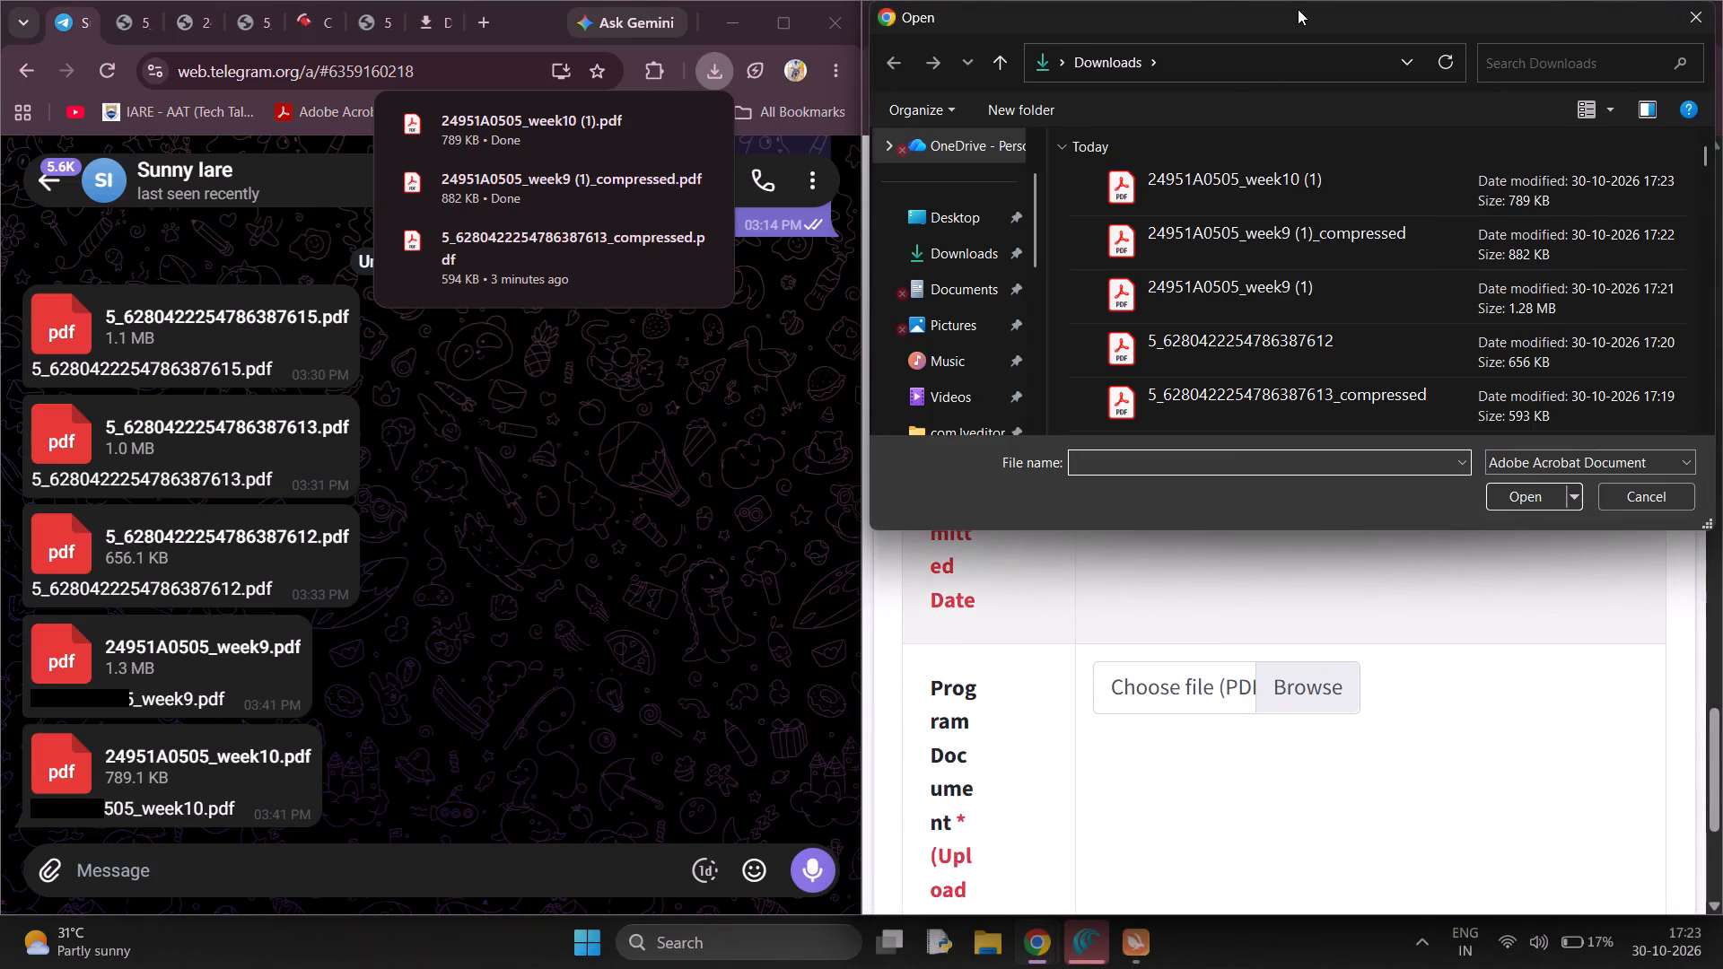
pyautogui.doubleClick(1150, 177)
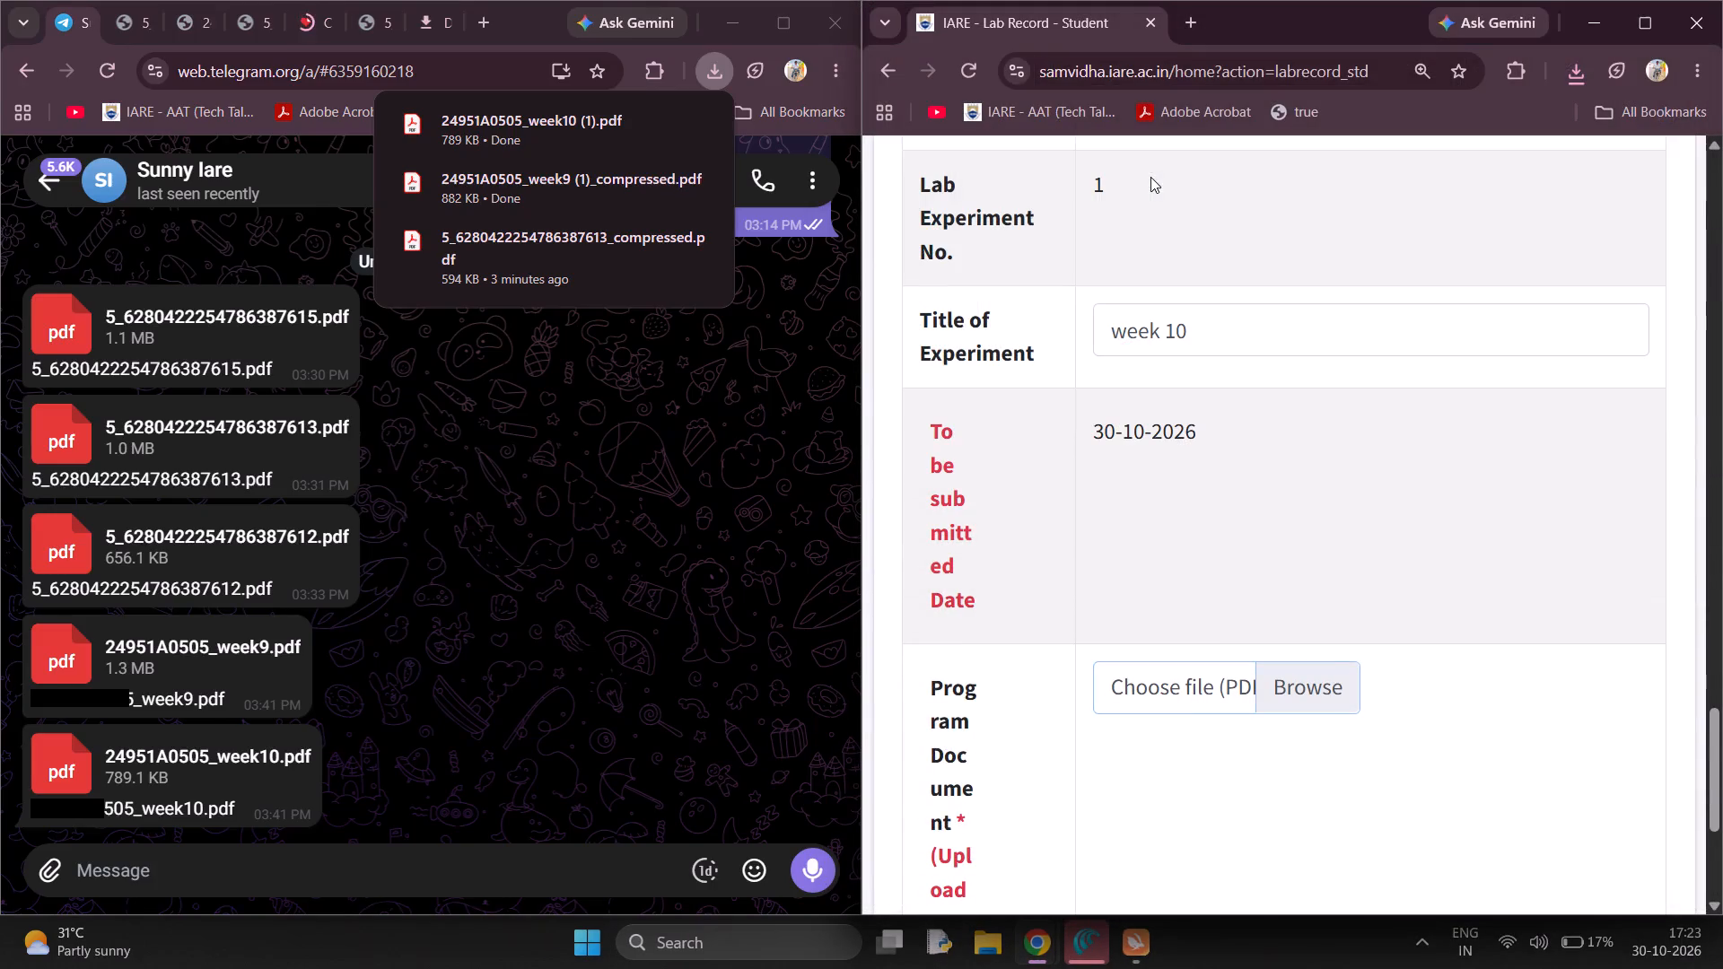
# Submit the week 10 lab record and return to the page's submitted lab record list.
pyautogui.scroll(-3, 1185, 699)
pyautogui.click(1228, 713)
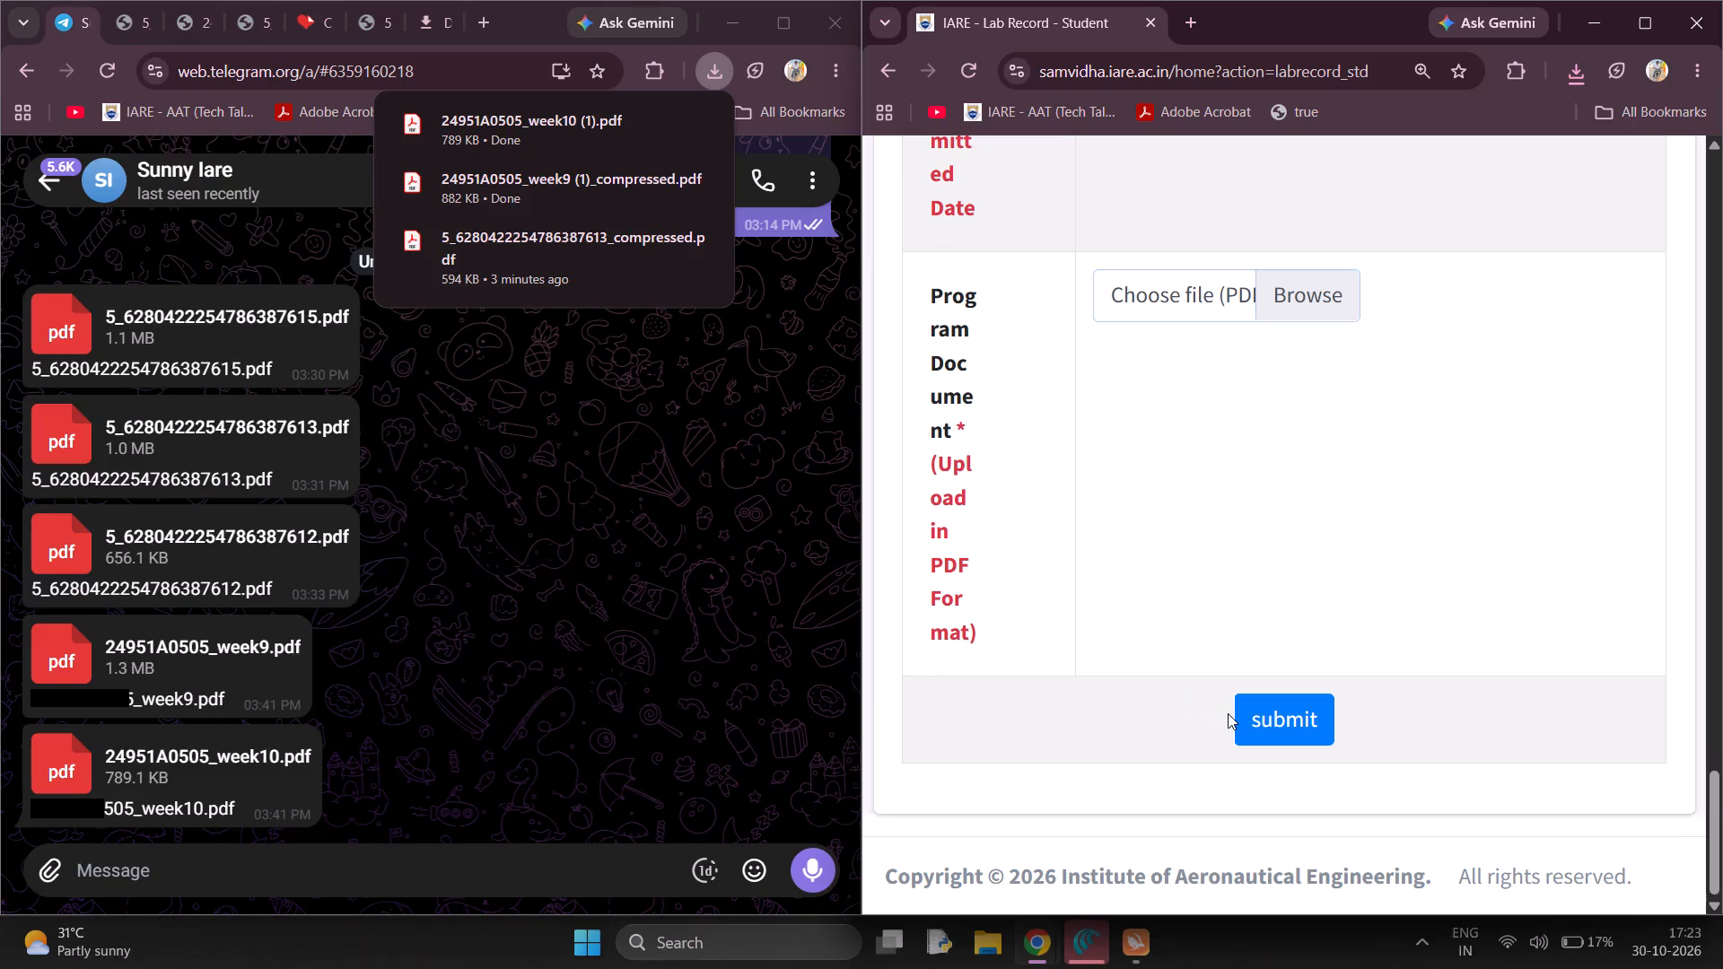
pyautogui.click(1288, 734)
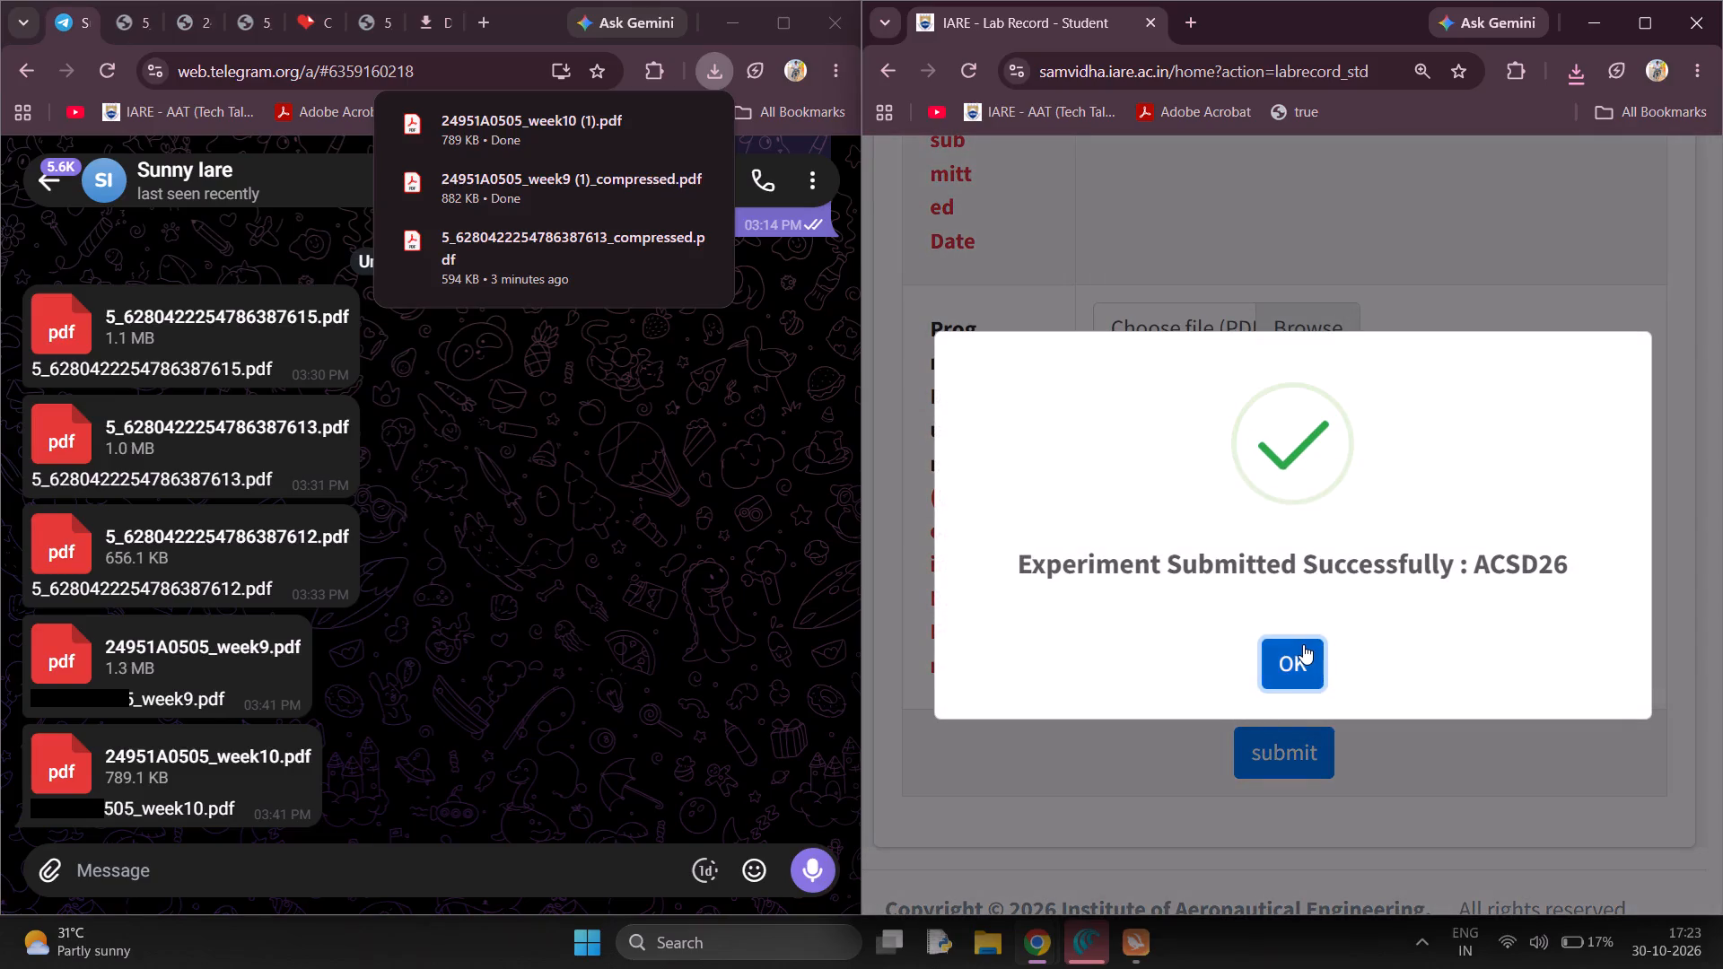
pyautogui.click(1303, 644)
pyautogui.scroll(15, 1244, 549)
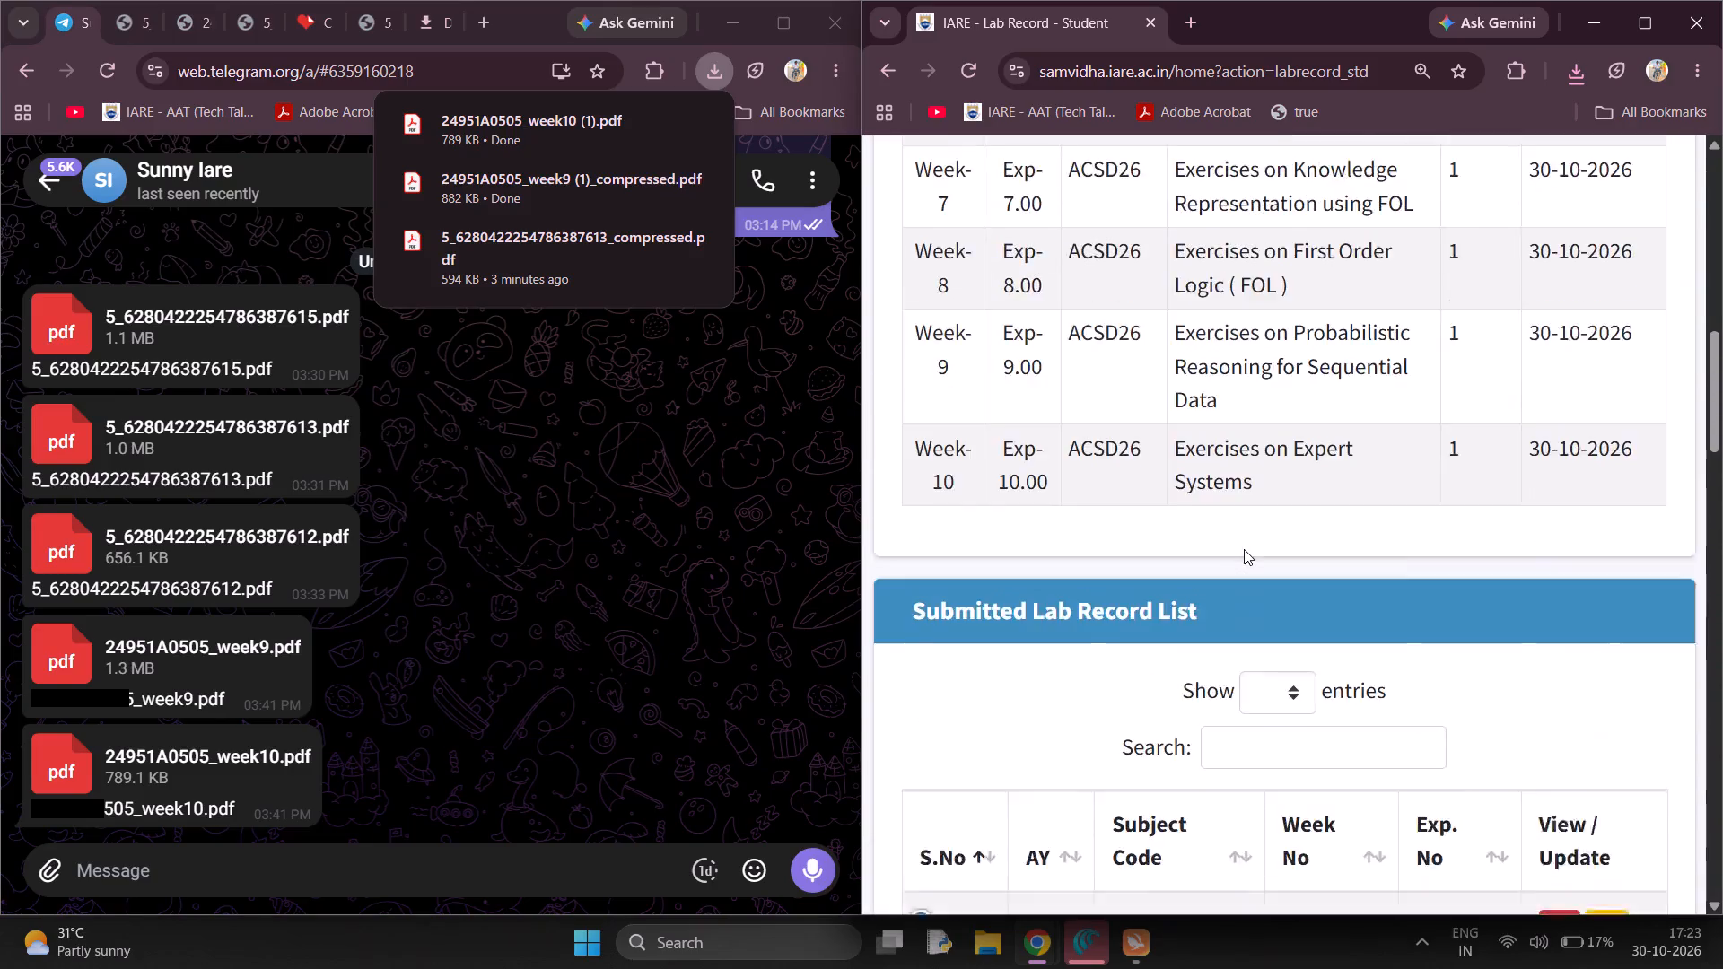
# Open the submitted week 1 lab record PDF from the Submitted Lab Record List to check it, and close it.
pyautogui.scroll(-5, 1244, 549)
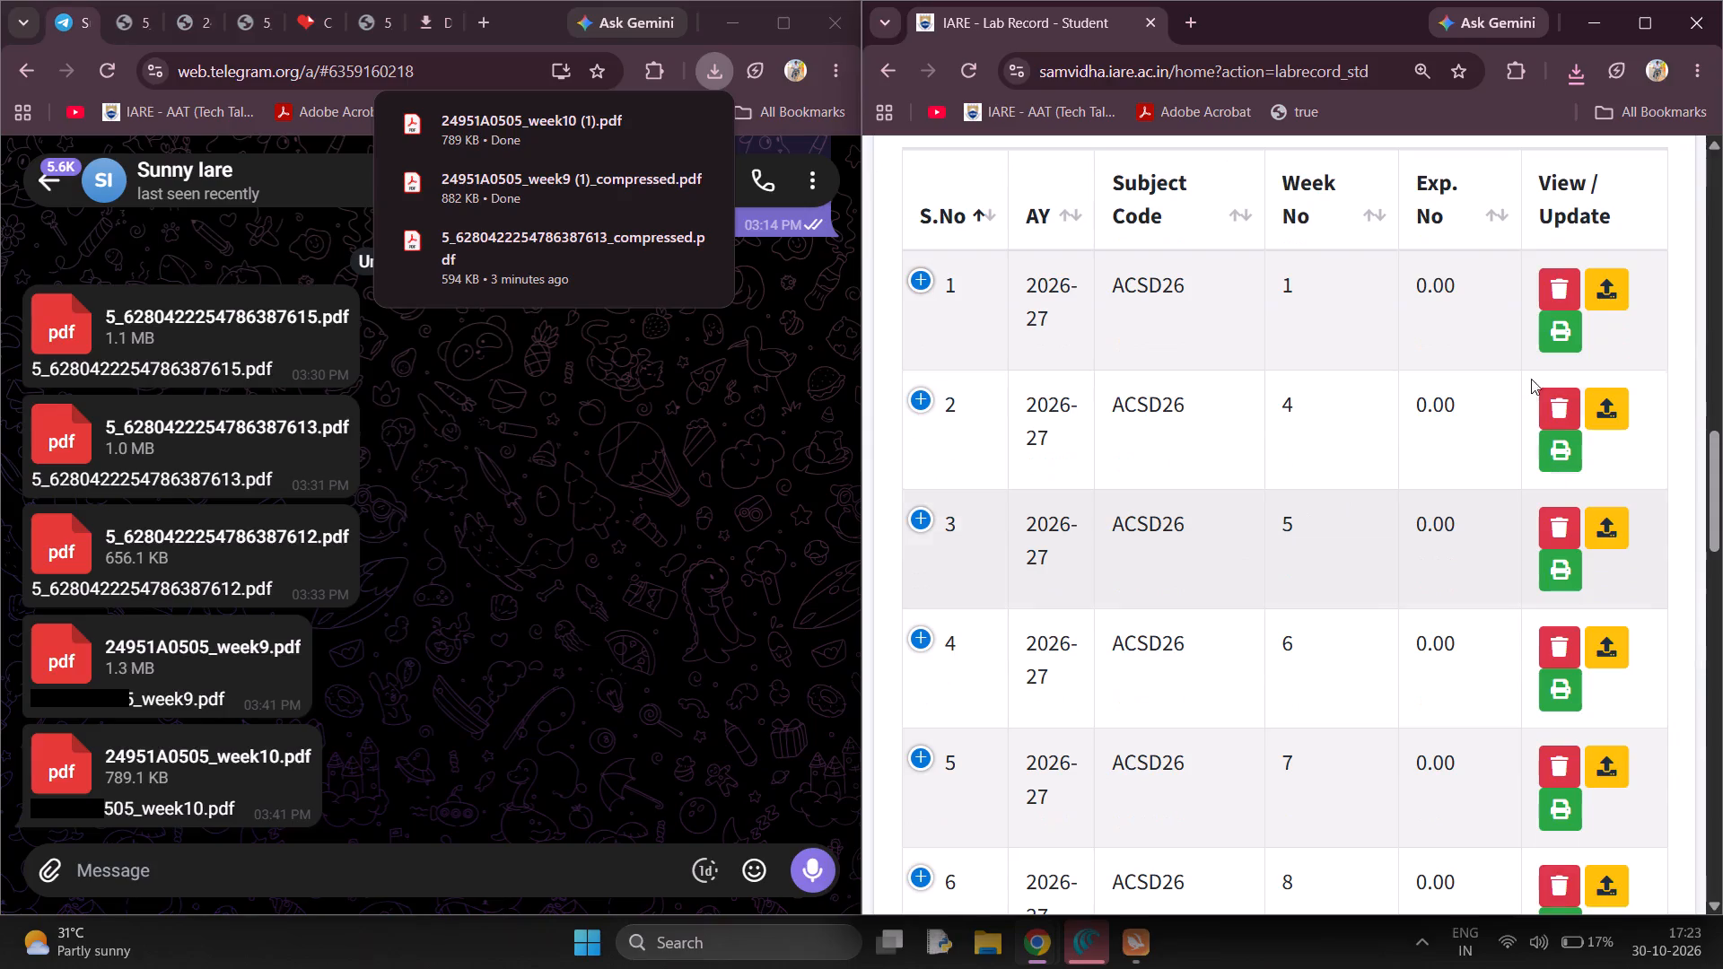
pyautogui.click(1544, 349)
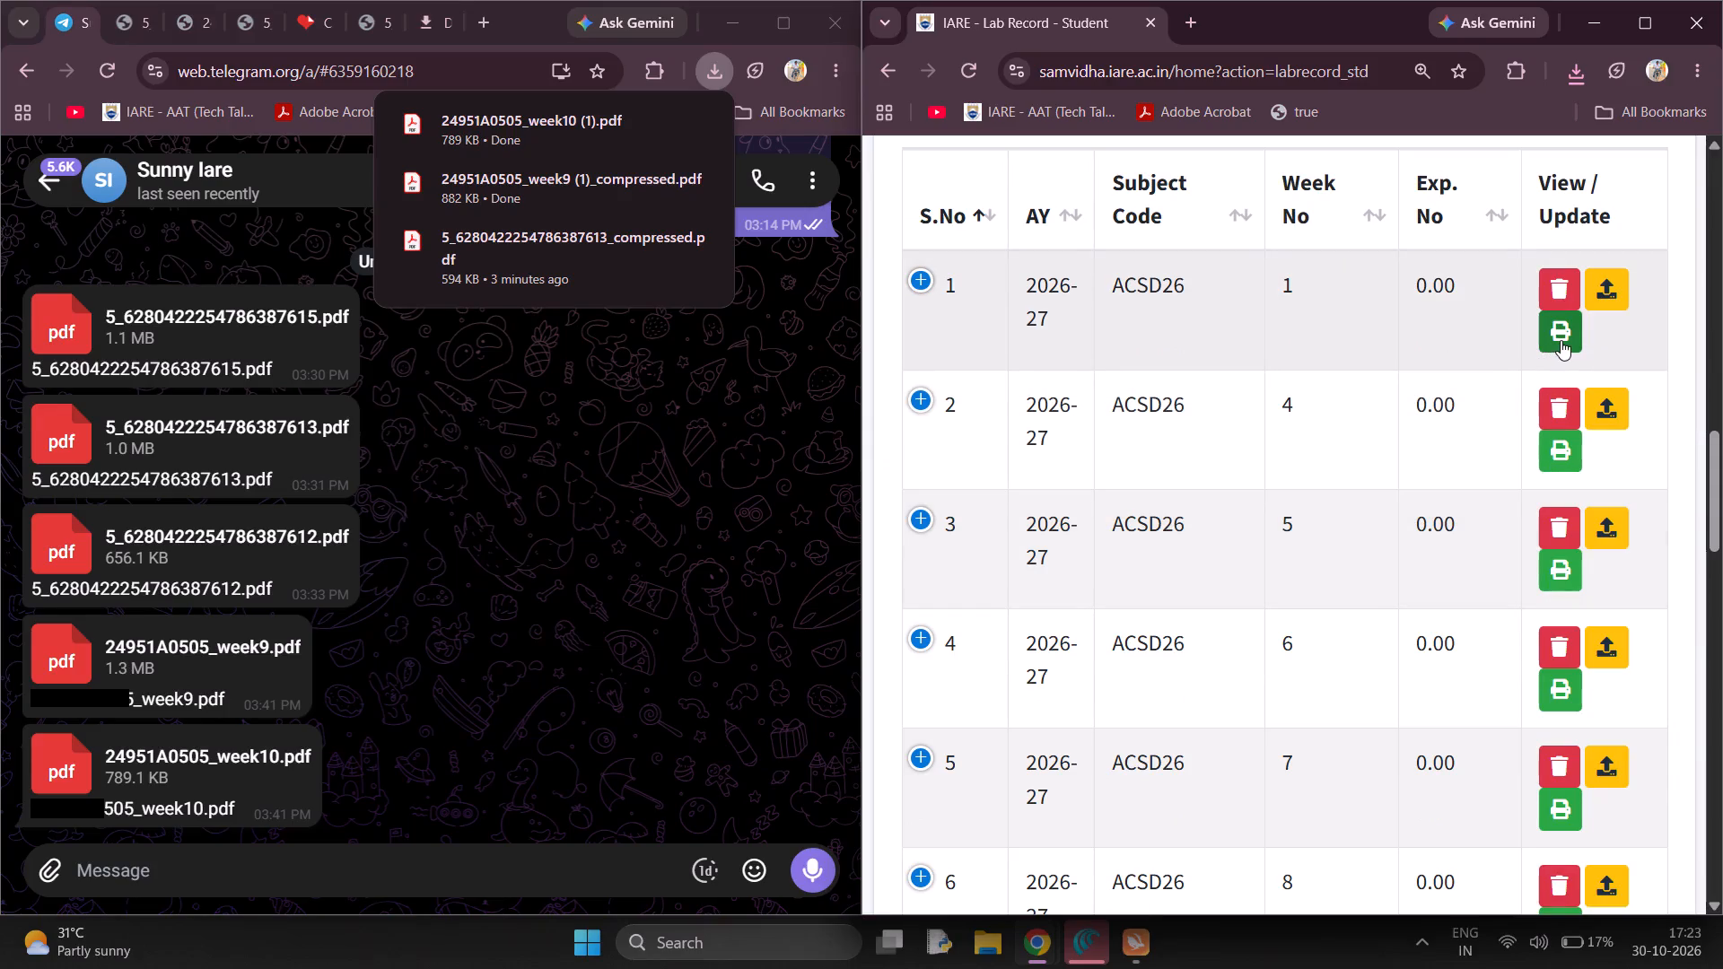
pyautogui.click(1561, 340)
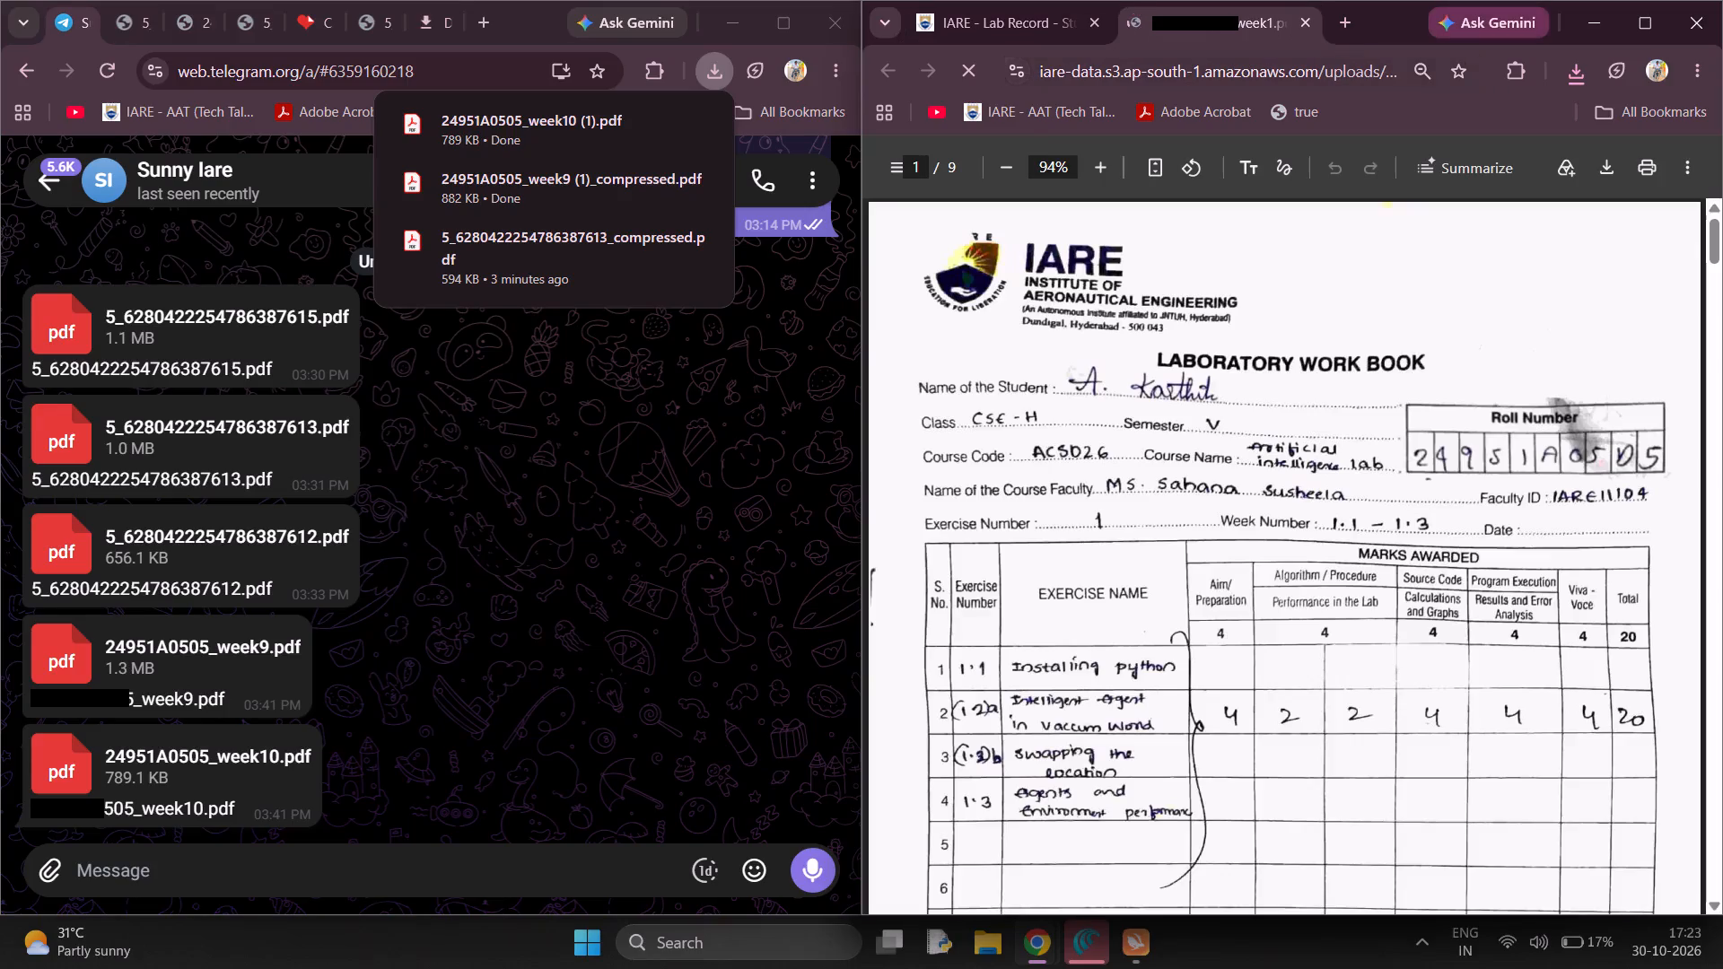
pyautogui.click(1303, 20)
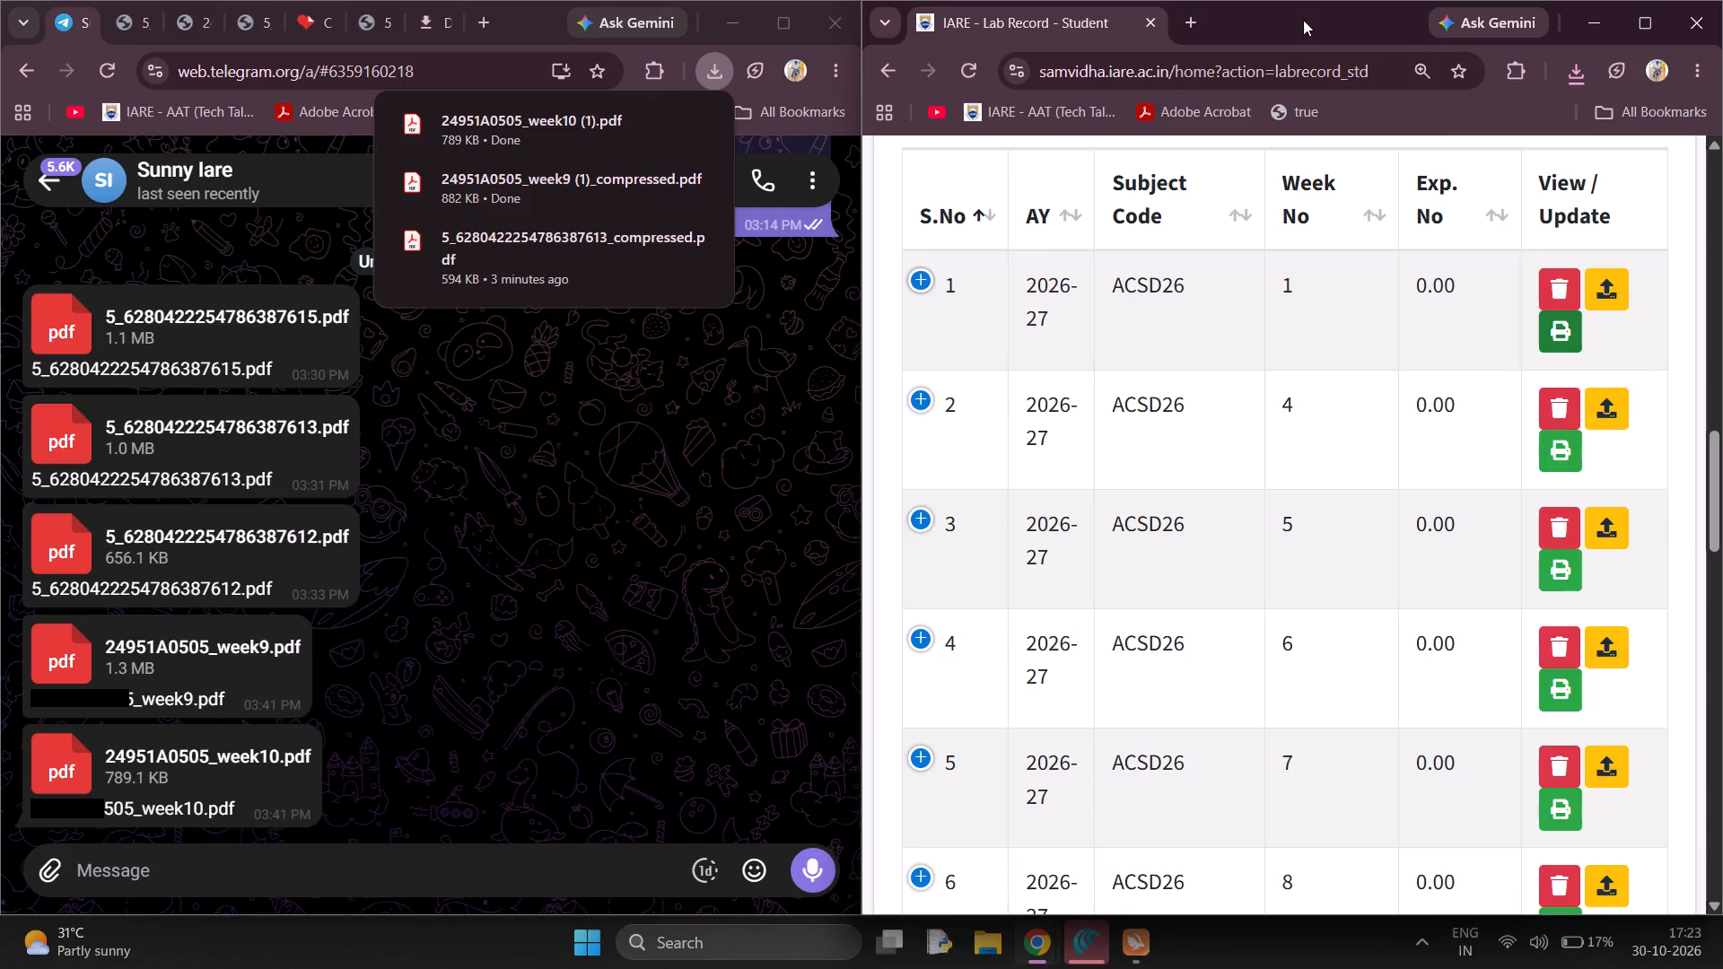
# Open the submitted week 4 lab record PDF, look through its first pages, and close it.
pyautogui.click(1561, 439)
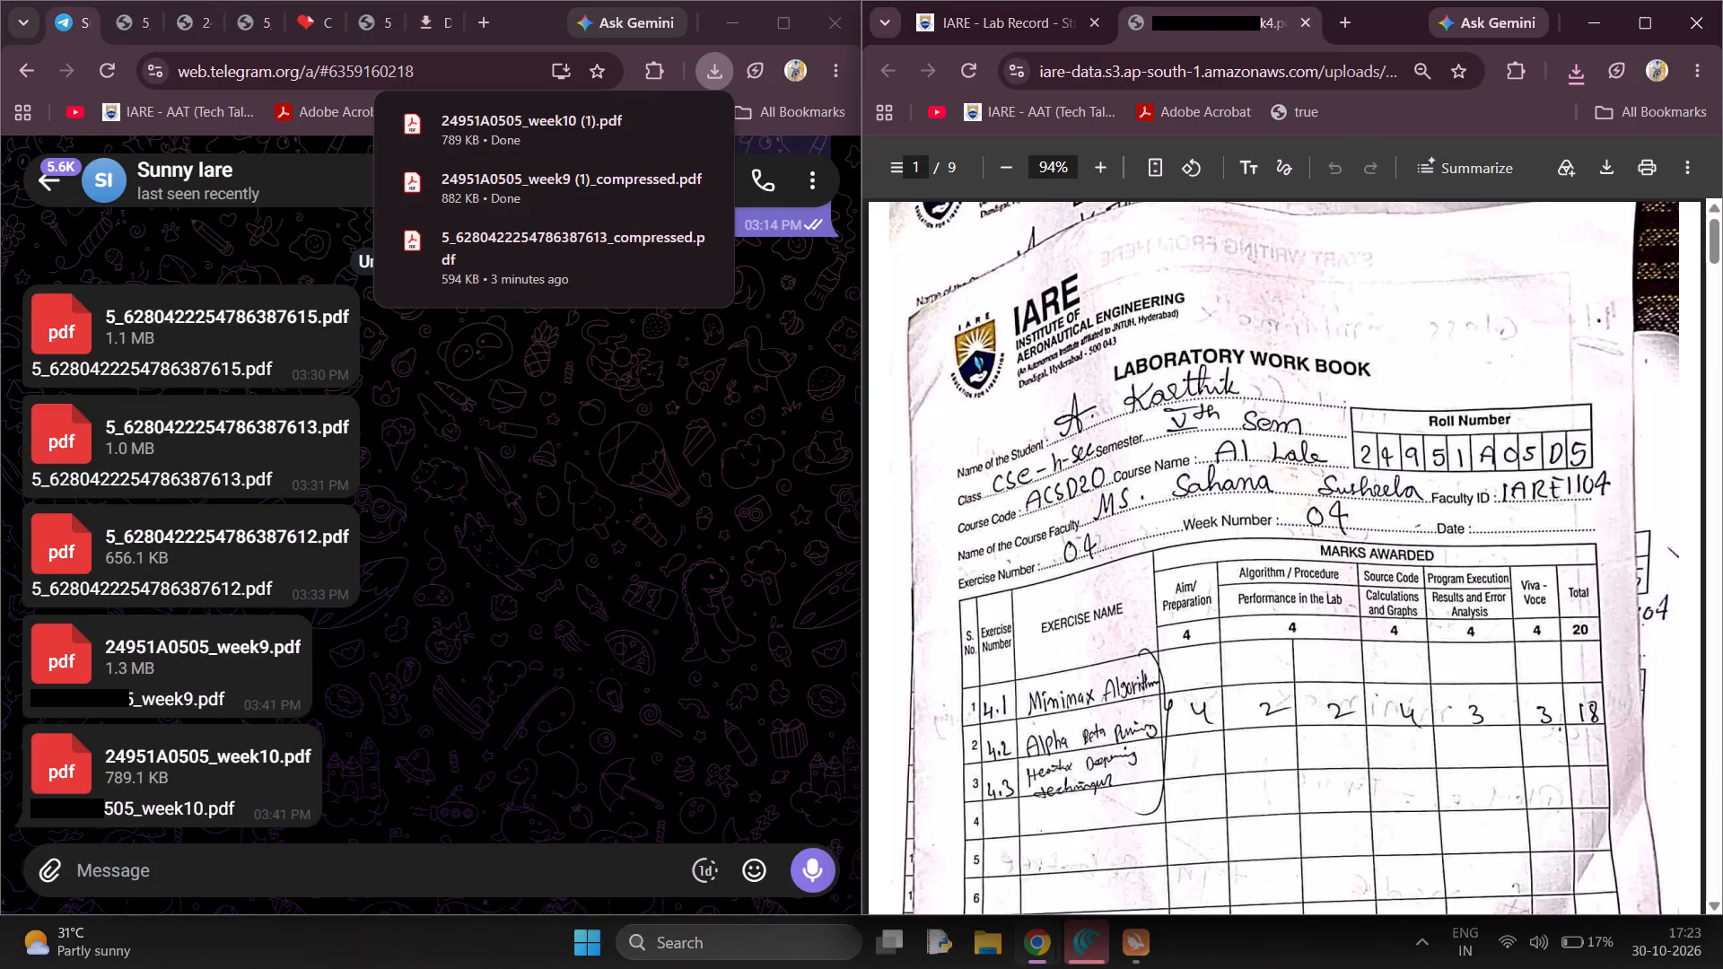
pyautogui.scroll(-16, 1255, 573)
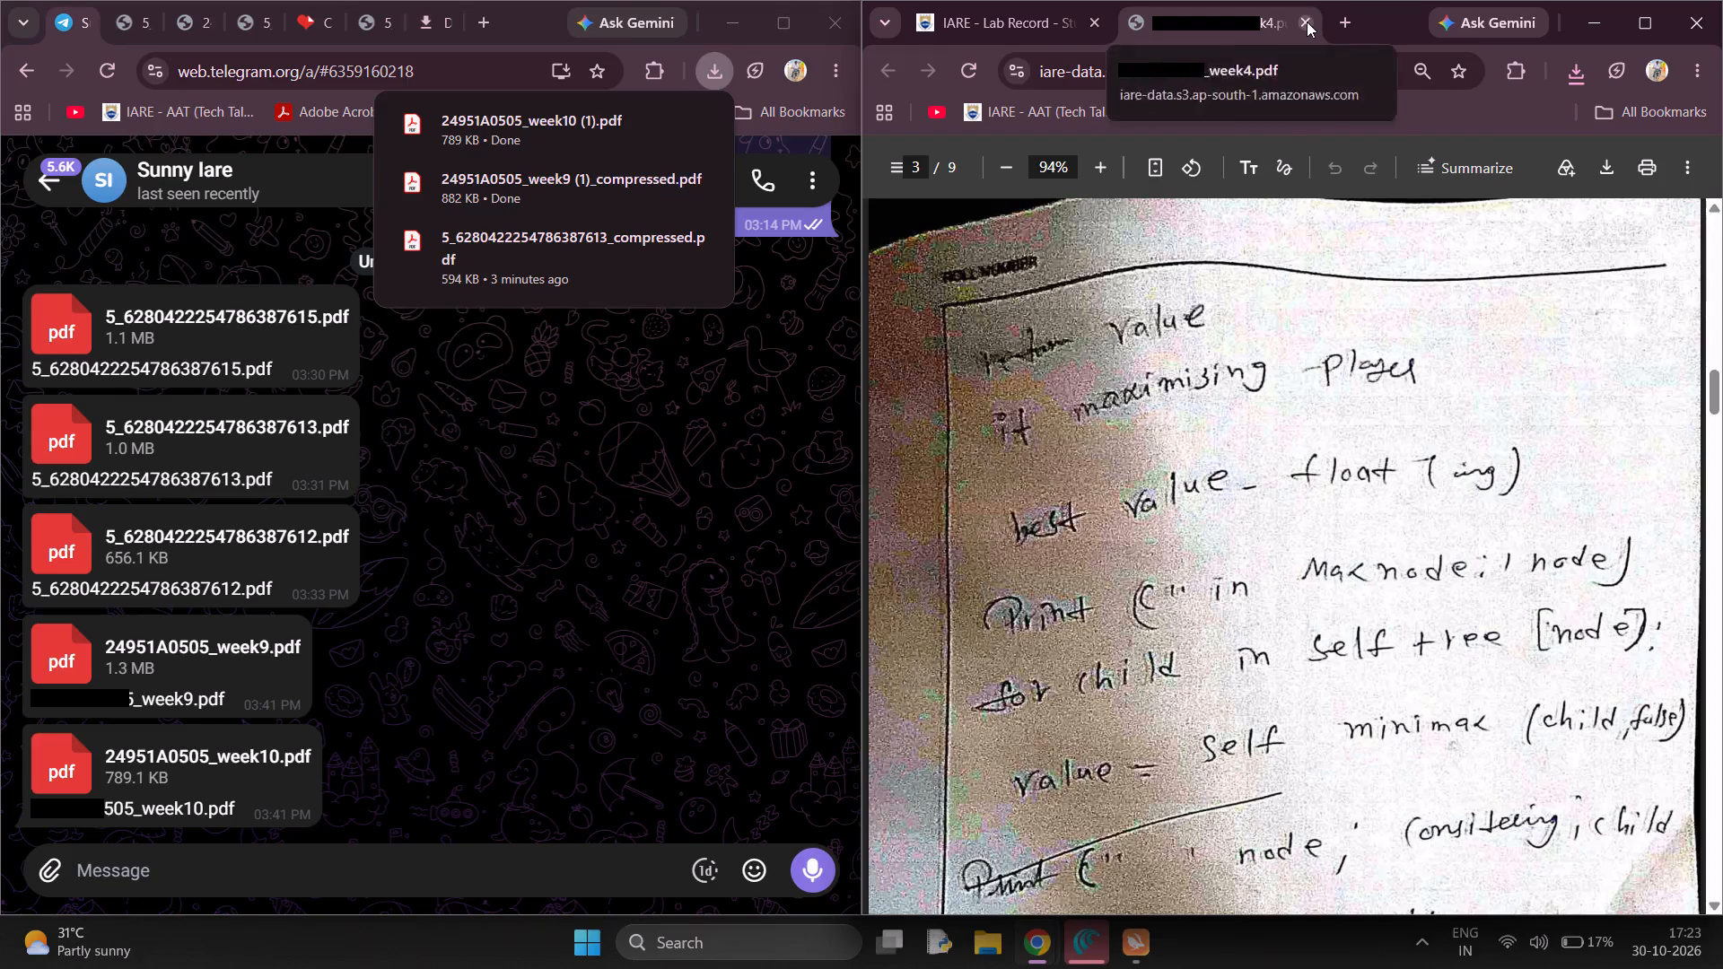
pyautogui.click(1307, 22)
# Open the submitted week 5 lab record PDF and examine its cover page and marks table.
pyautogui.scroll(-1, 1380, 582)
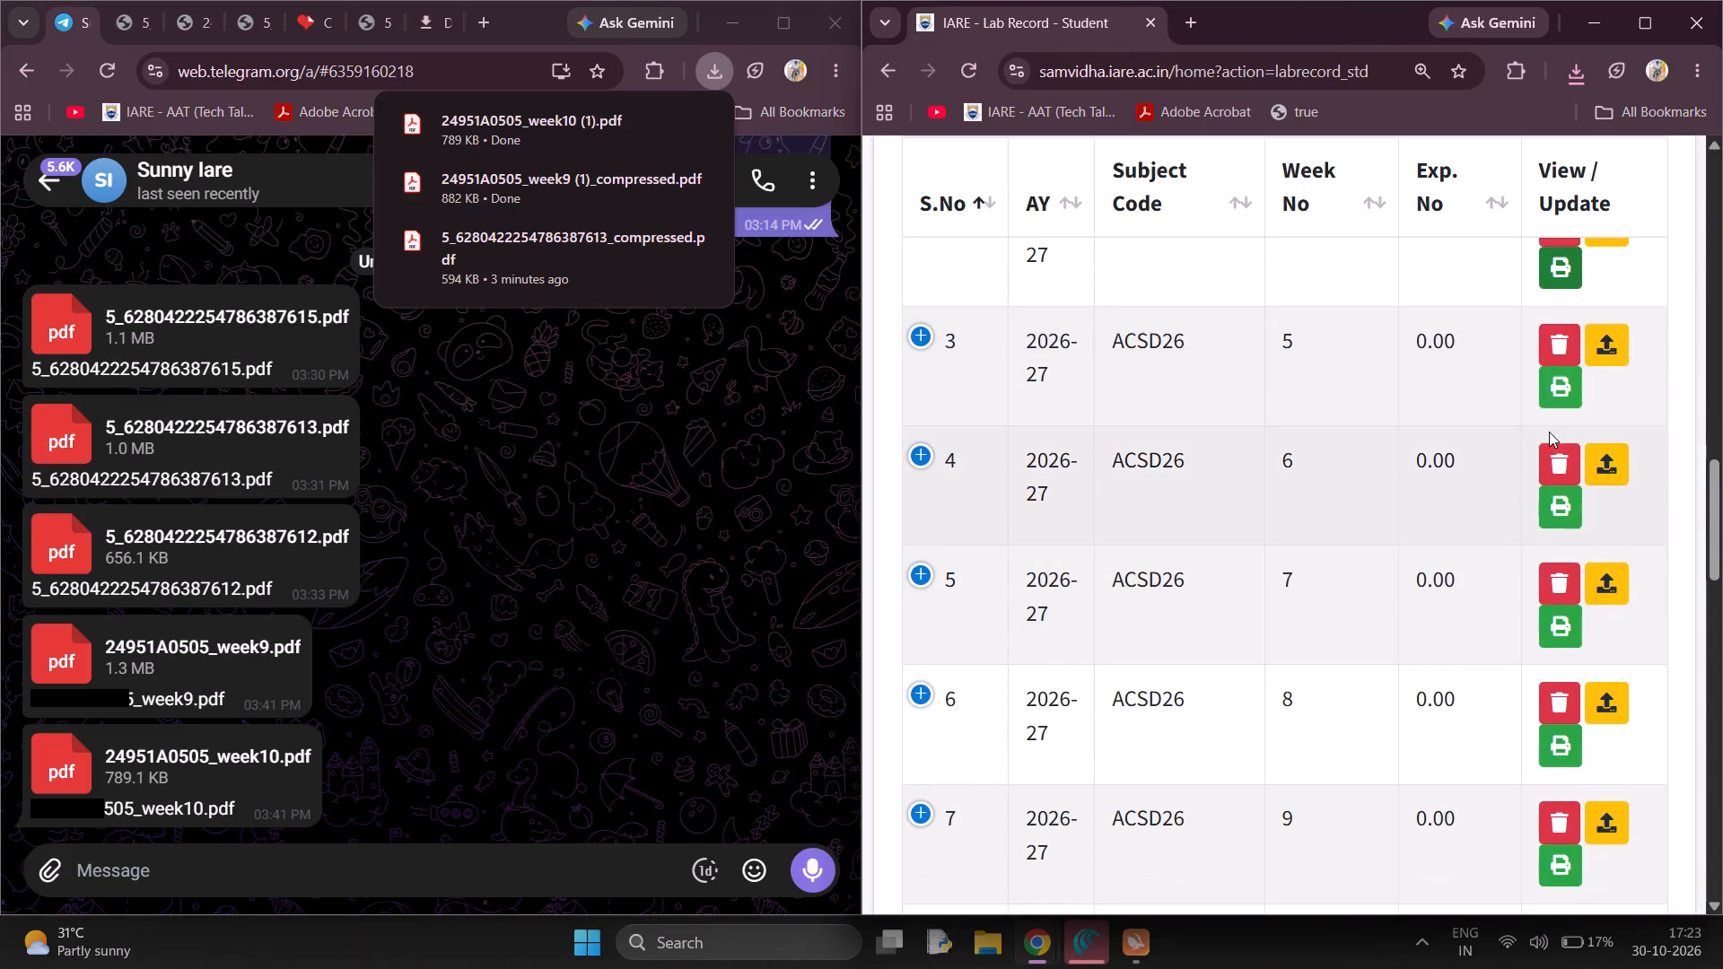
pyautogui.click(1570, 388)
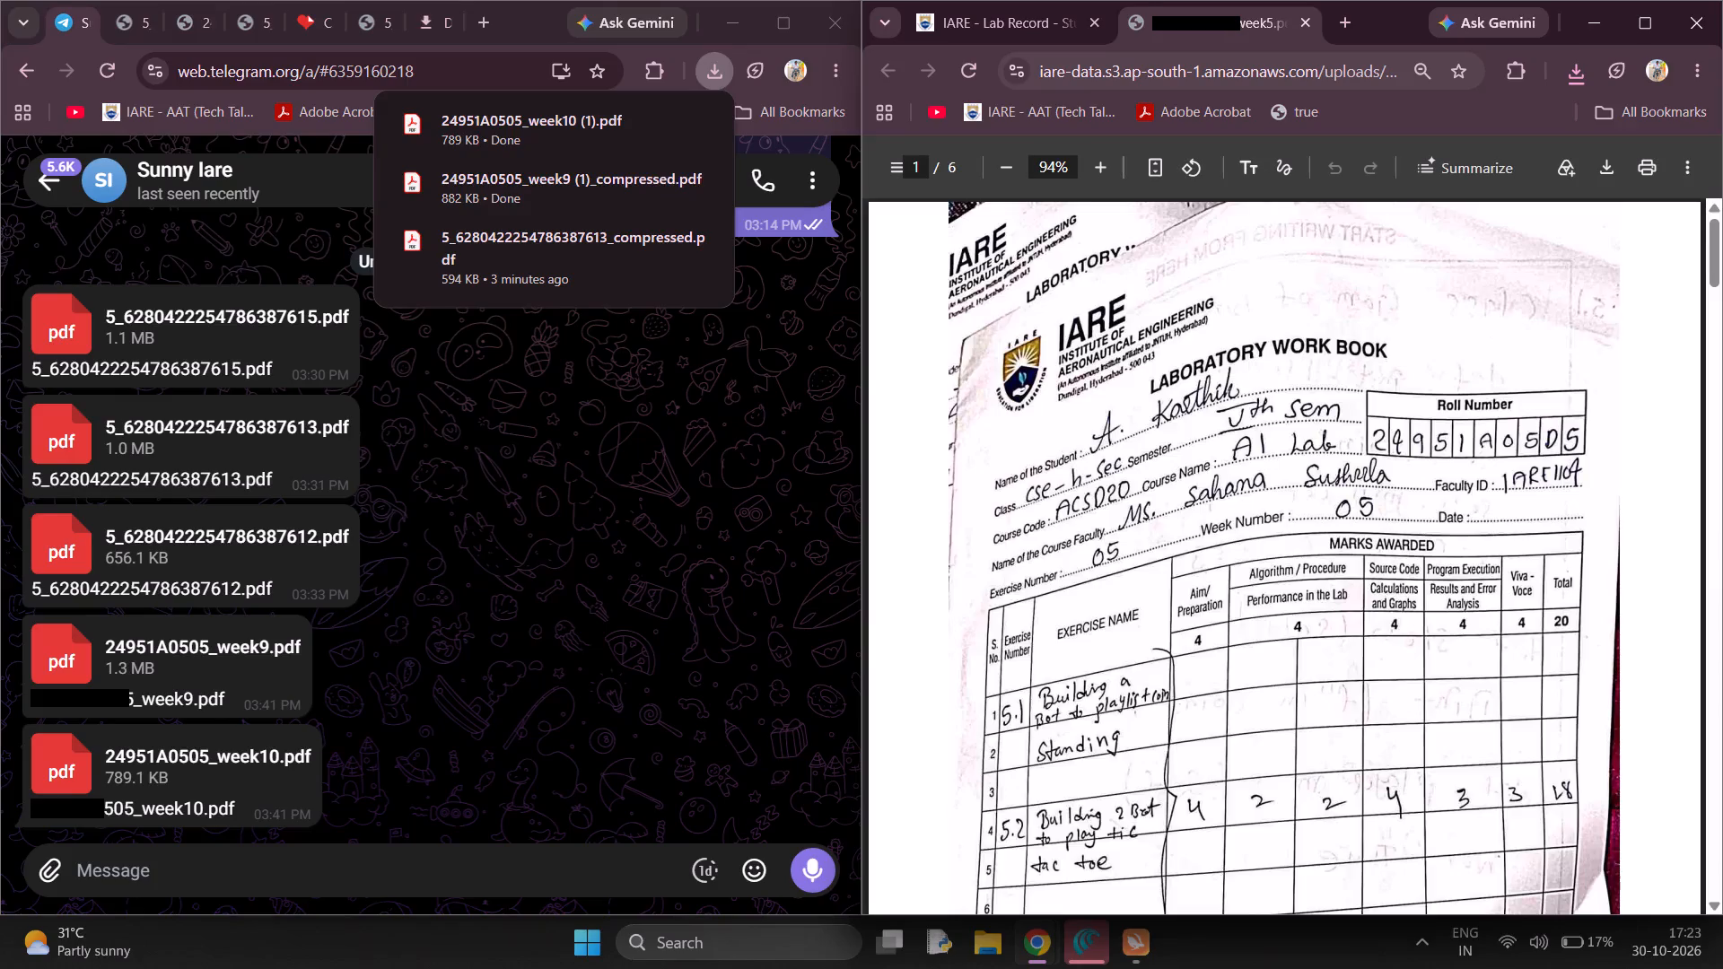
pyautogui.scroll(-2, 1126, 312)
pyautogui.scroll(1, 1126, 312)
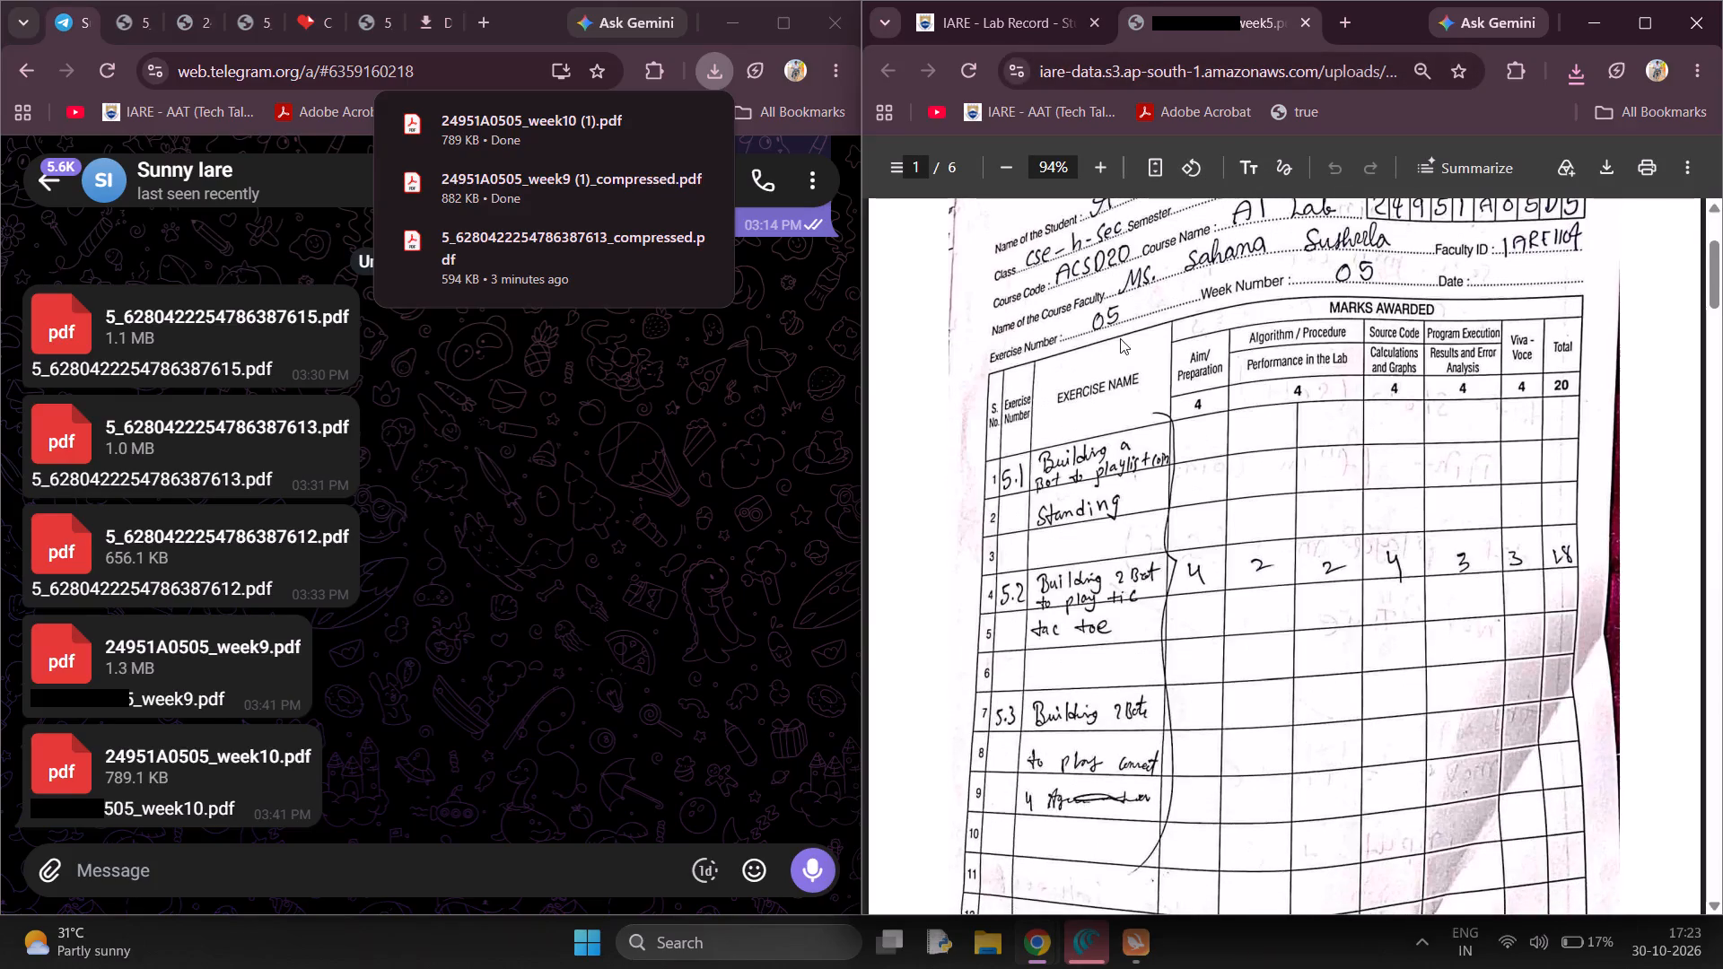
pyautogui.scroll(2, 1120, 338)
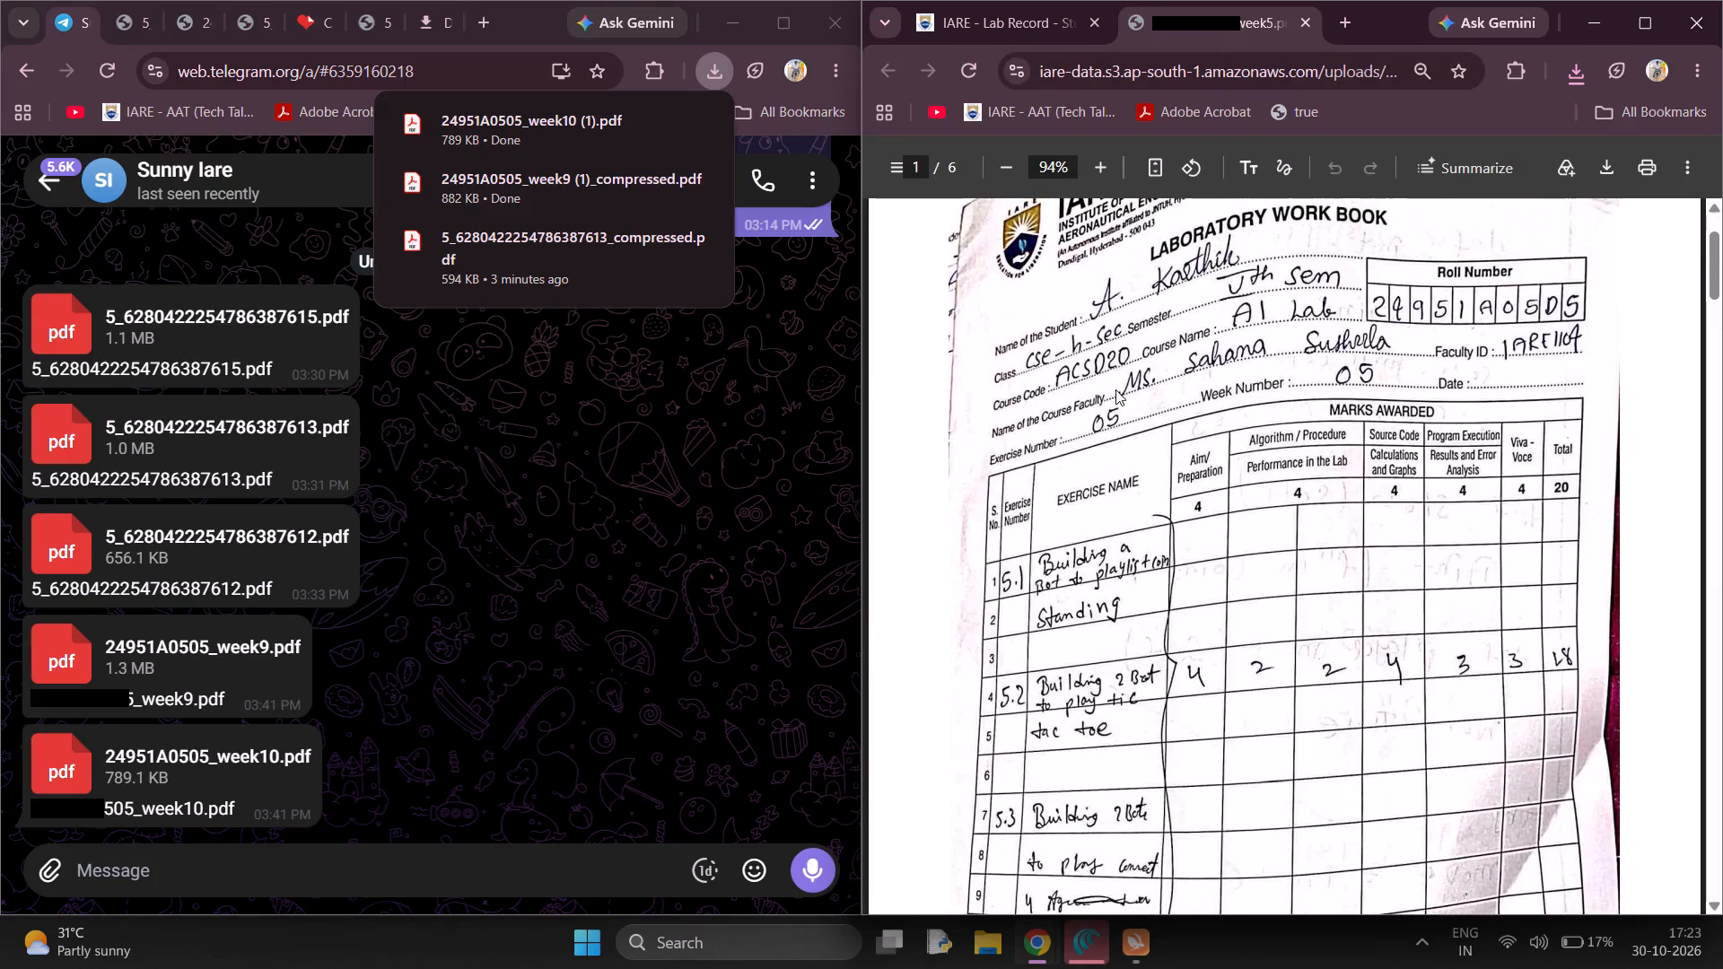
pyautogui.scroll(2, 1115, 389)
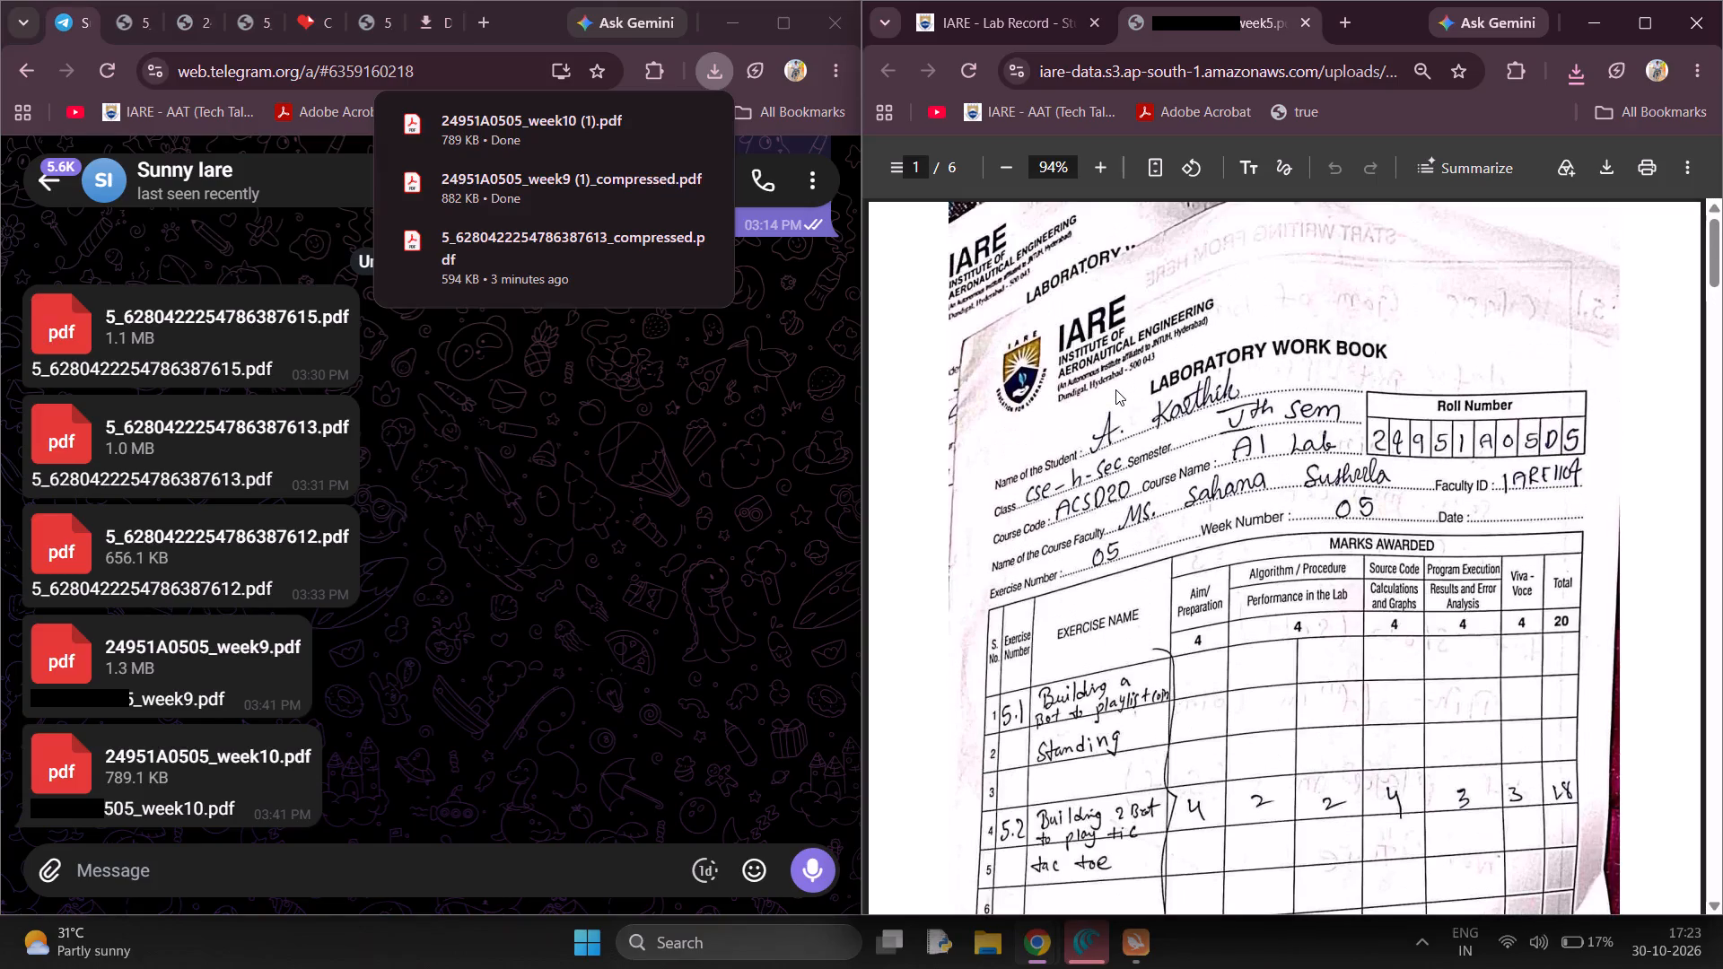
pyautogui.scroll(2, 1115, 389)
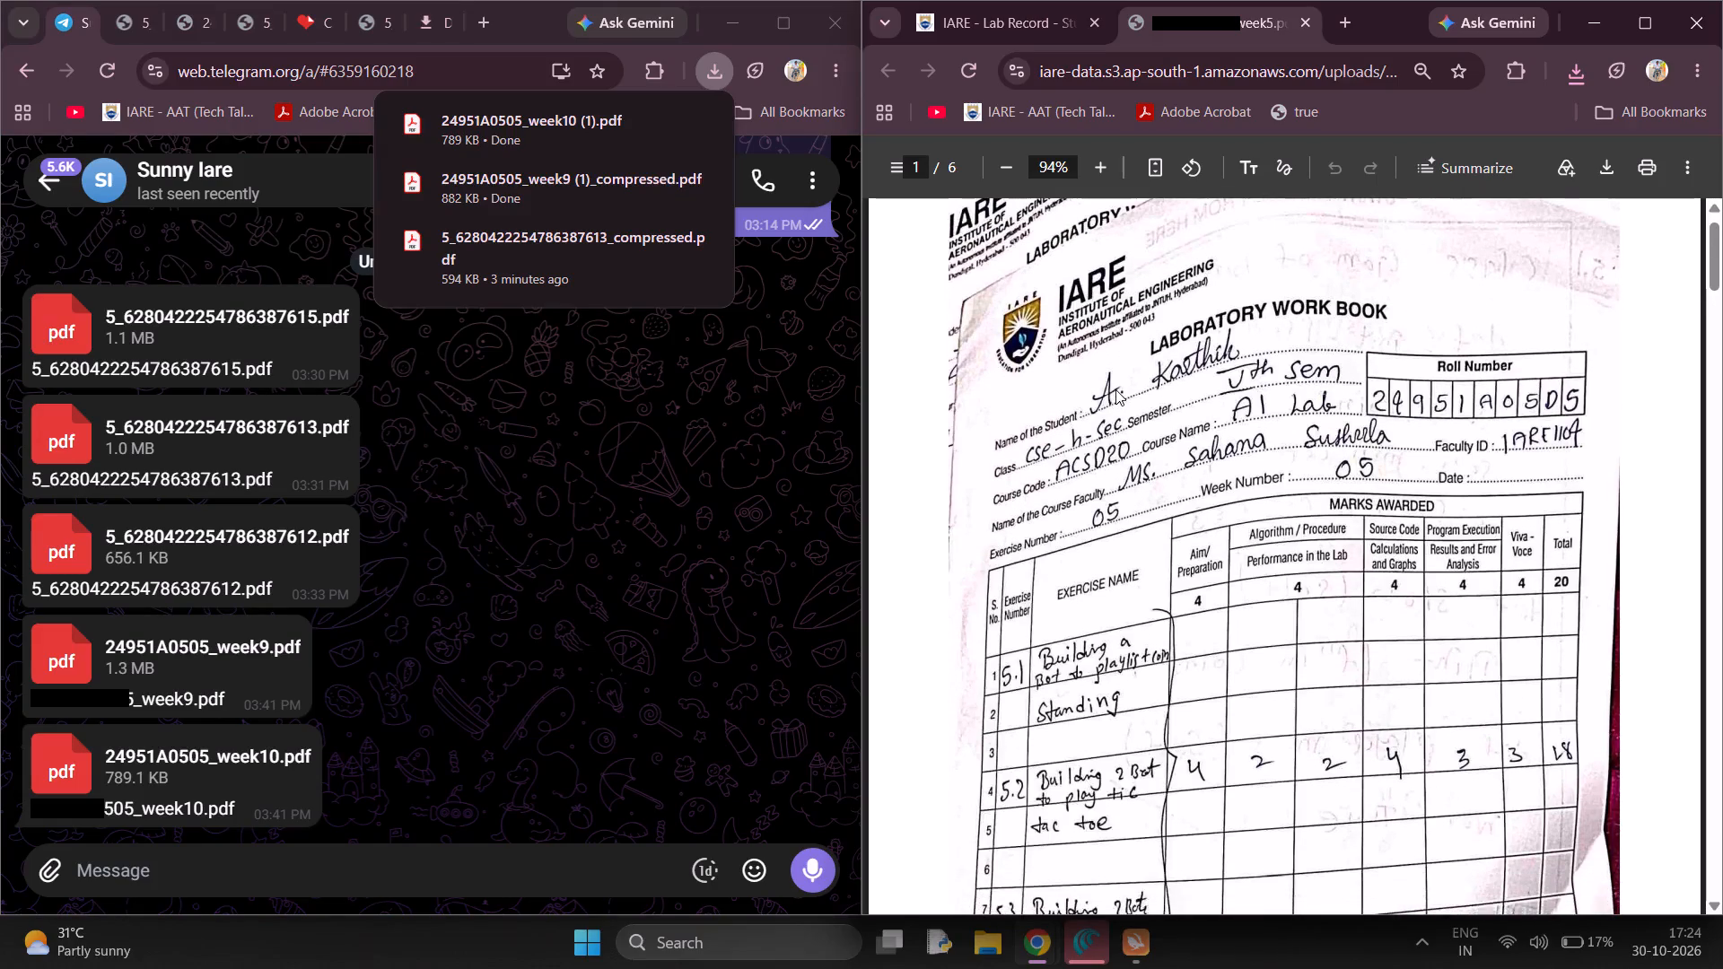
pyautogui.scroll(1, 1115, 389)
# Return to the submitted lab record list and open the week 9 record to examine its cover and program pages.
pyautogui.click(1030, 7)
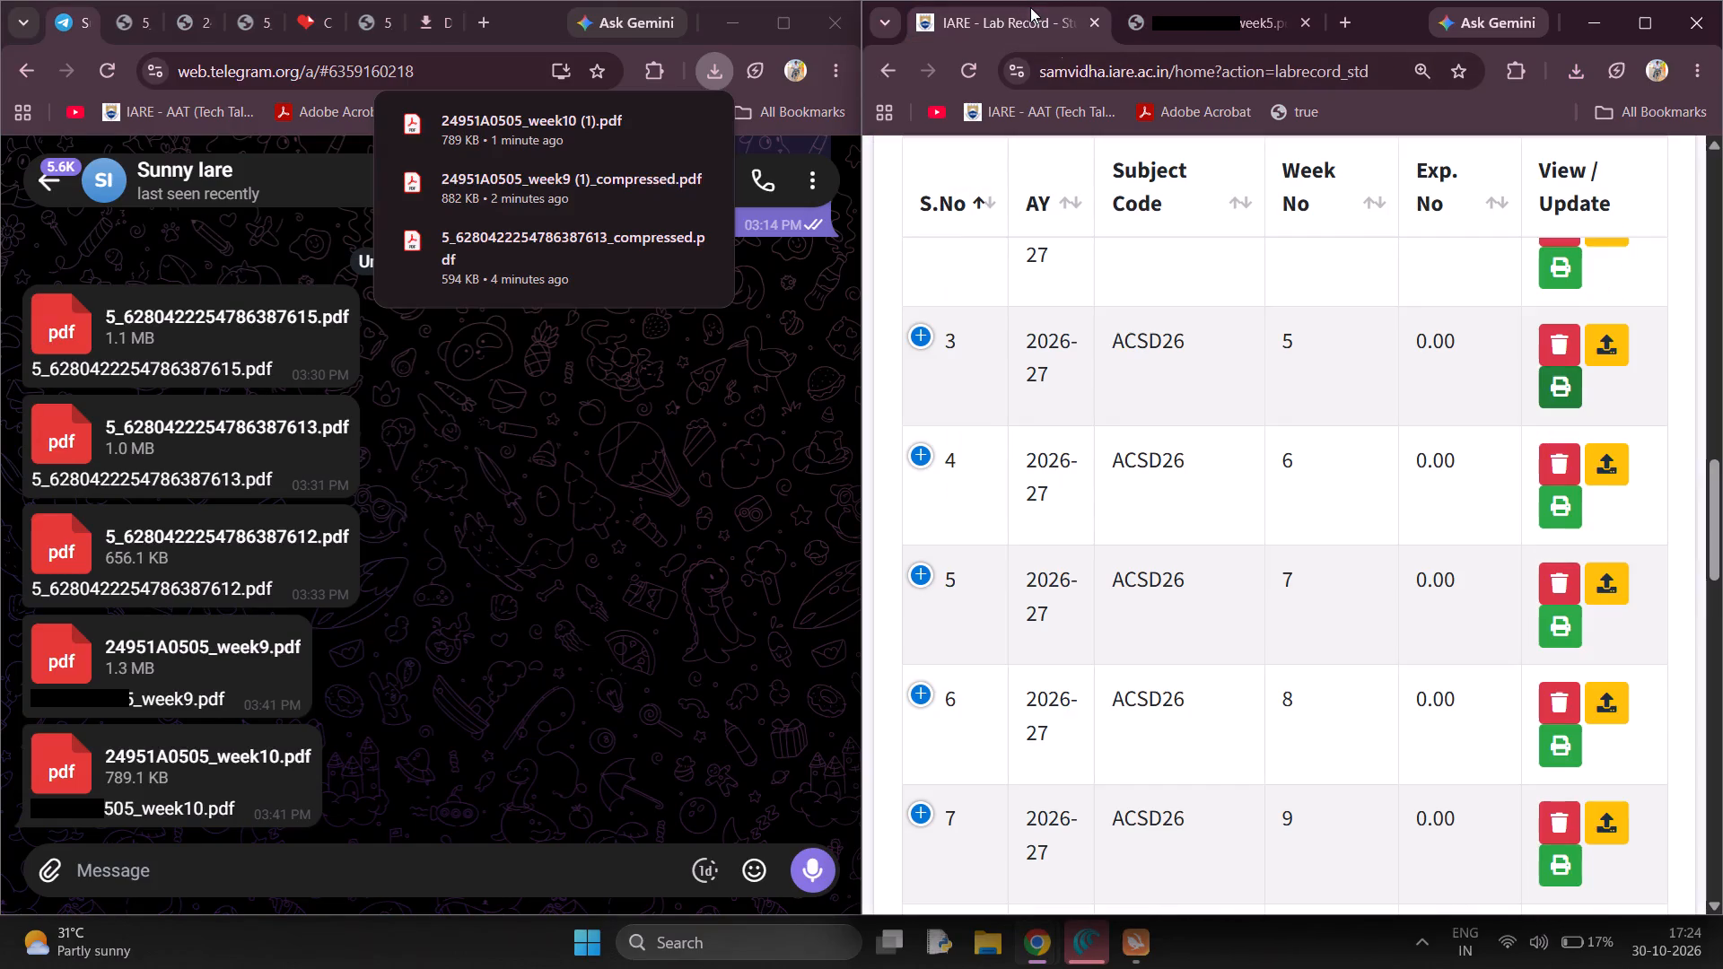
pyautogui.scroll(-2, 1225, 591)
pyautogui.click(1563, 459)
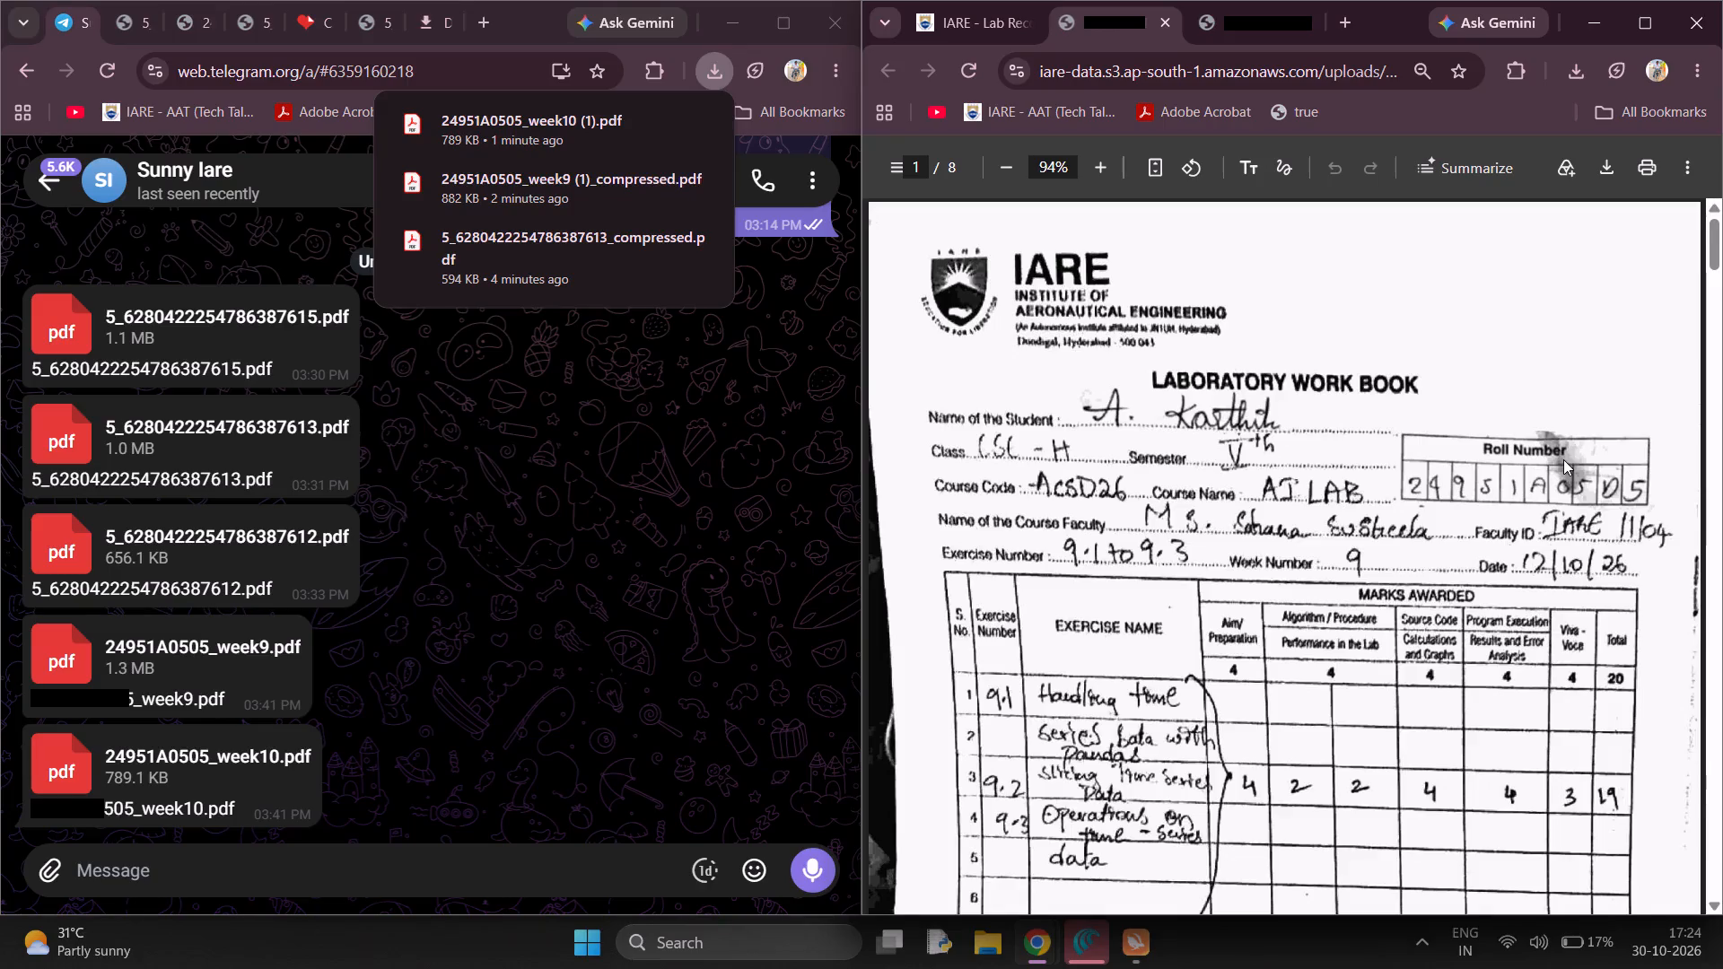
pyautogui.scroll(-4, 1563, 459)
pyautogui.scroll(2, 1563, 459)
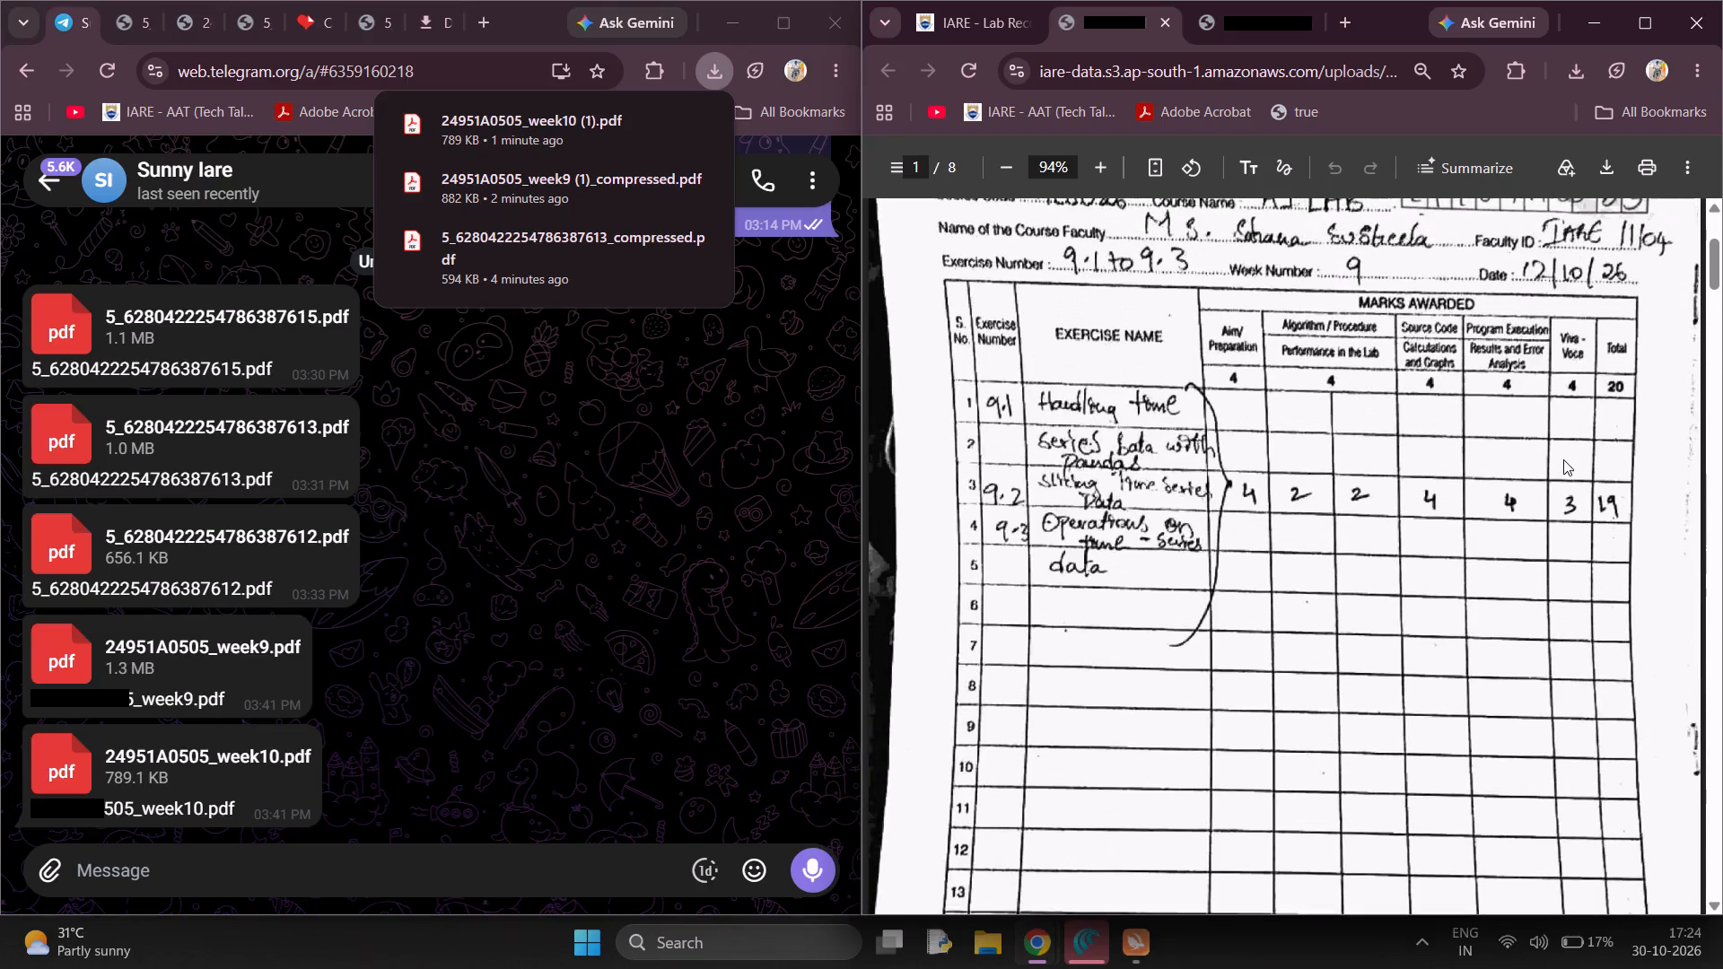
pyautogui.scroll(-3, 1563, 459)
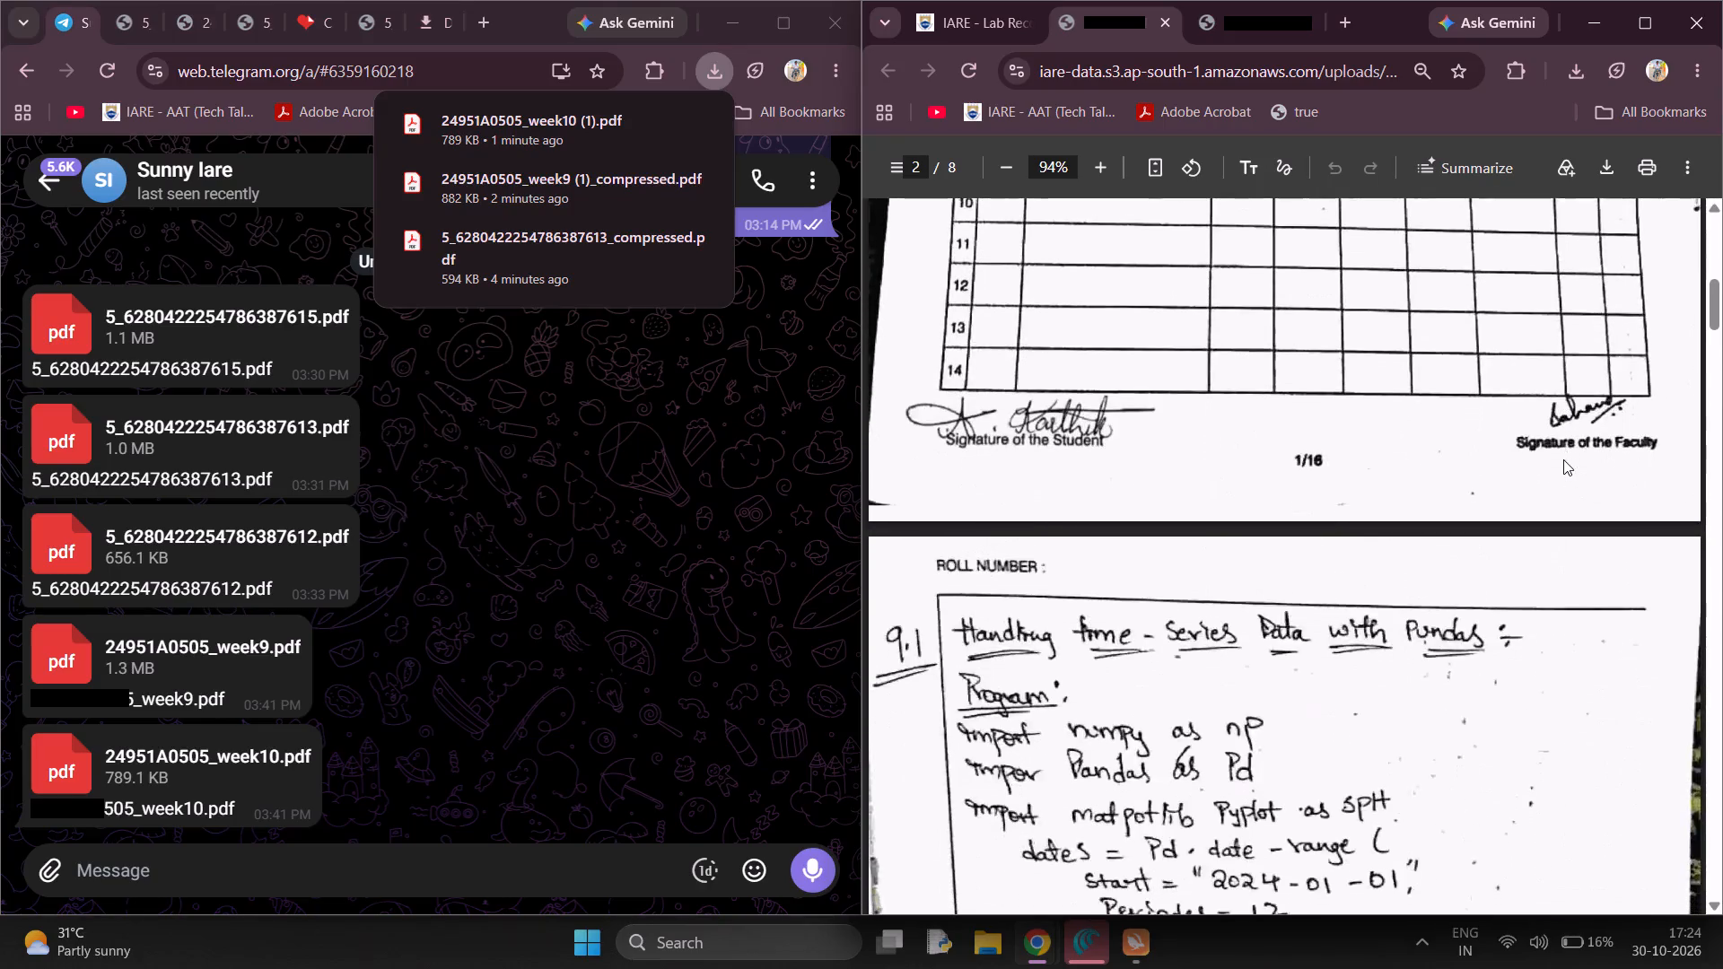
pyautogui.scroll(-4, 1563, 459)
pyautogui.scroll(3, 1563, 459)
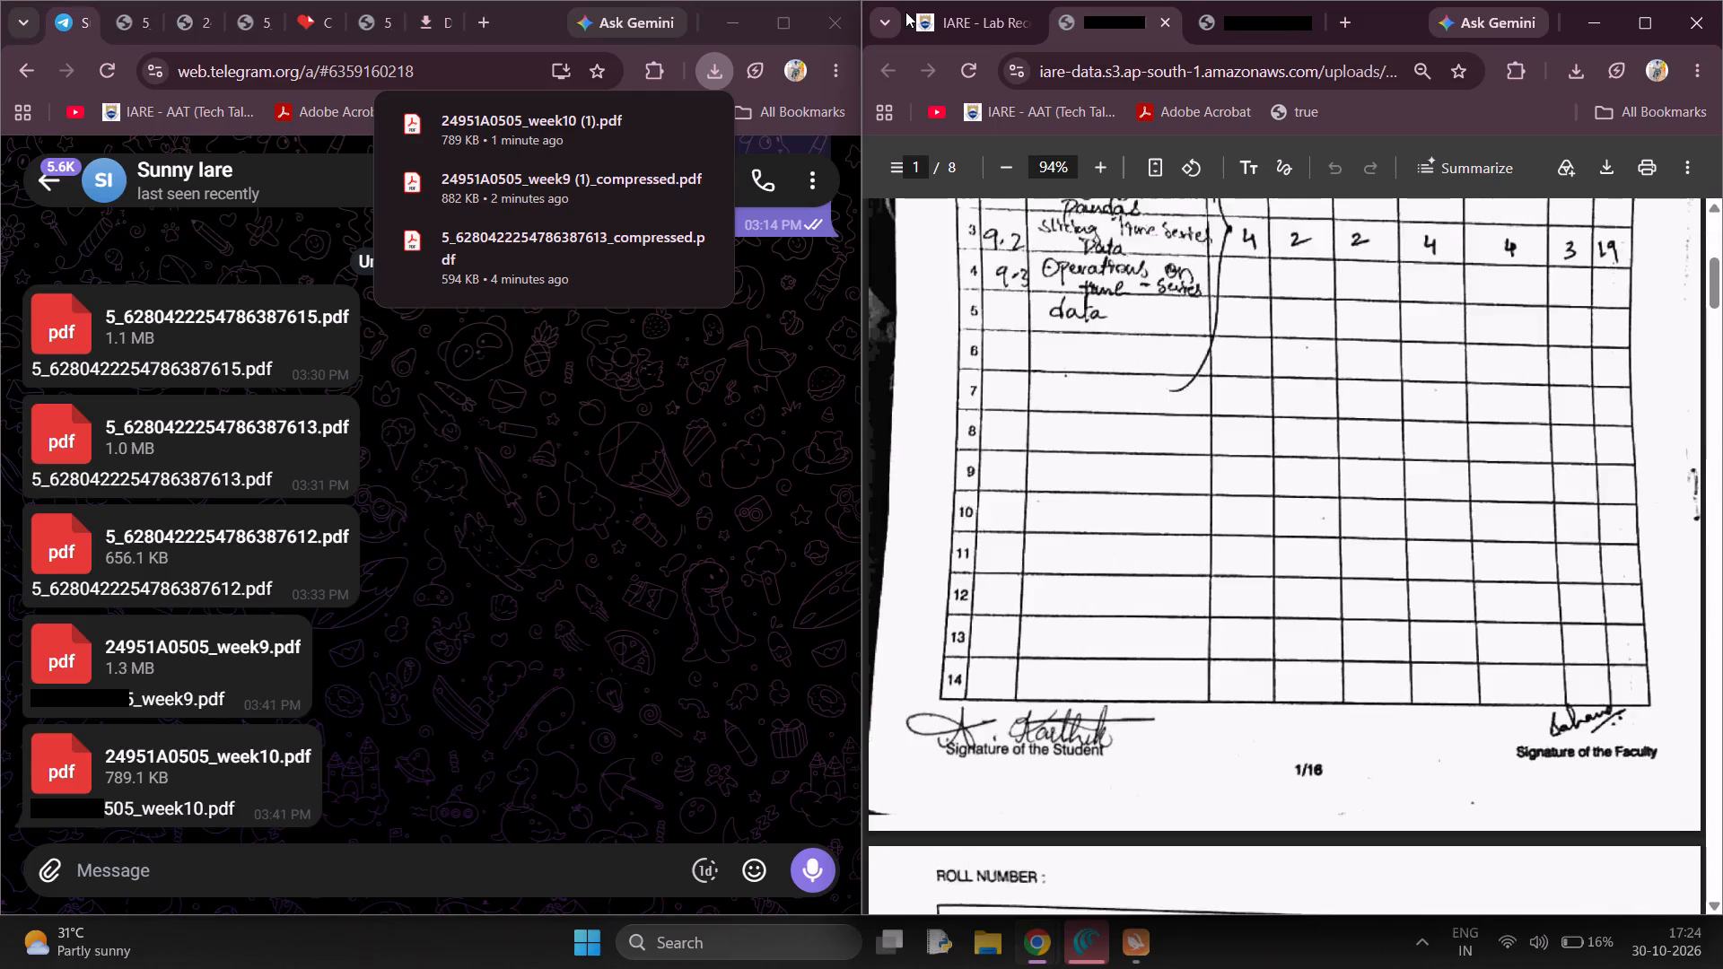
# Return to the submitted lab record list and review its ACSD26 entries from week 1 through week 10.
pyautogui.click(983, 19)
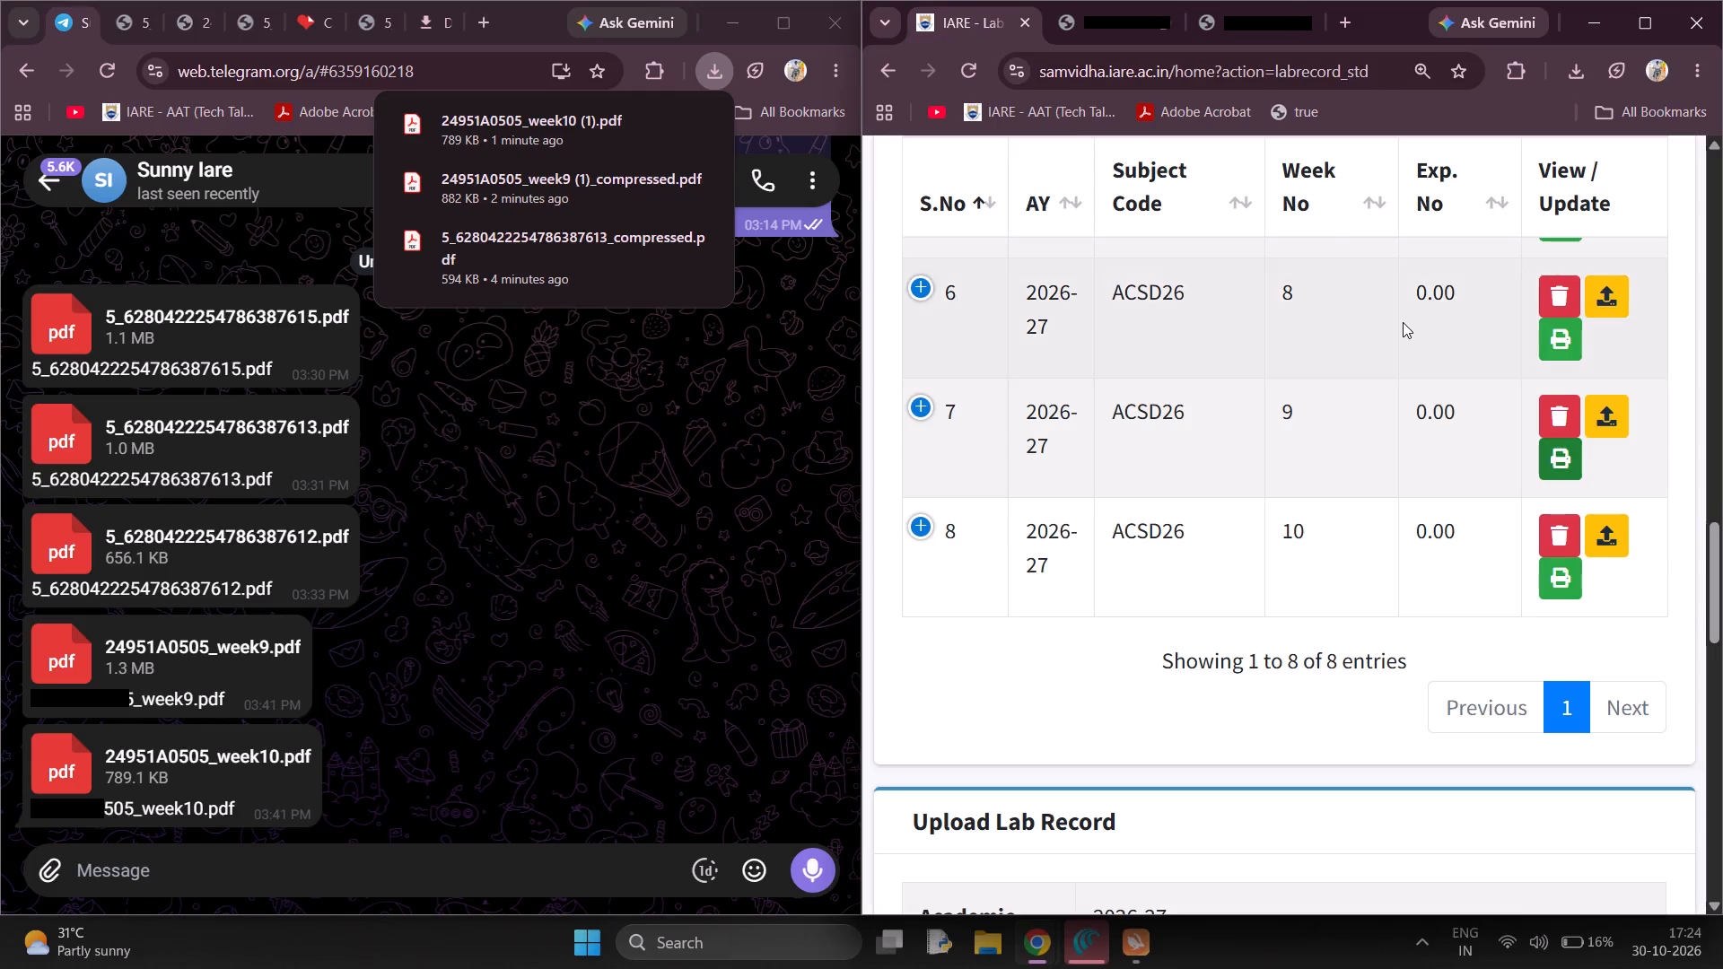
pyautogui.scroll(5, 1403, 322)
pyautogui.scroll(-2, 1403, 322)
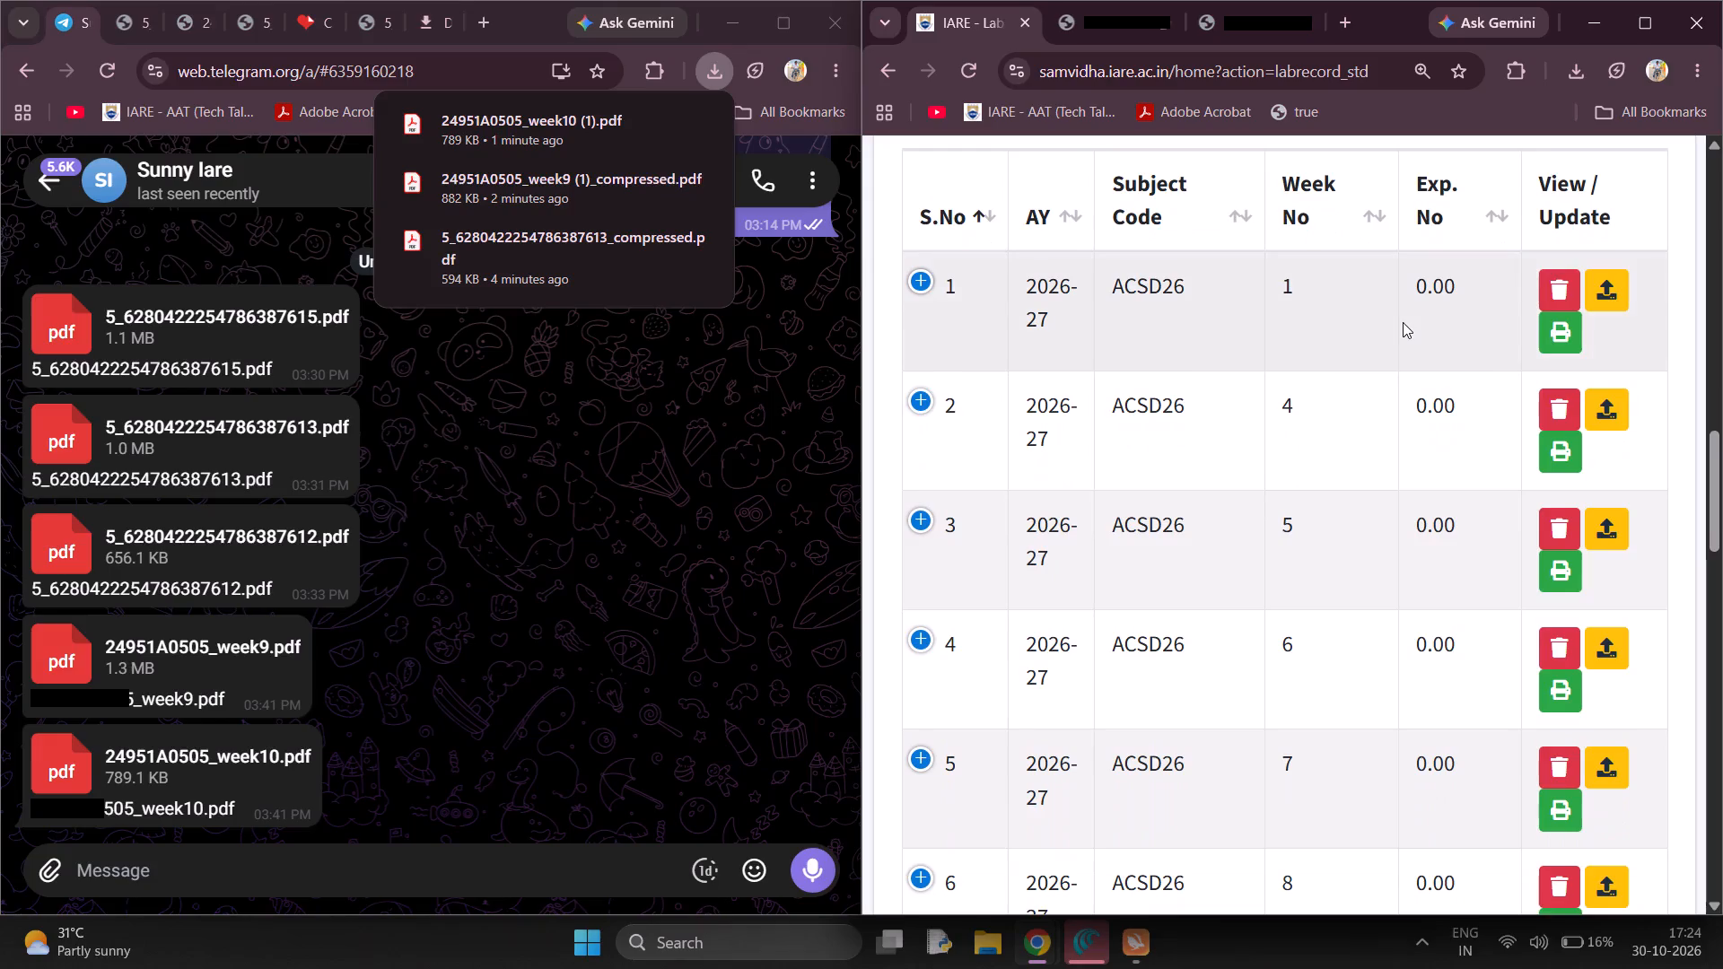
pyautogui.scroll(-2, 1403, 322)
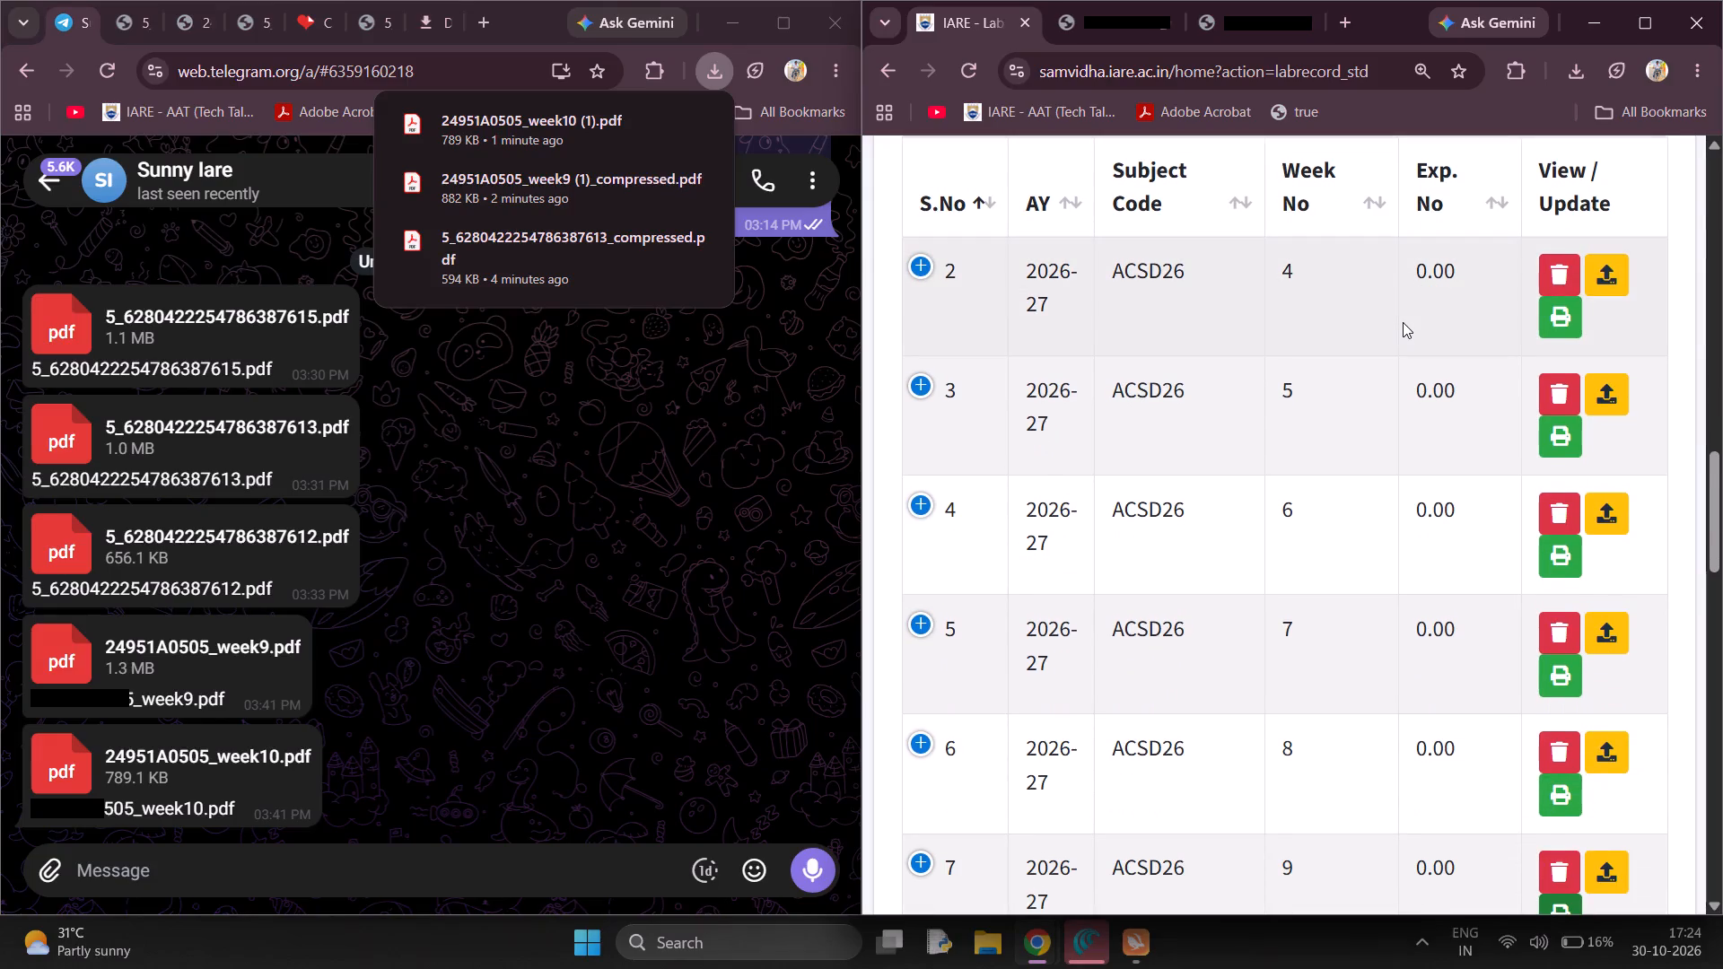
pyautogui.scroll(1, 1403, 322)
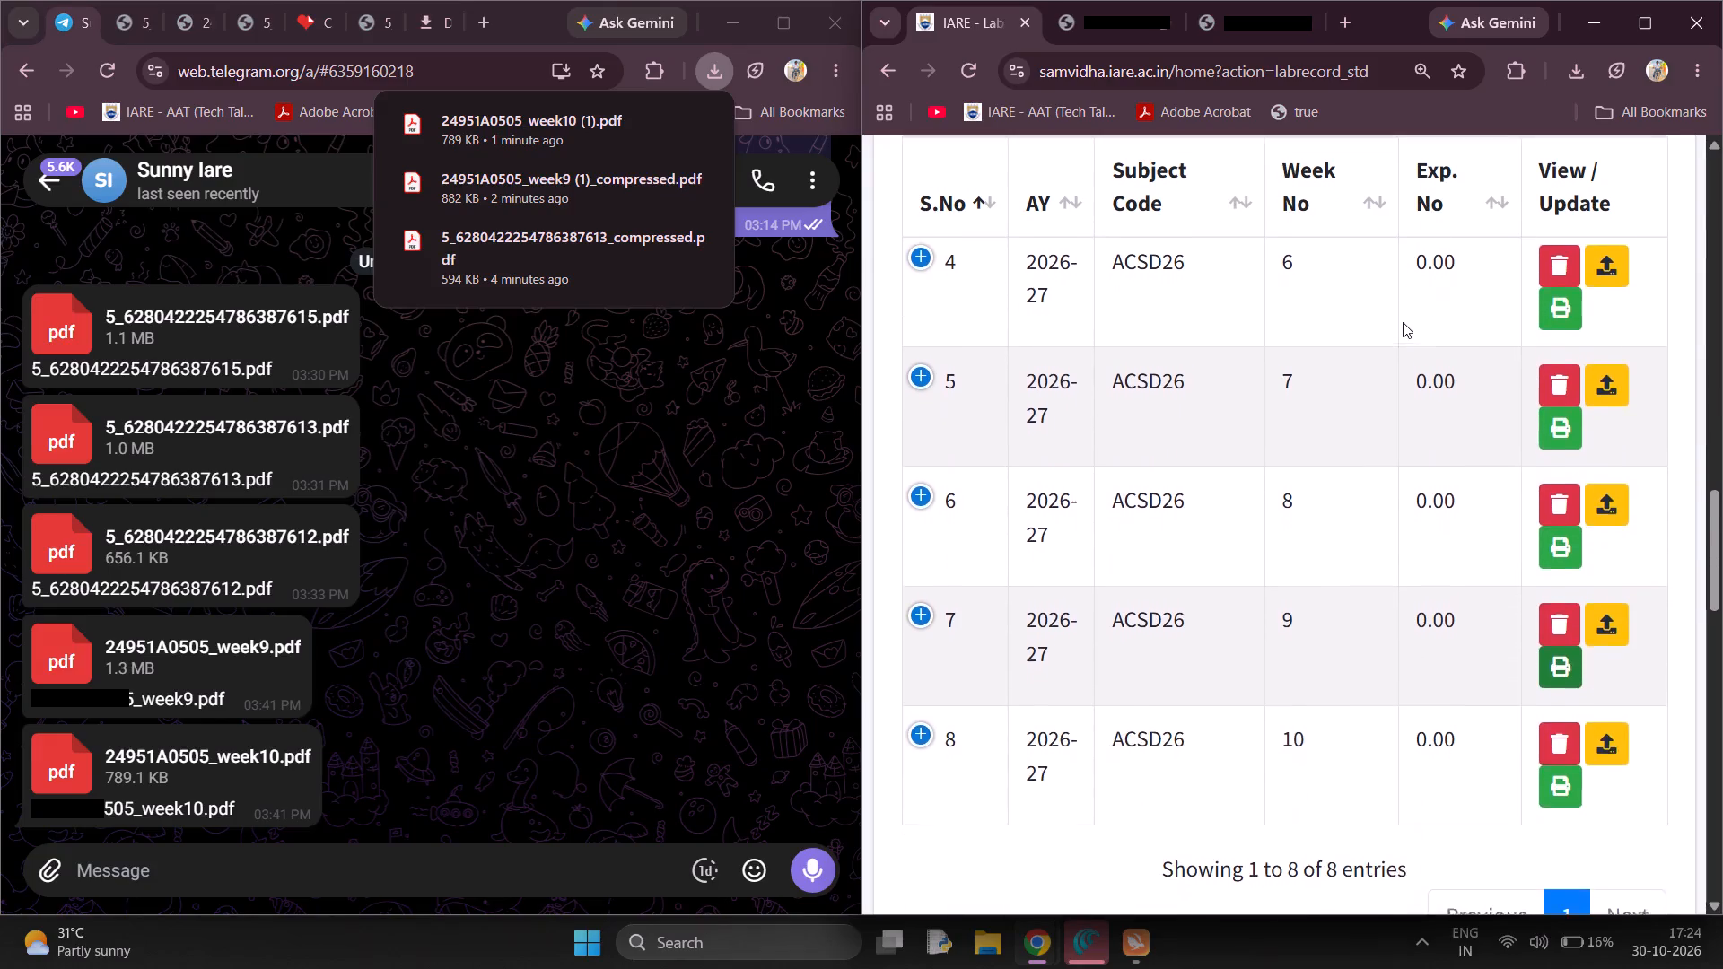
pyautogui.scroll(1, 1403, 322)
pyautogui.scroll(-6, 1403, 322)
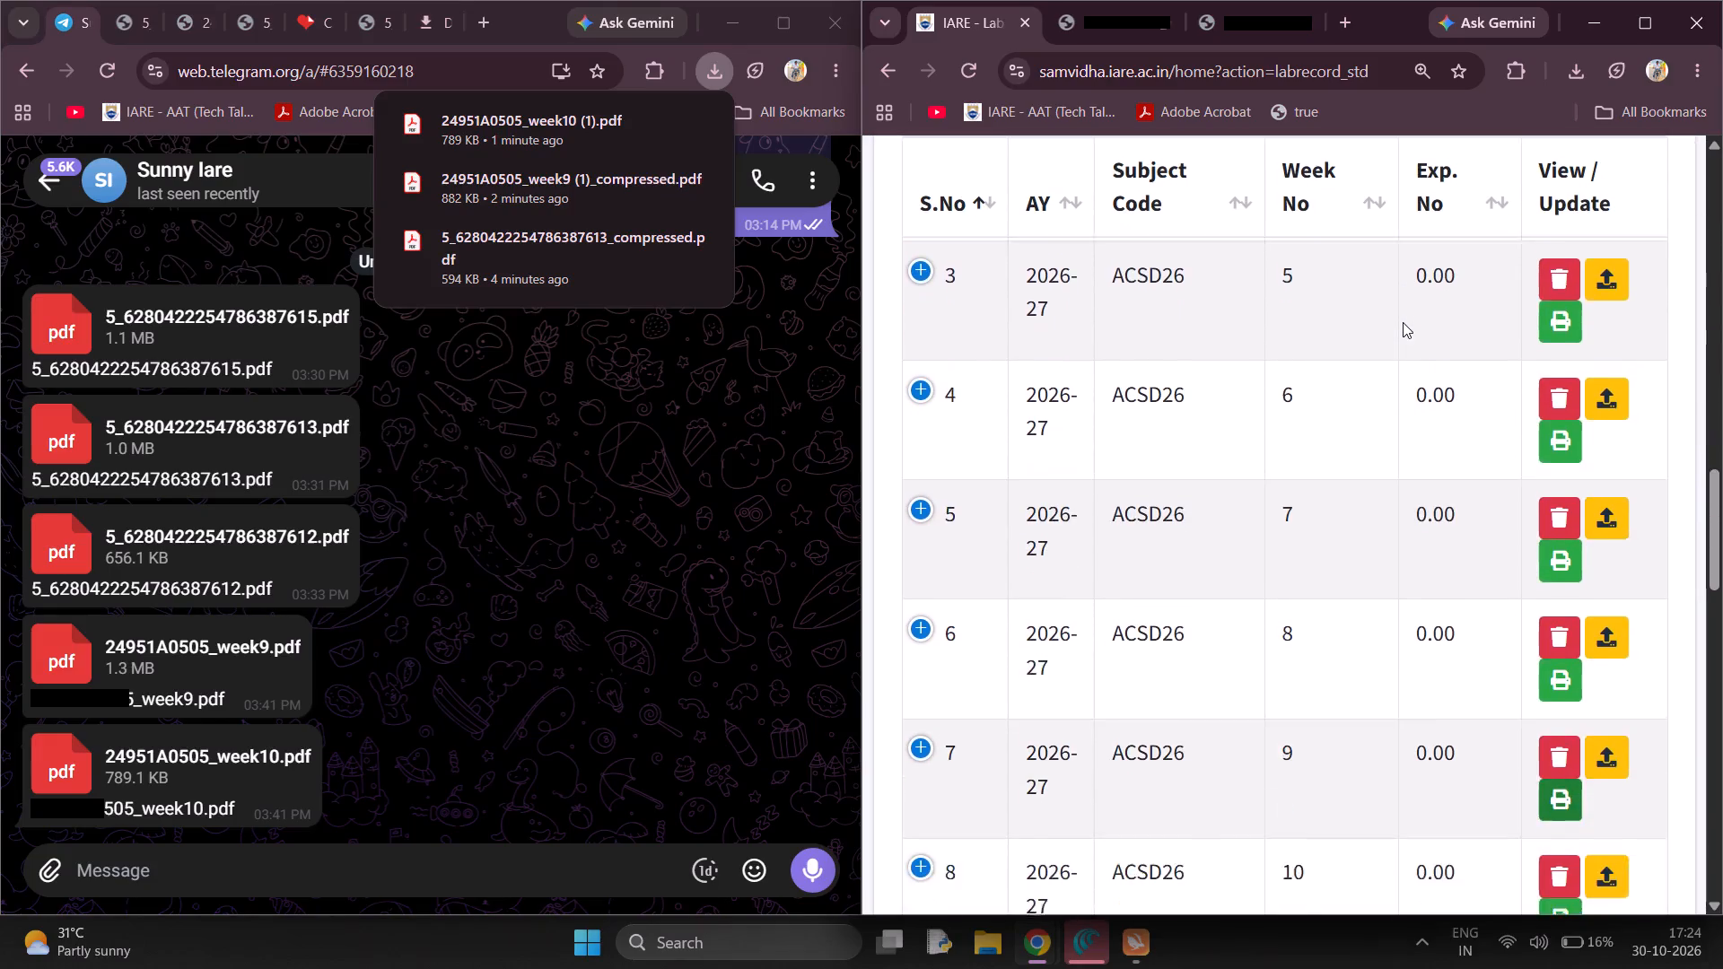
pyautogui.scroll(-3, 1403, 322)
# Open the browser's recent download history to look over the downloaded and compressed lab PDFs.
pyautogui.click(563, 598)
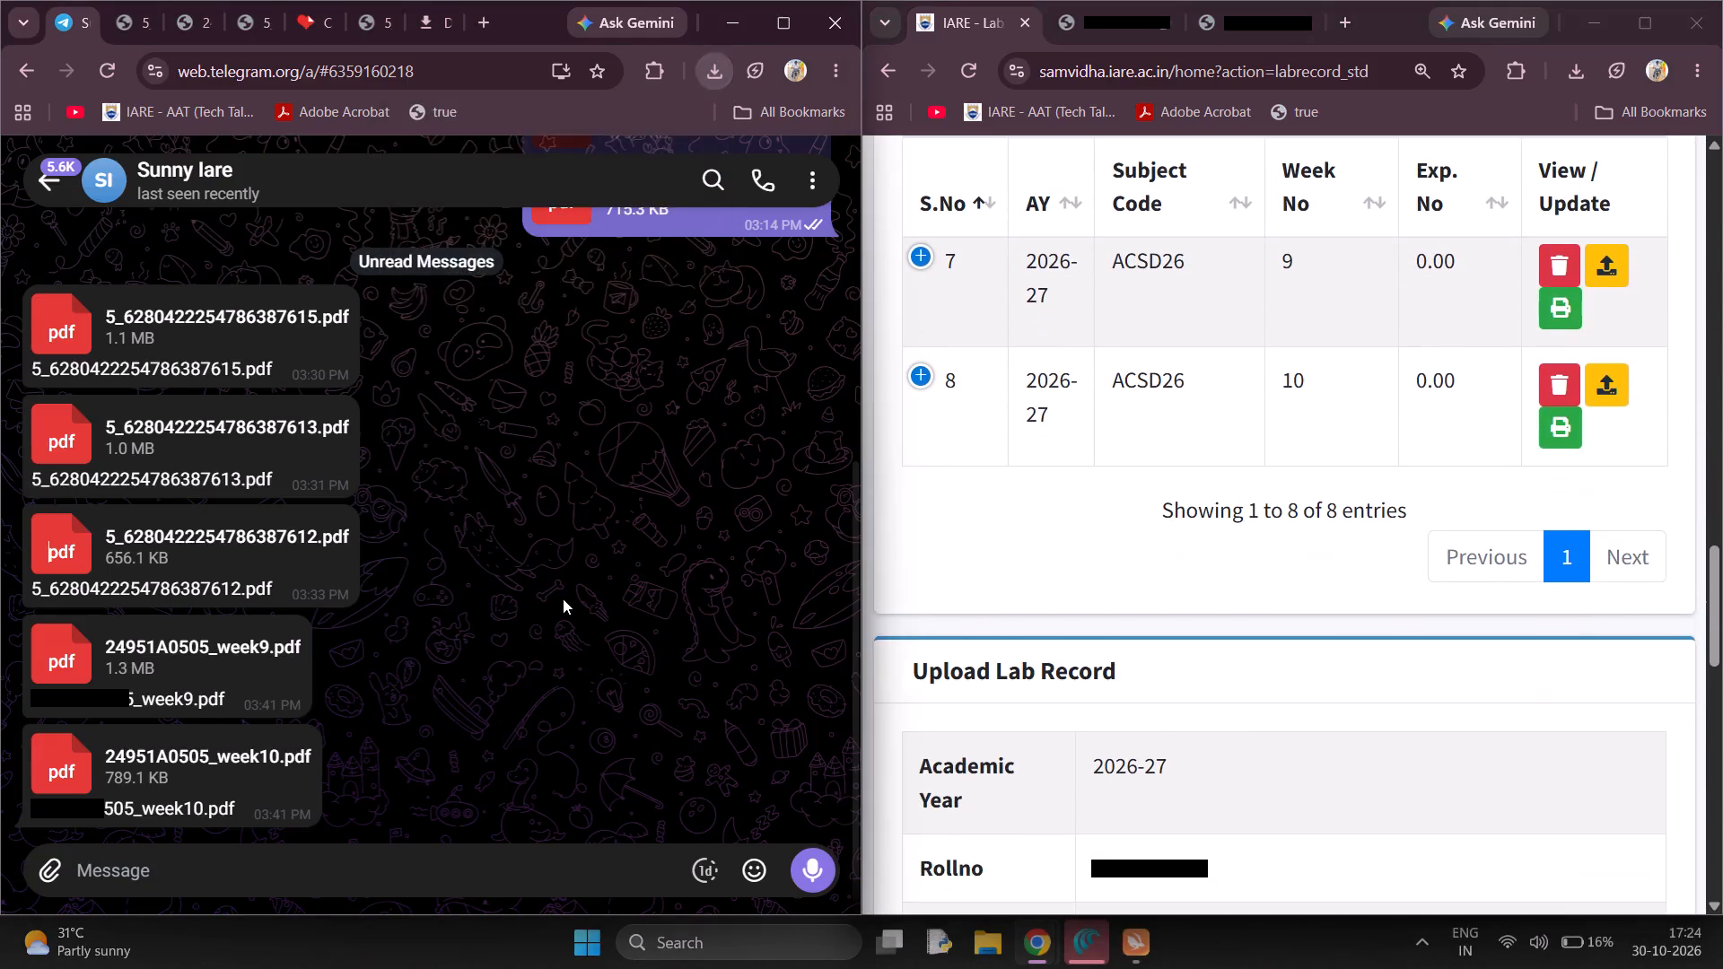
pyautogui.click(706, 75)
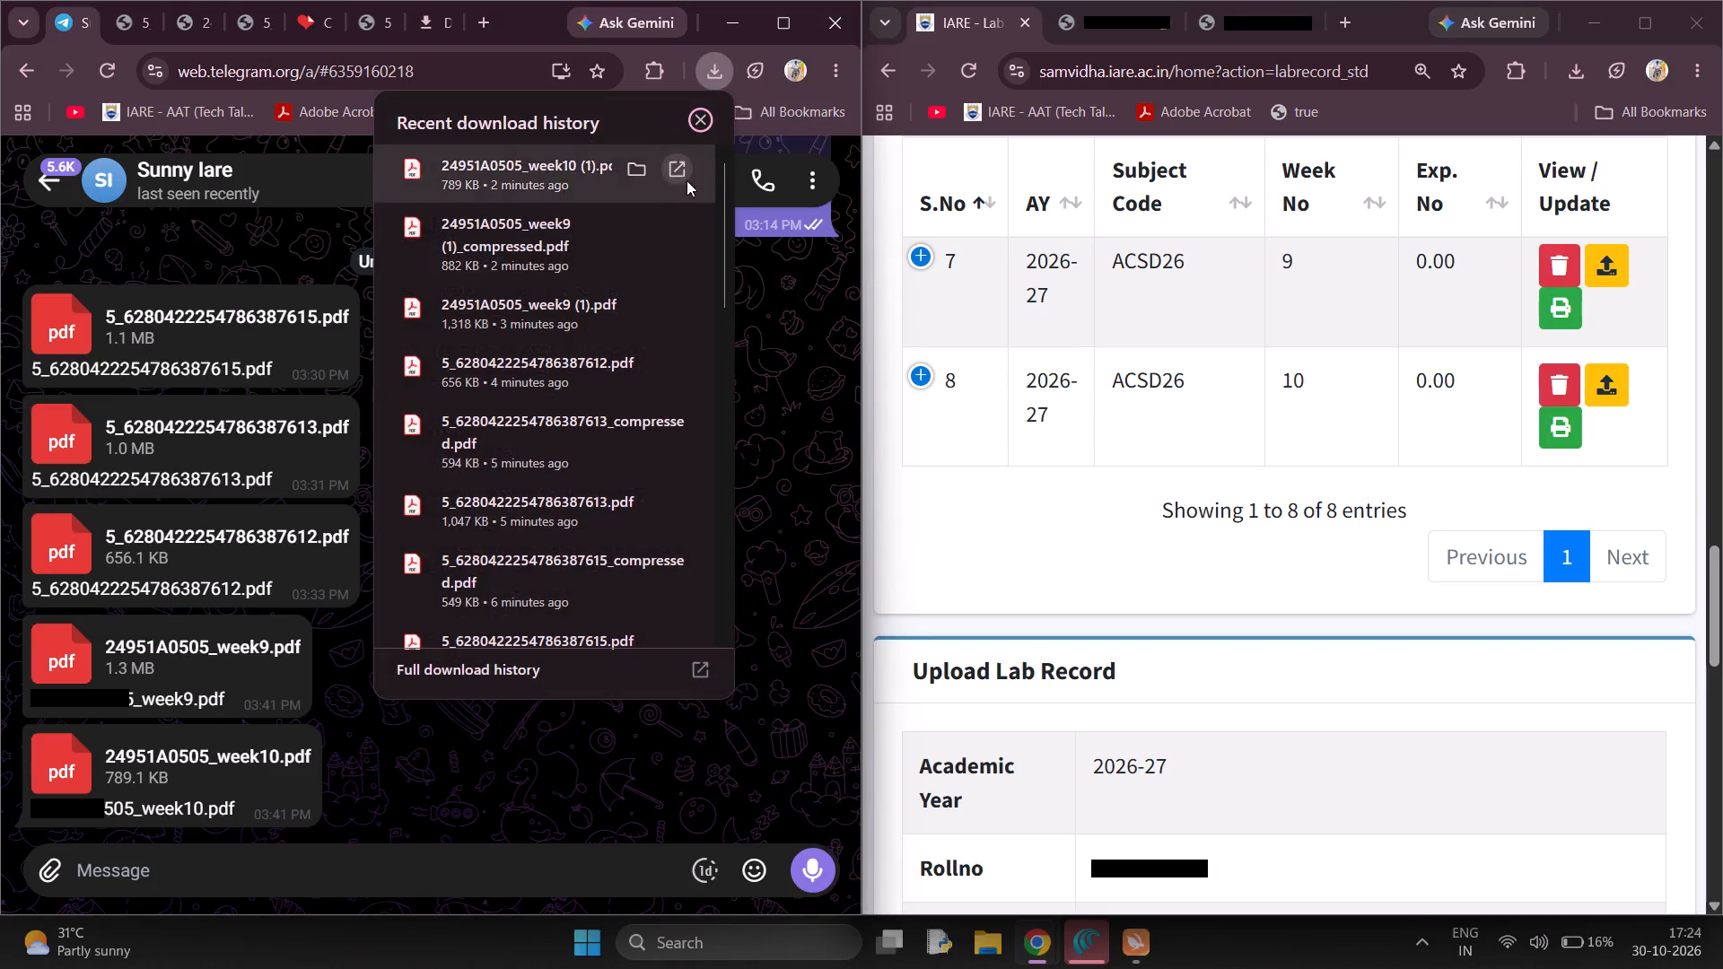
# Switch to File Explorer, open the Downloads folder and select the group of lab record PDFs at the start of today's files.
pyautogui.click(984, 963)
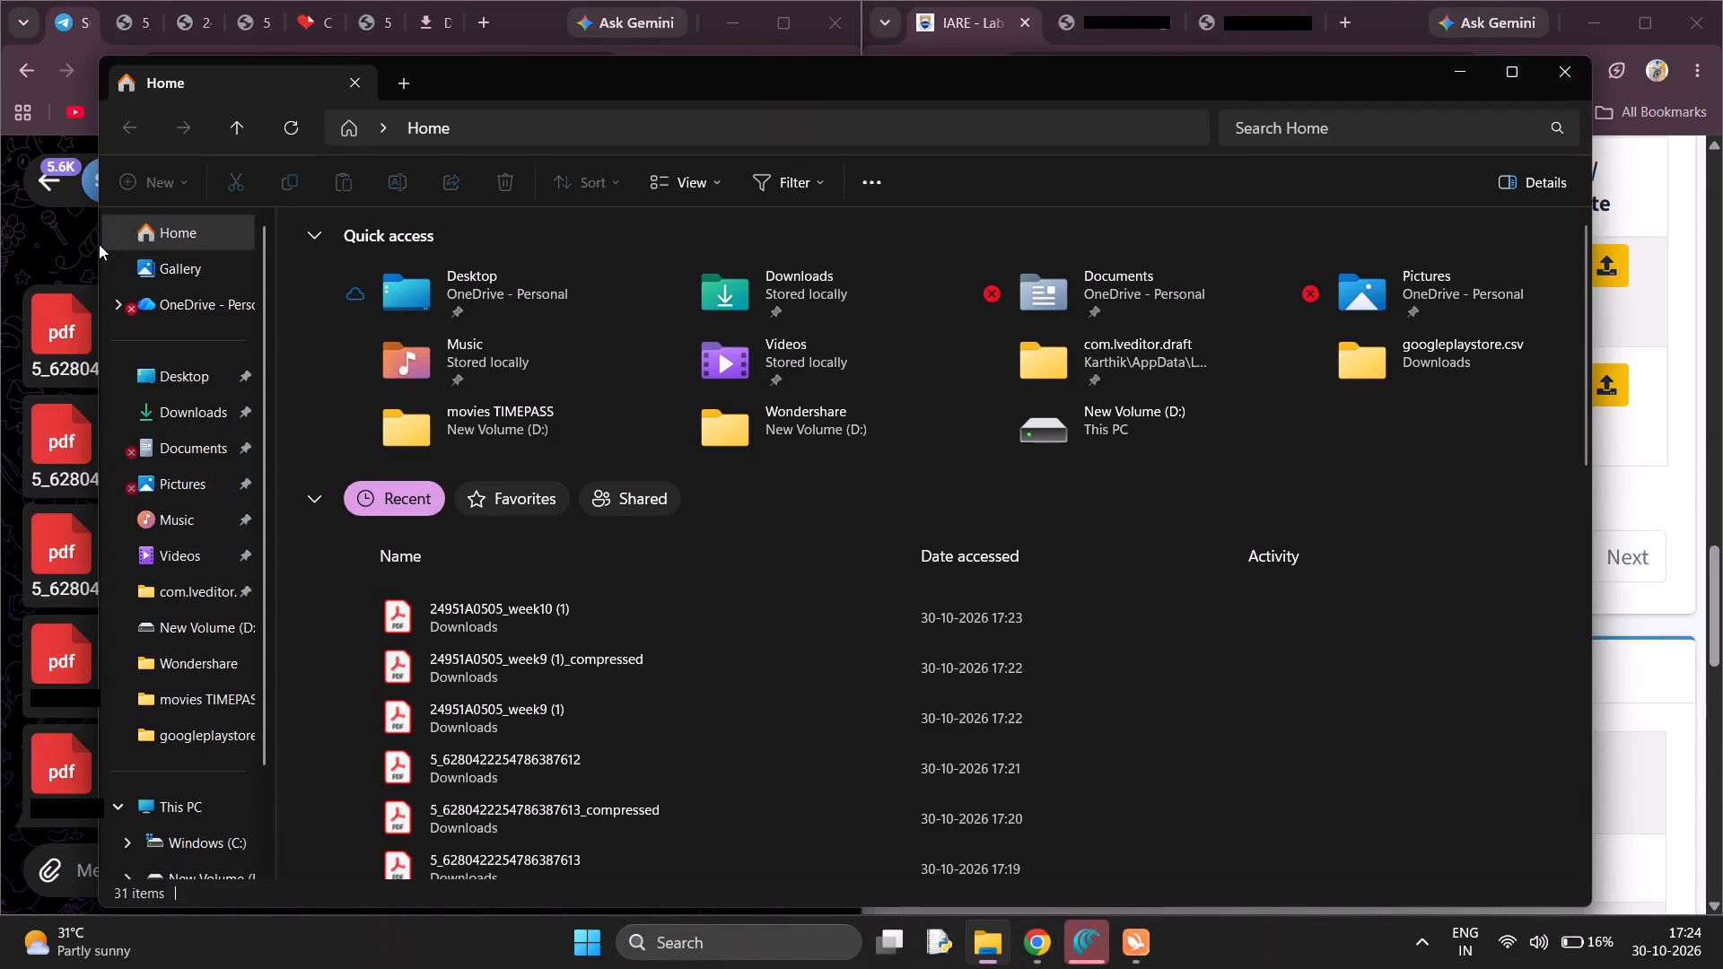
pyautogui.click(174, 410)
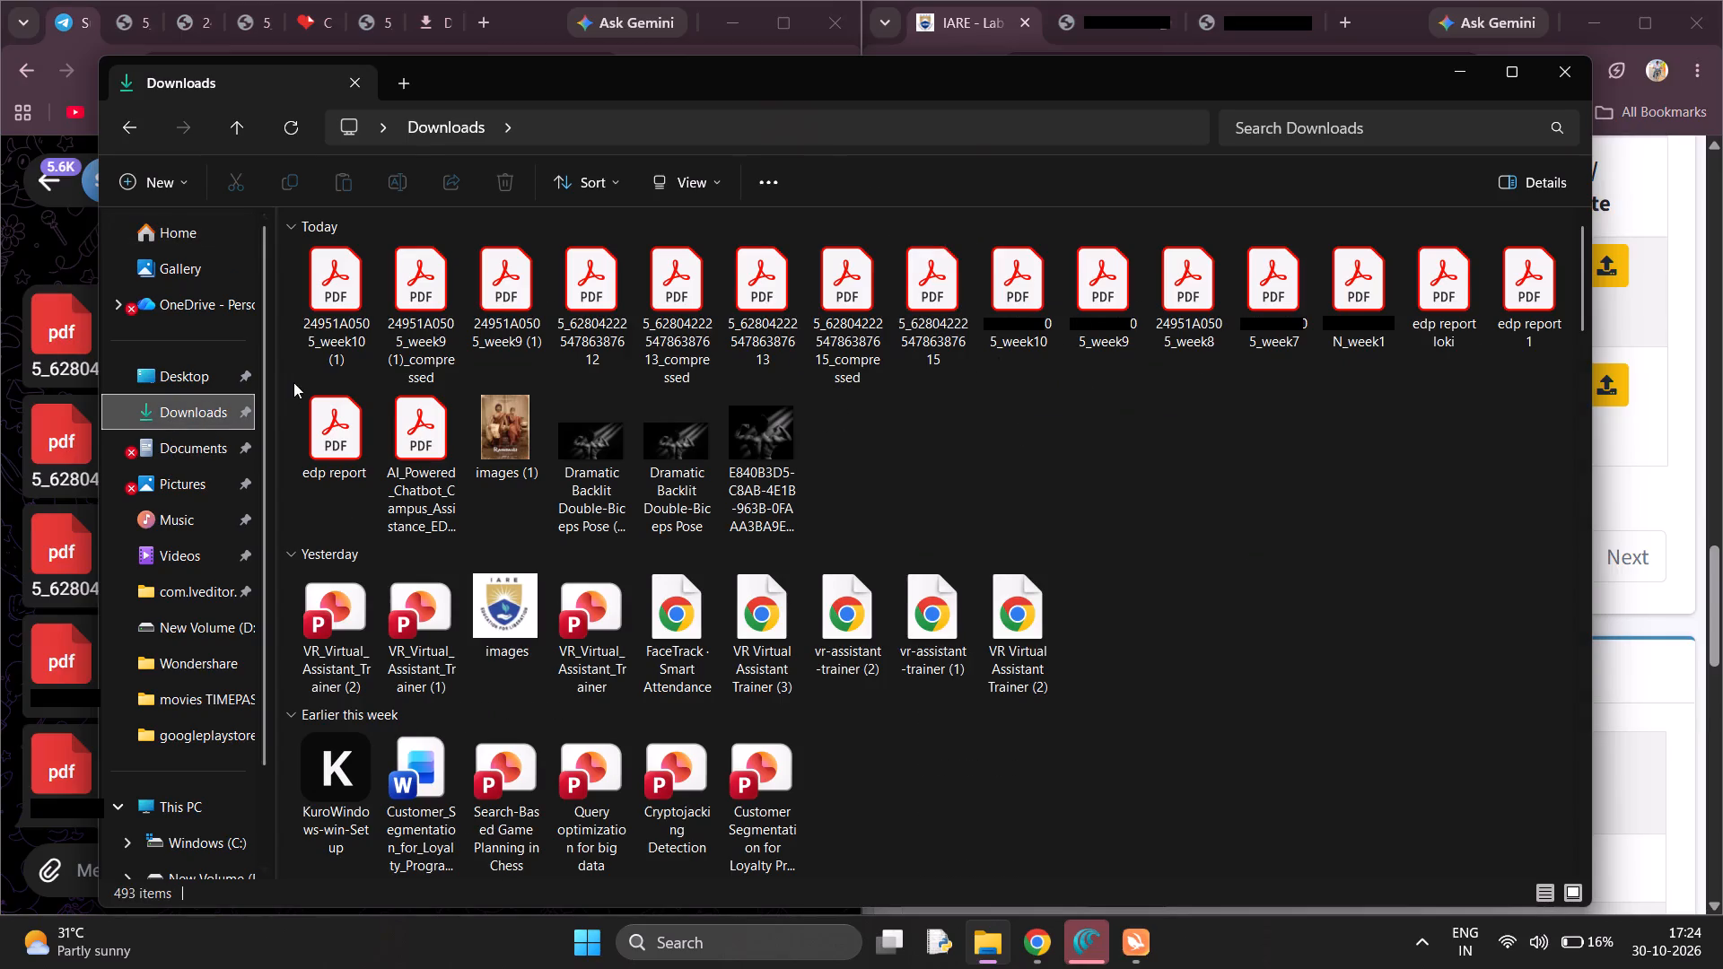
pyautogui.moveTo(293, 382); pyautogui.dragTo(701, 349)
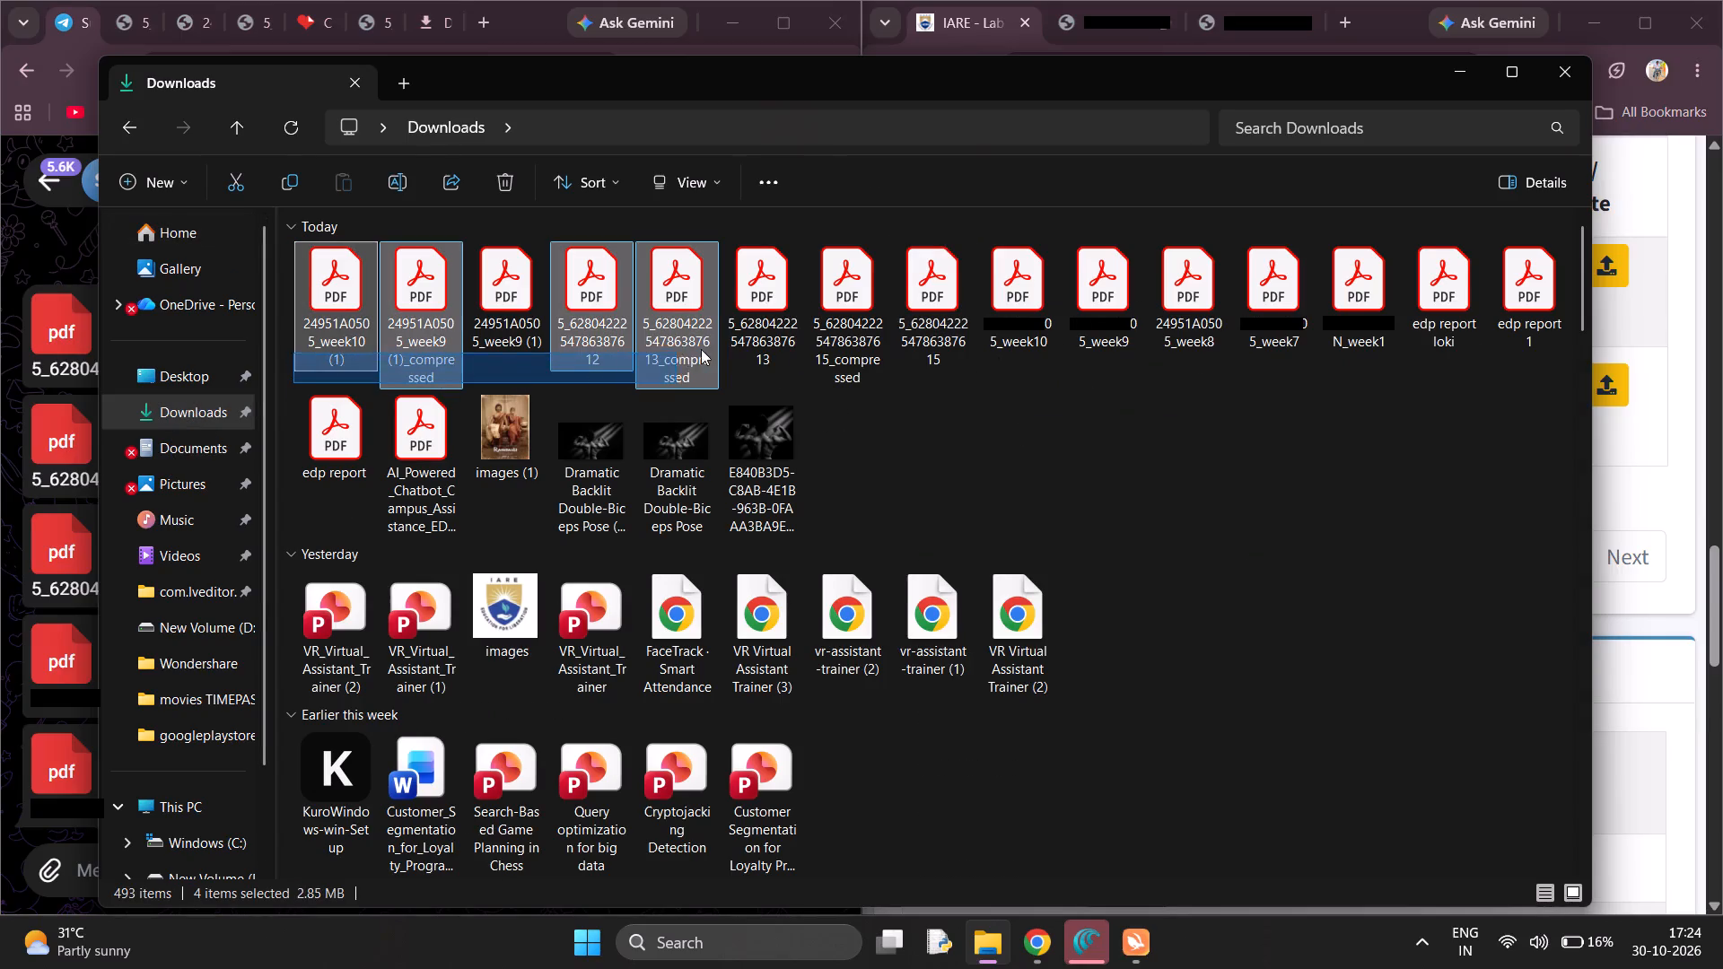
# In the Downloads folder, select today's first row of PDFs from week10 (1) through edp report loki.
pyautogui.moveTo(701, 349); pyautogui.dragTo(829, 341)
pyautogui.hscroll(1, 758, 368)
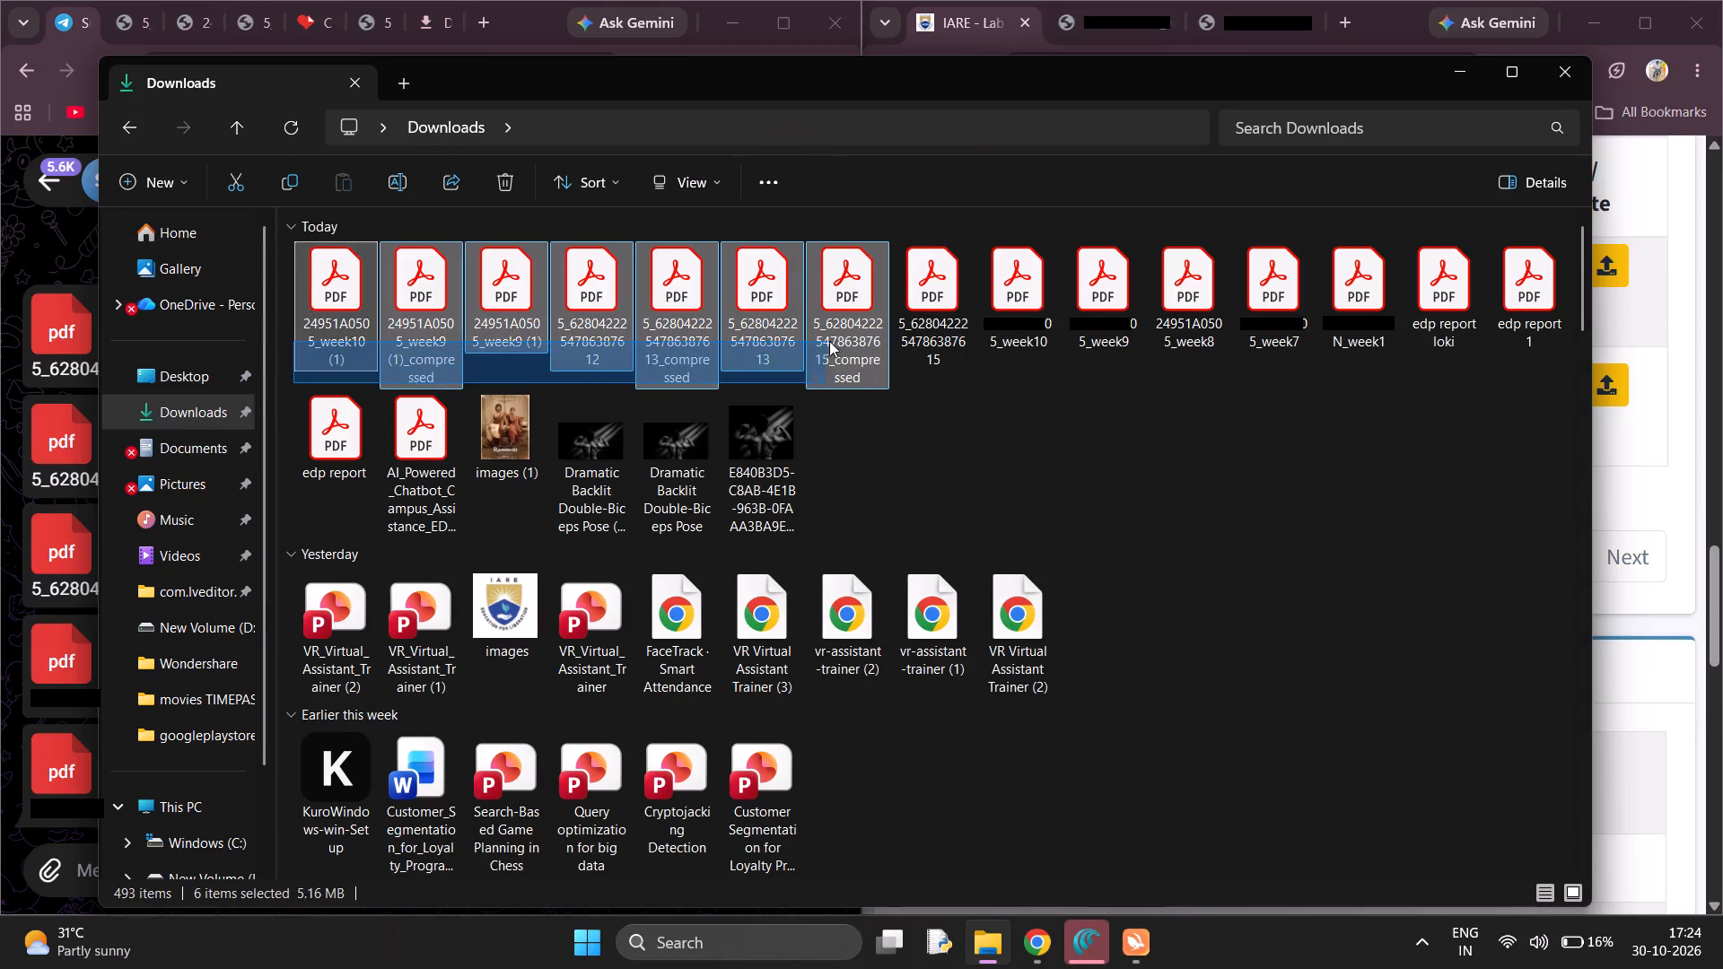
pyautogui.hscroll(1, 829, 341)
pyautogui.moveTo(829, 341); pyautogui.dragTo(1038, 250)
pyautogui.hscroll(1, 850, 328)
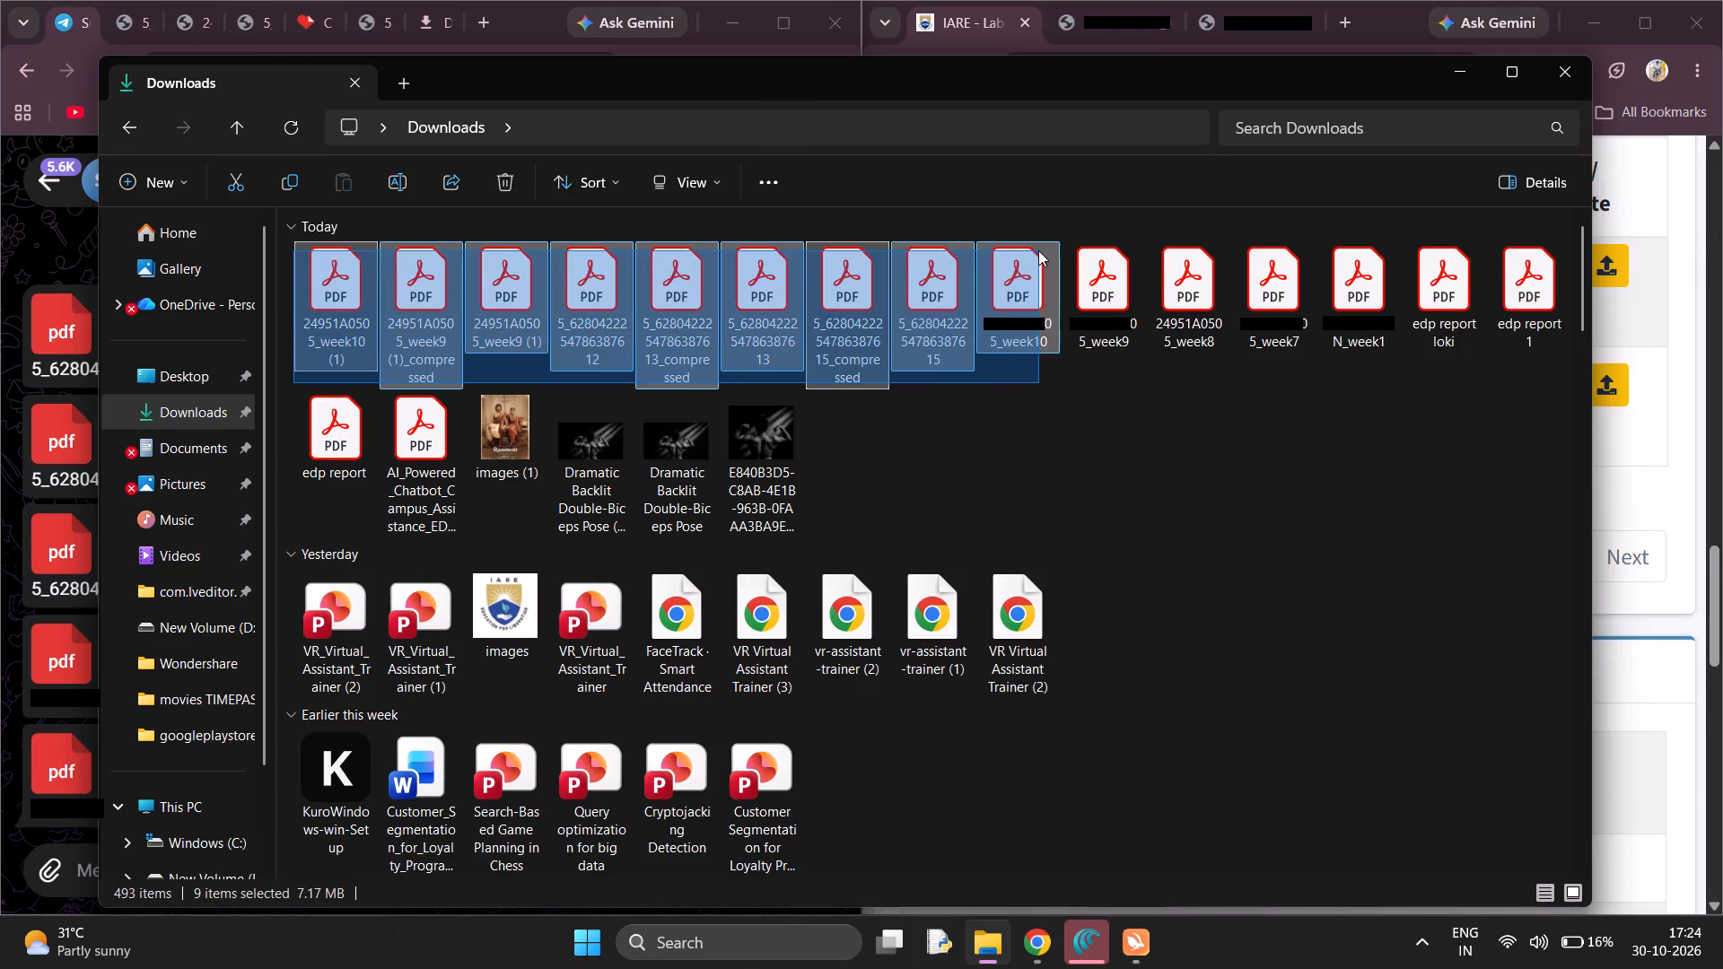
pyautogui.moveTo(1038, 250); pyautogui.dragTo(1373, 262)
pyautogui.hscroll(1, 1050, 251)
pyautogui.hscroll(1, 1293, 243)
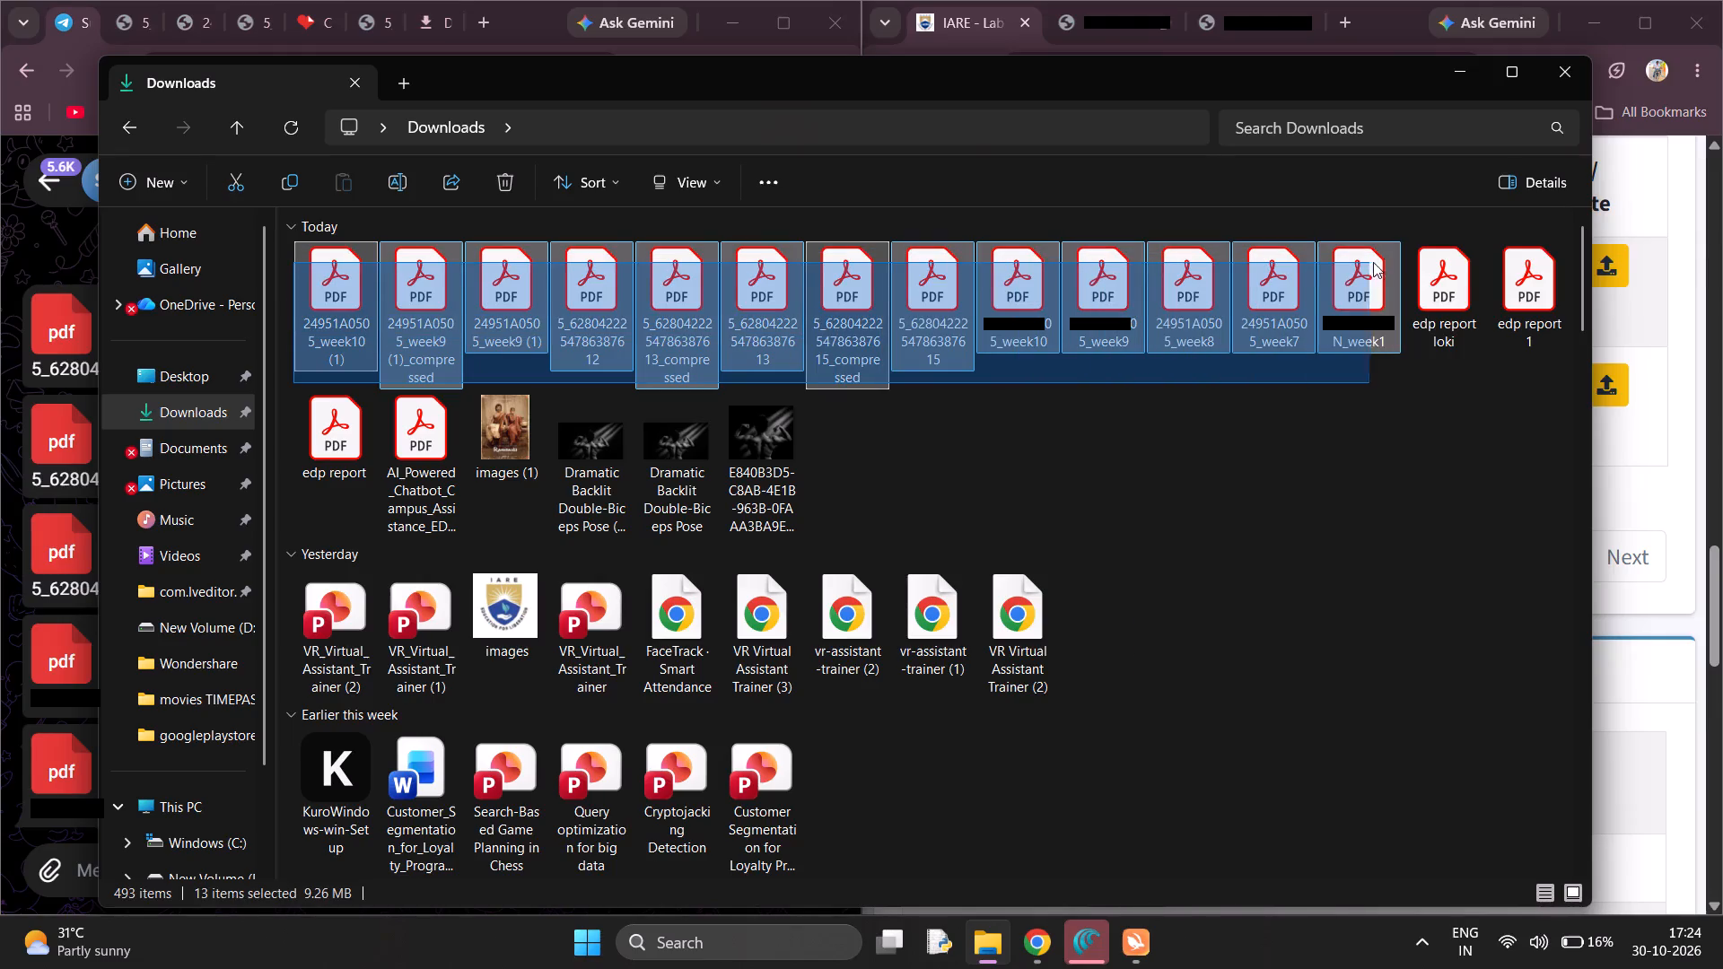
pyautogui.moveTo(1373, 262); pyautogui.dragTo(1490, 231)
pyautogui.hscroll(1, 1355, 269)
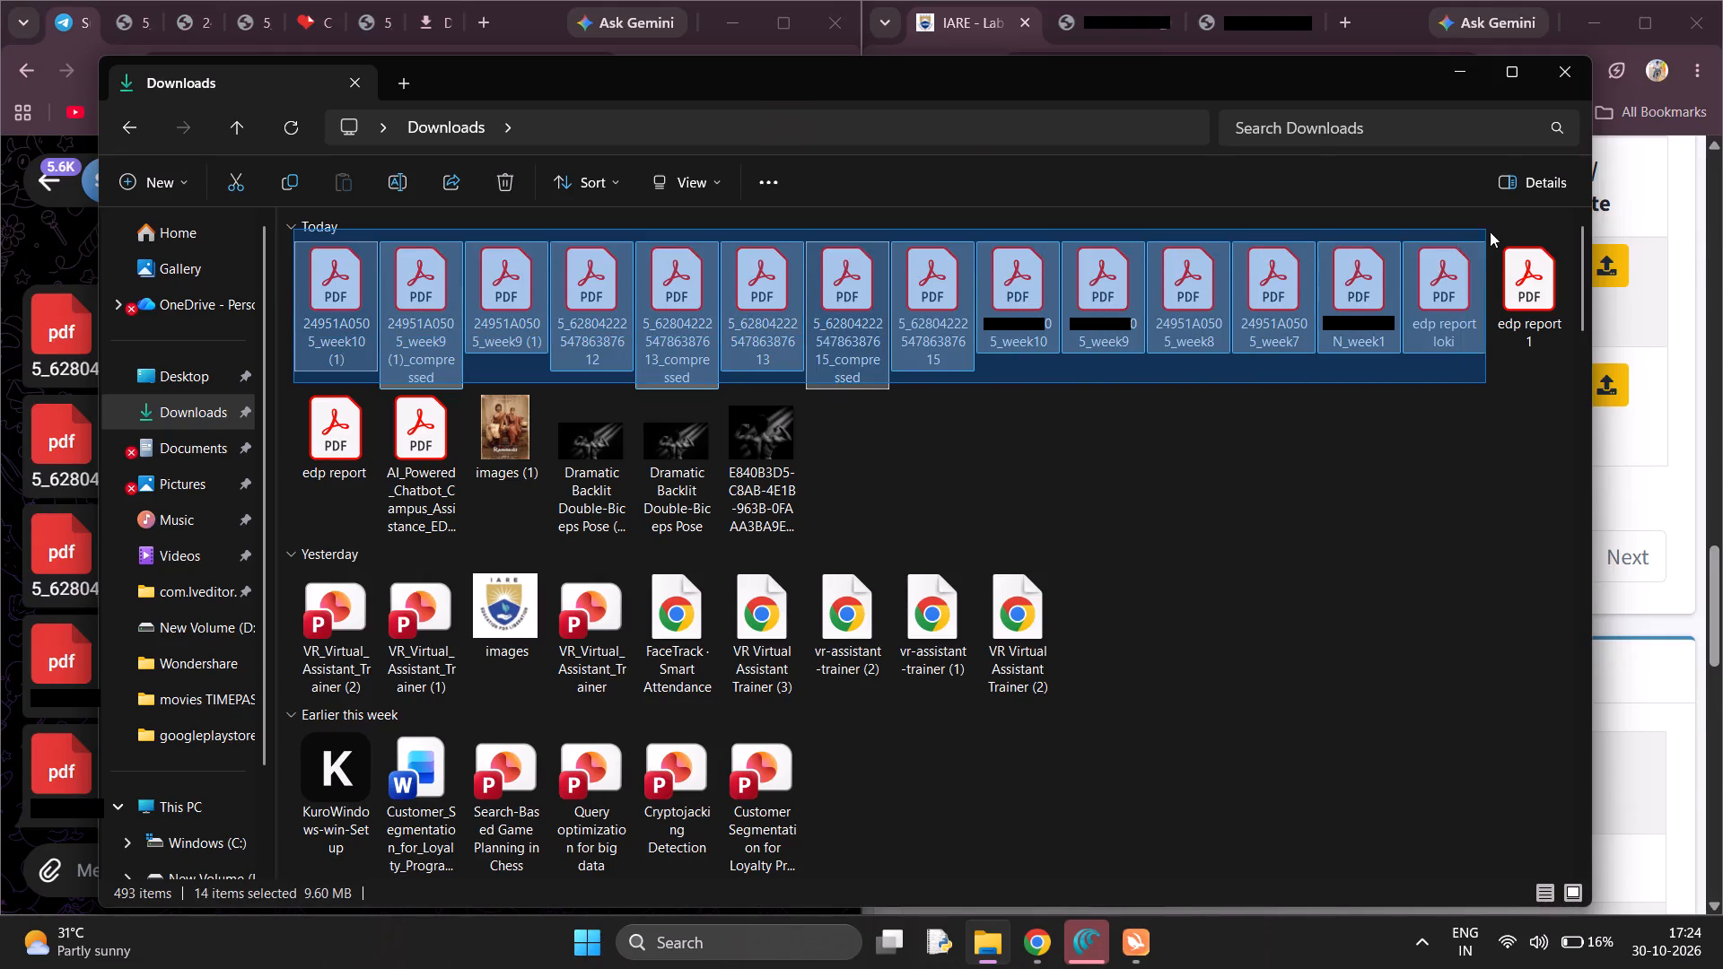
pyautogui.moveTo(1490, 231); pyautogui.dragTo(1426, 229)
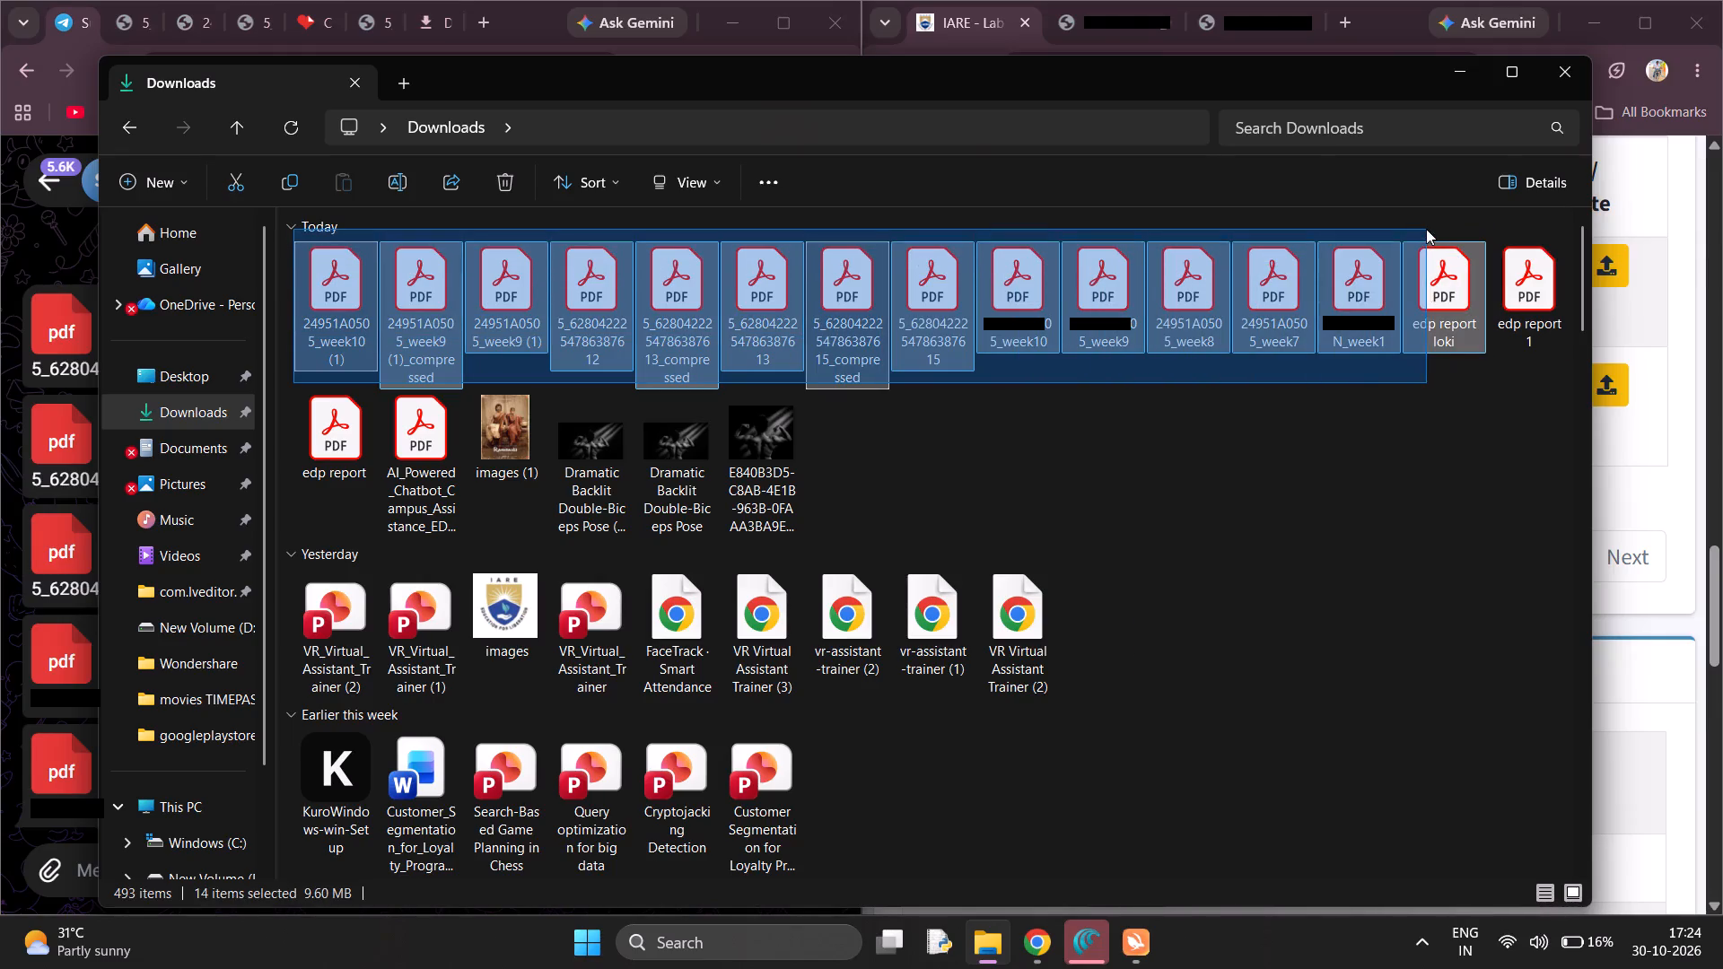
pyautogui.moveTo(1426, 229); pyautogui.dragTo(1458, 241)
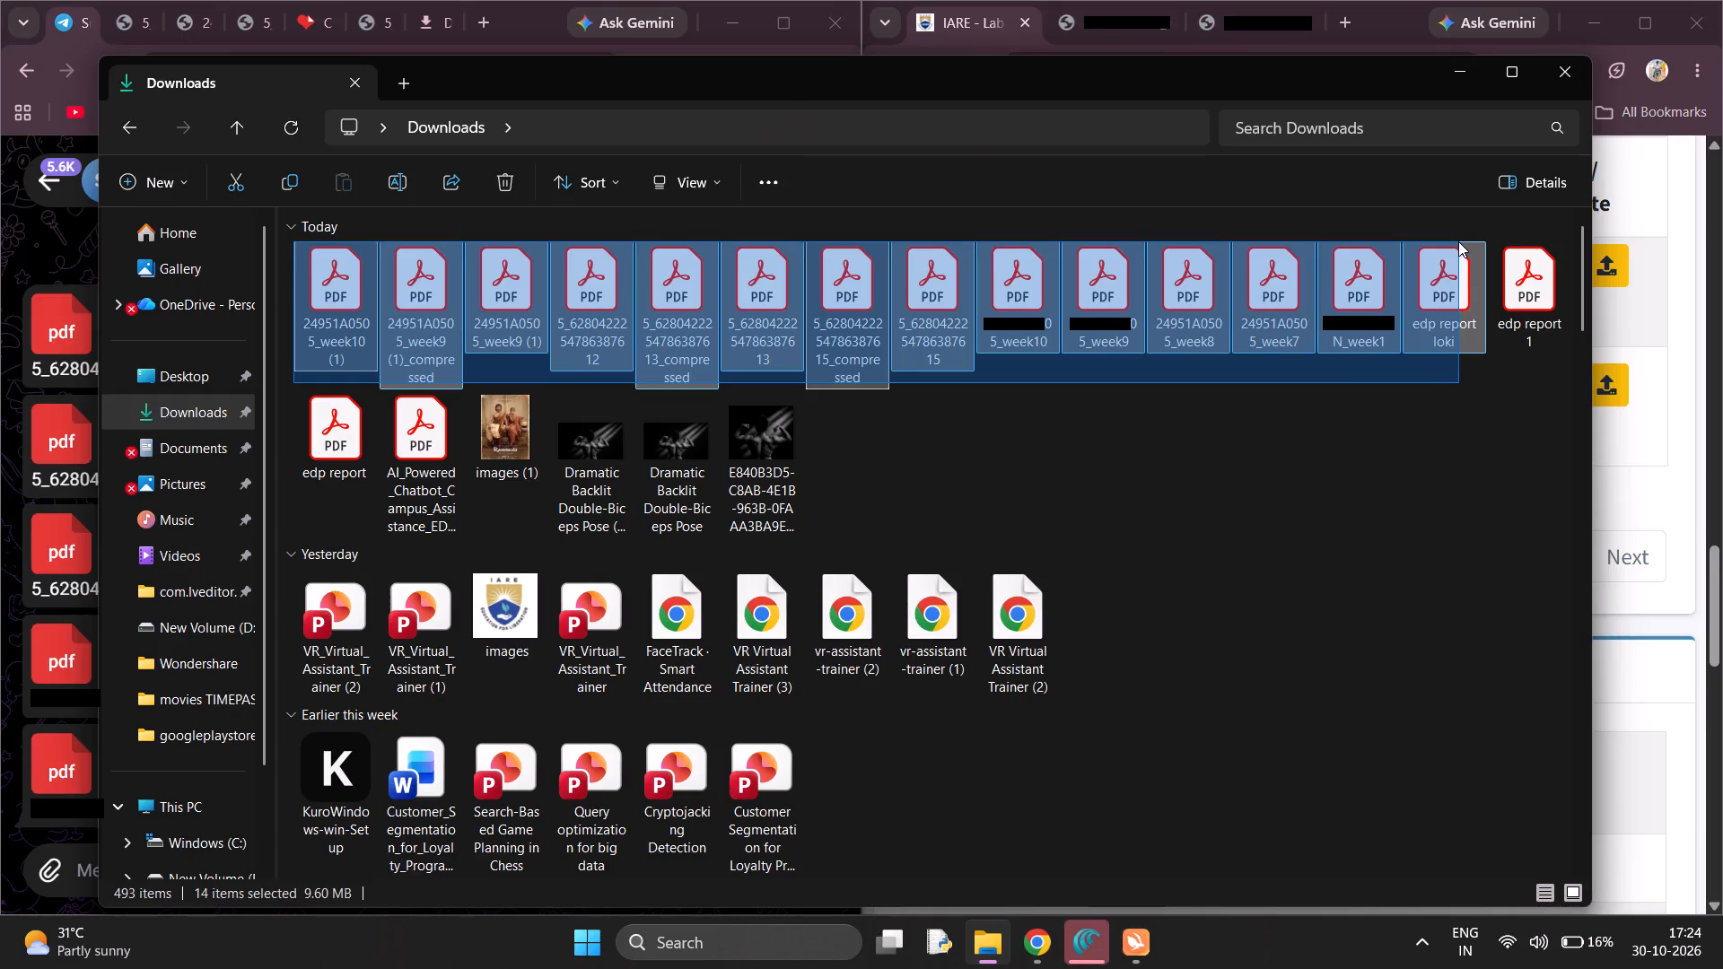
pyautogui.moveTo(1458, 241); pyautogui.dragTo(1463, 229)
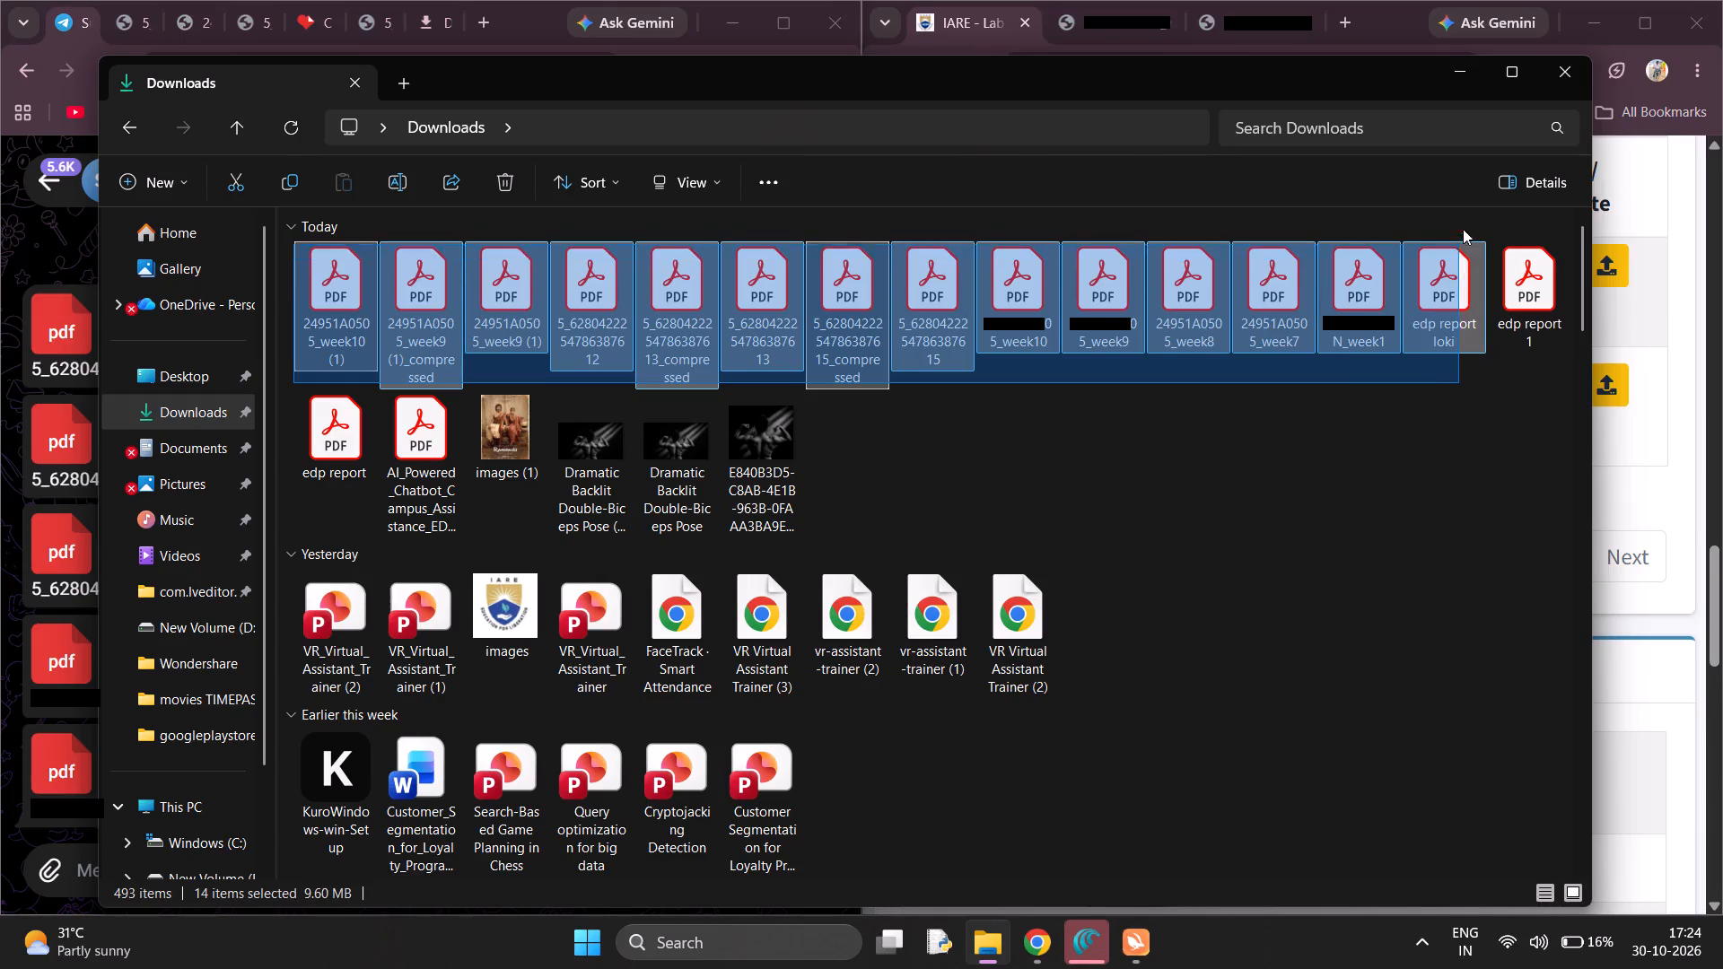
pyautogui.moveTo(1463, 229); pyautogui.dragTo(1476, 241)
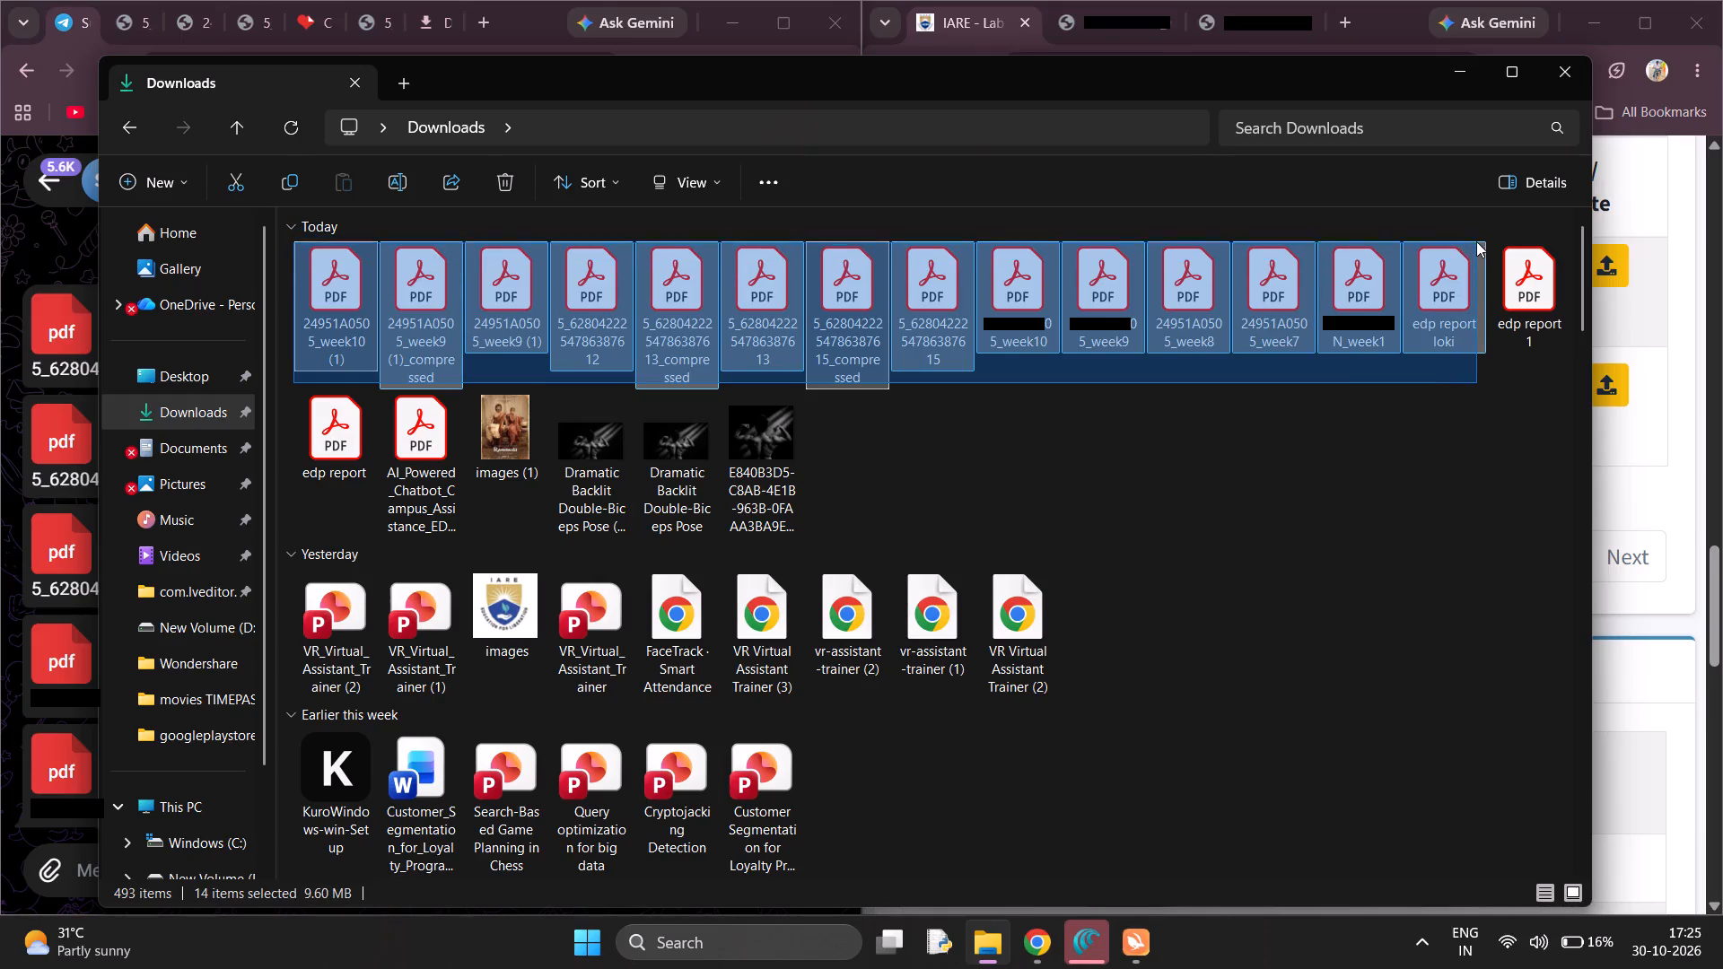
pyautogui.moveTo(1476, 241); pyautogui.dragTo(1428, 249)
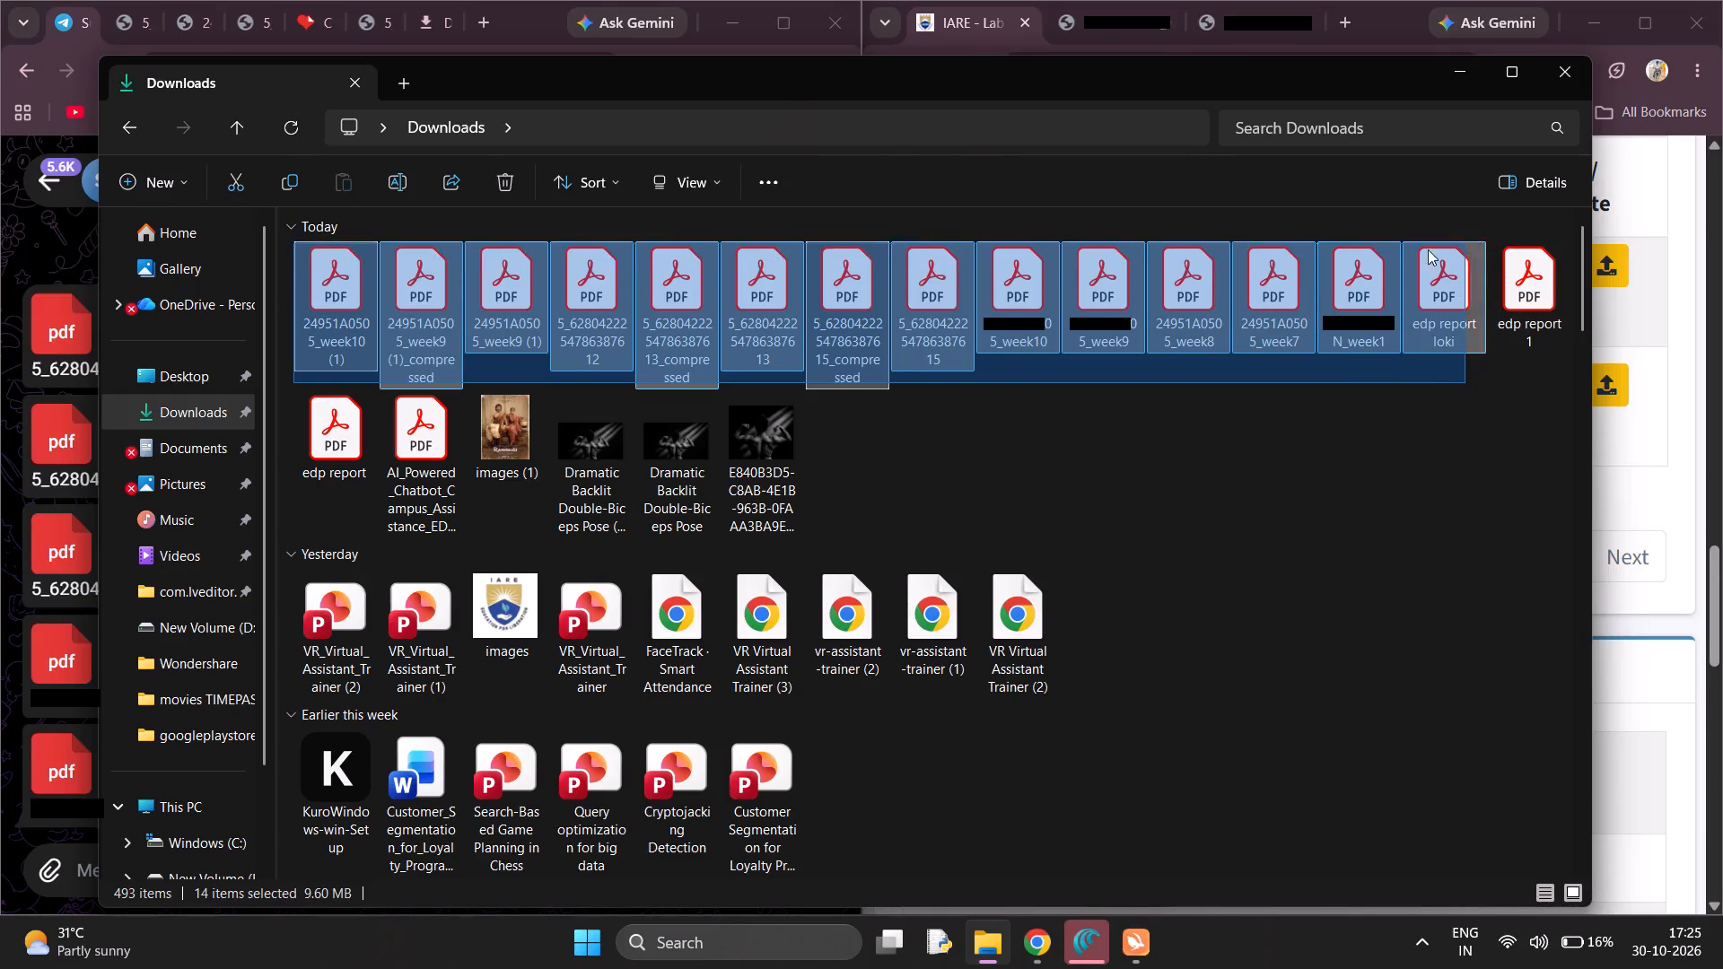
pyautogui.moveTo(1428, 249); pyautogui.dragTo(1490, 240)
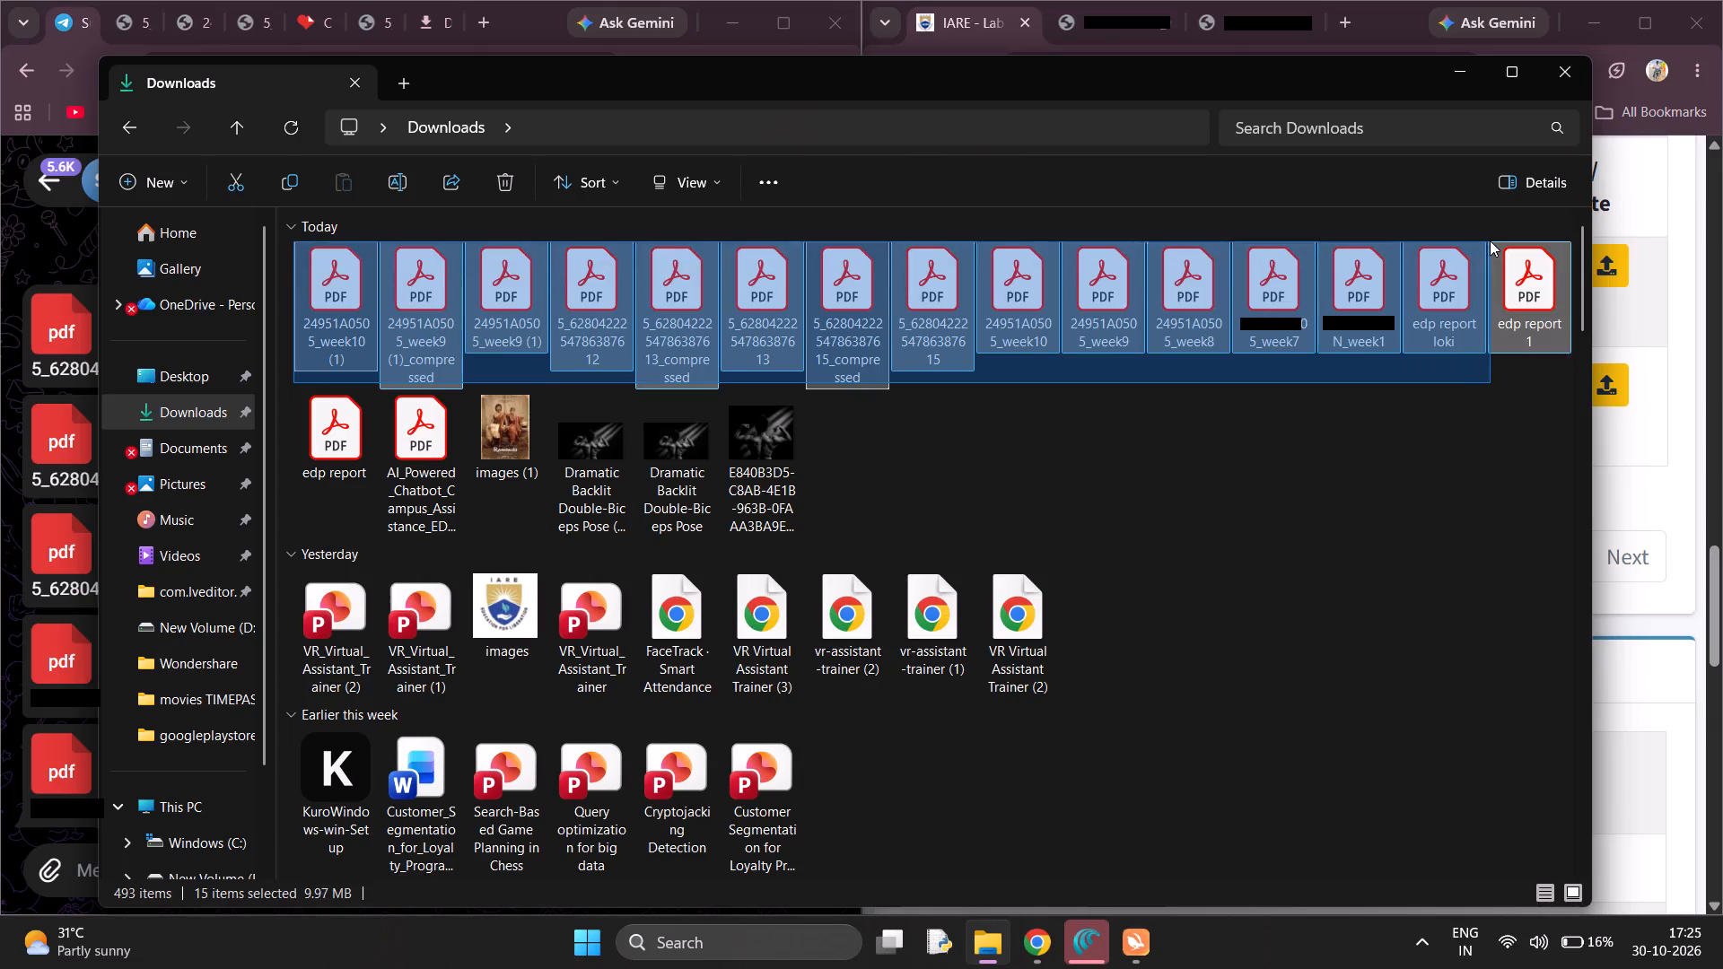
pyautogui.moveTo(1490, 240); pyautogui.dragTo(1450, 240)
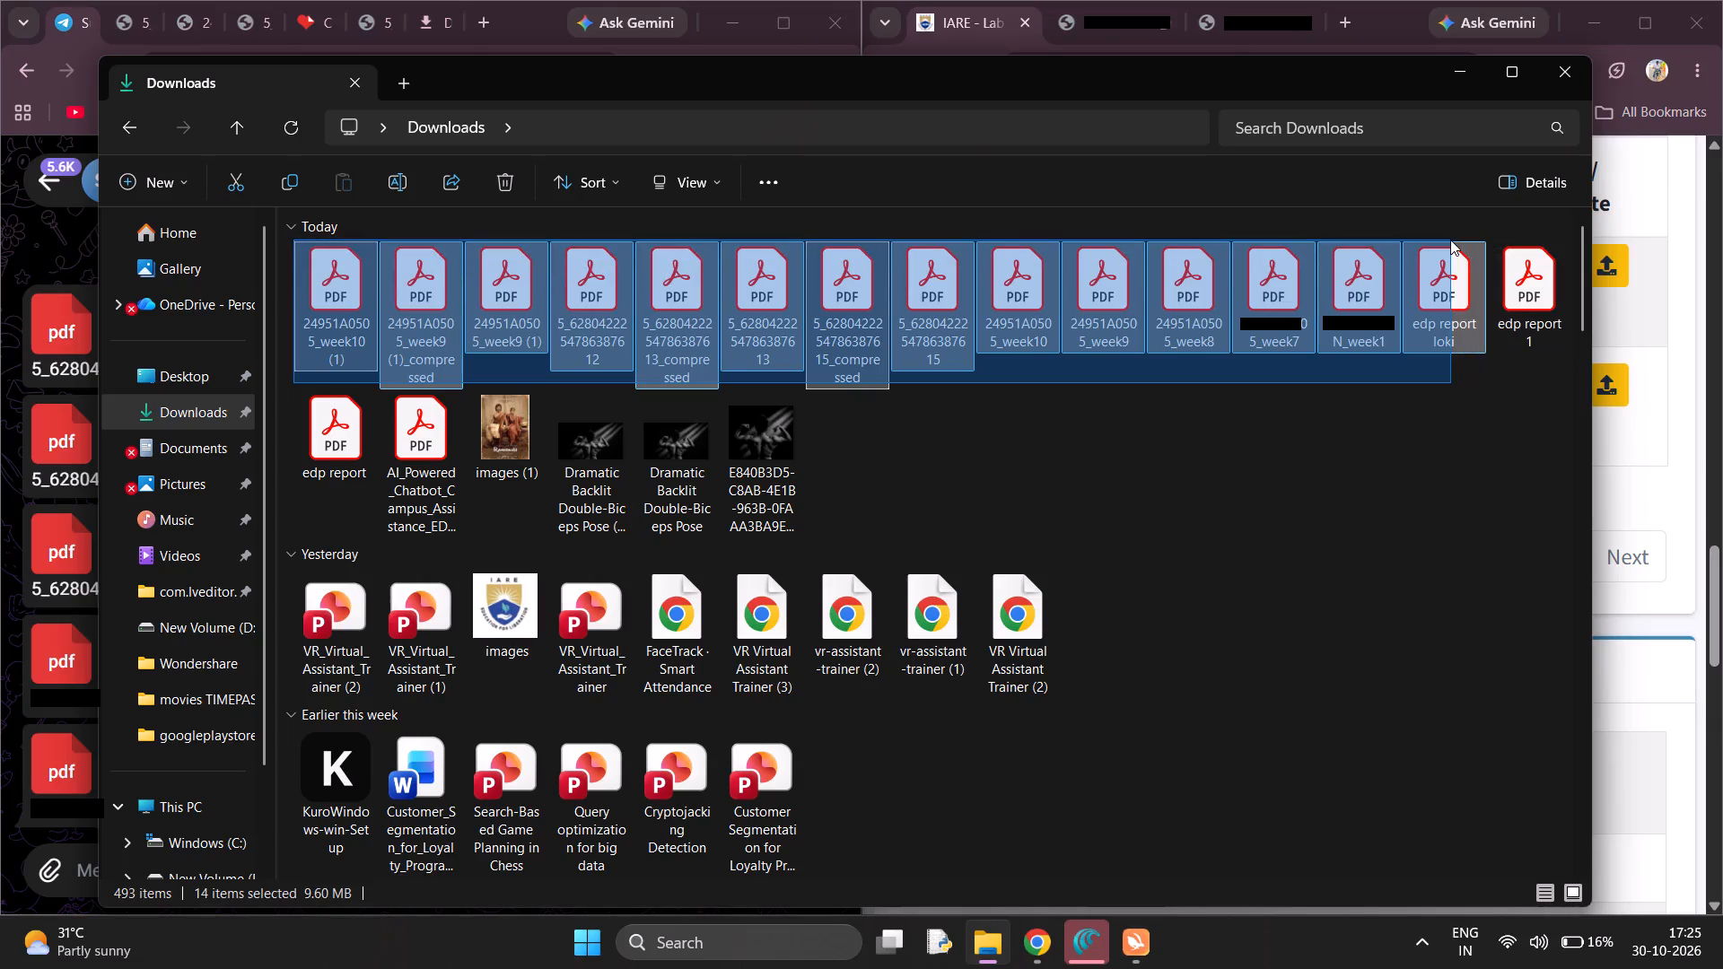
pyautogui.moveTo(1450, 240); pyautogui.dragTo(1459, 237)
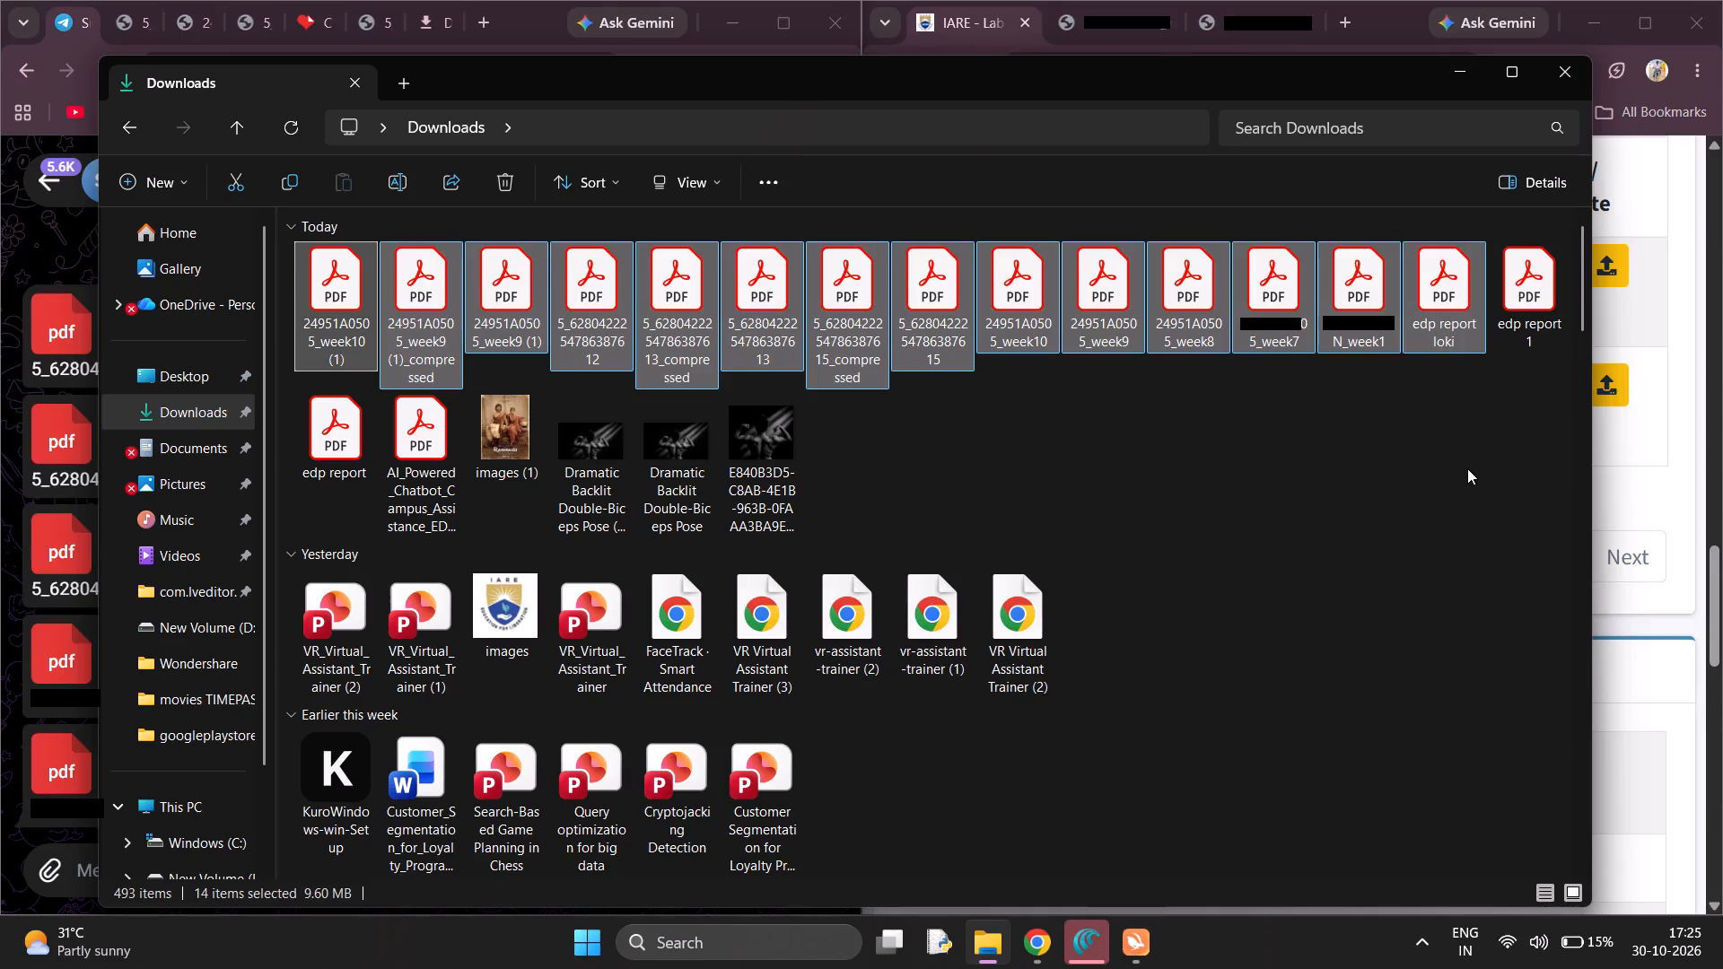
# Delete the selected PDFs, week10 (1) through edp report loki, from today's group in the Downloads folder.
pyautogui.hotkey('ctrl', 'd')
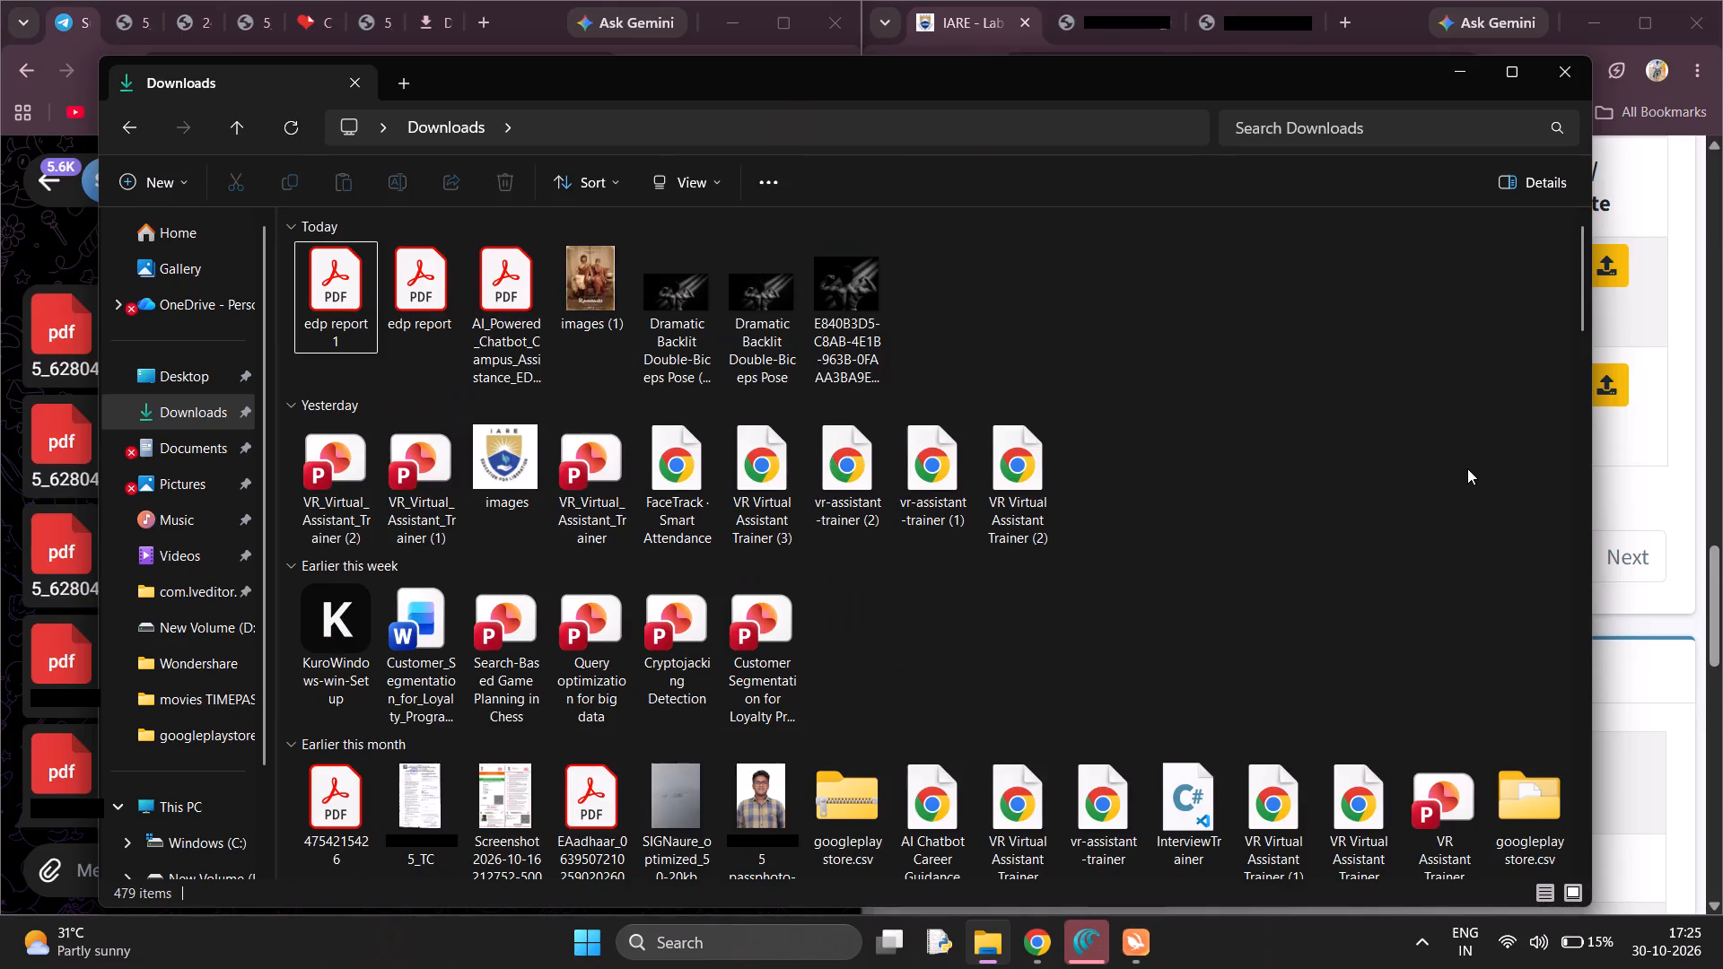
# Delete the Customer Segmentation Word document and the four presentations beside it from the Earlier this week group in Downloads.
pyautogui.scroll(-3, 1467, 468)
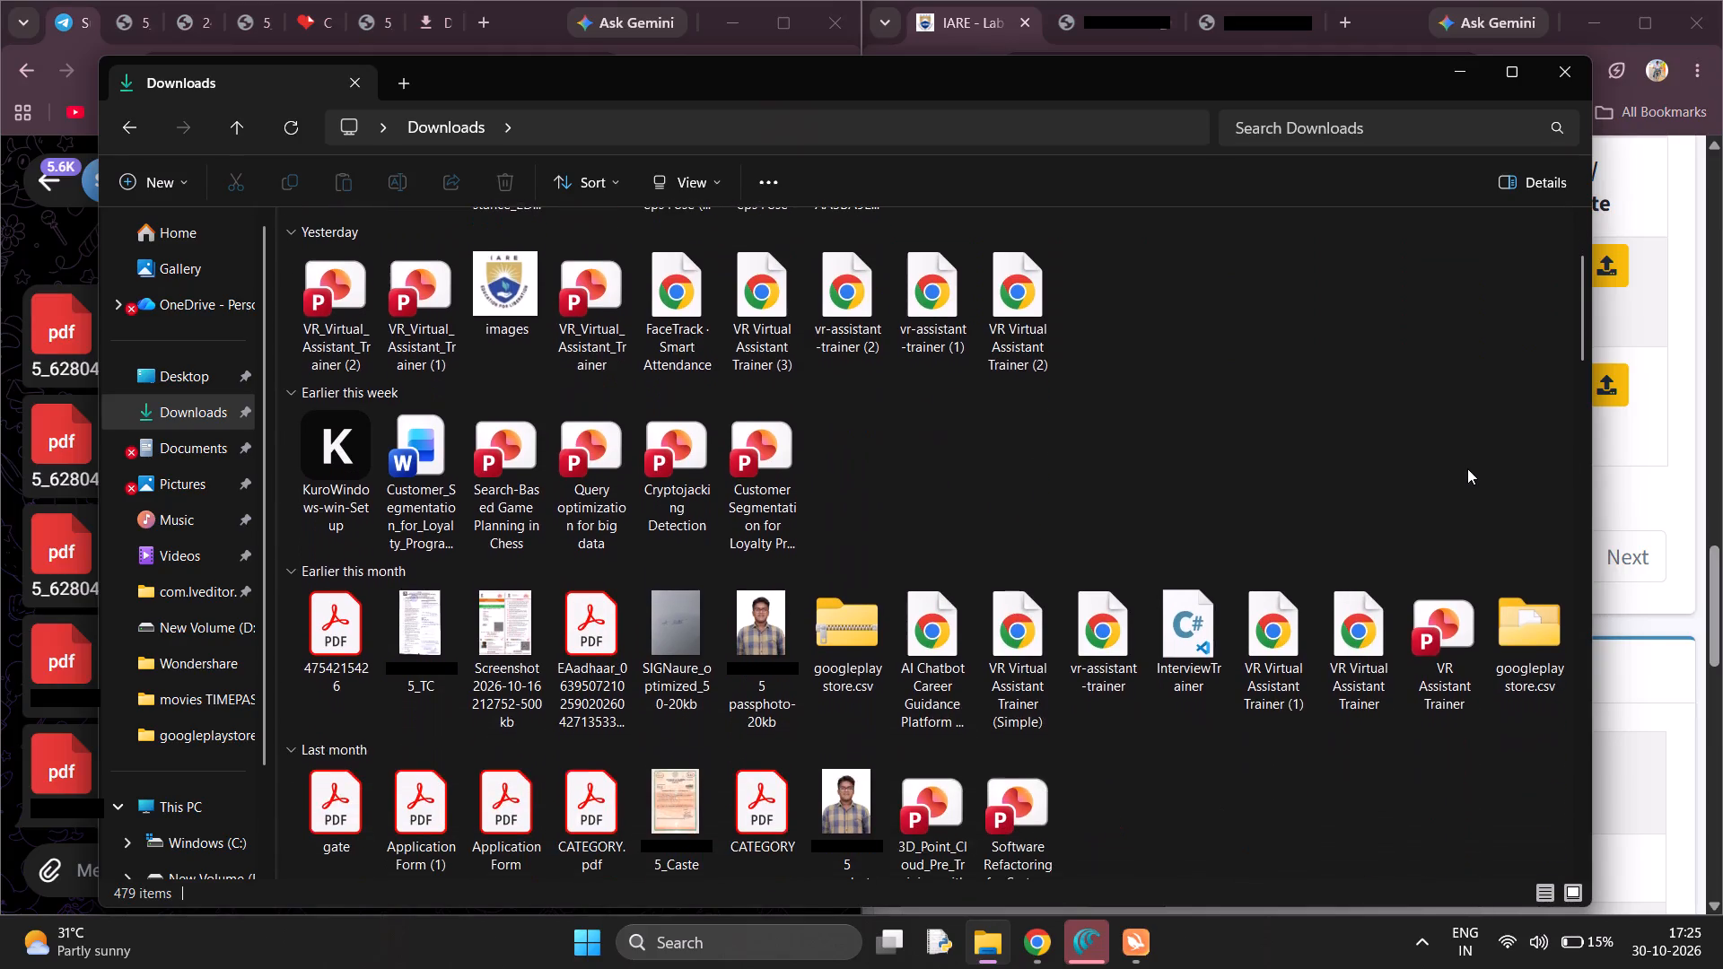
pyautogui.scroll(-3, 1467, 468)
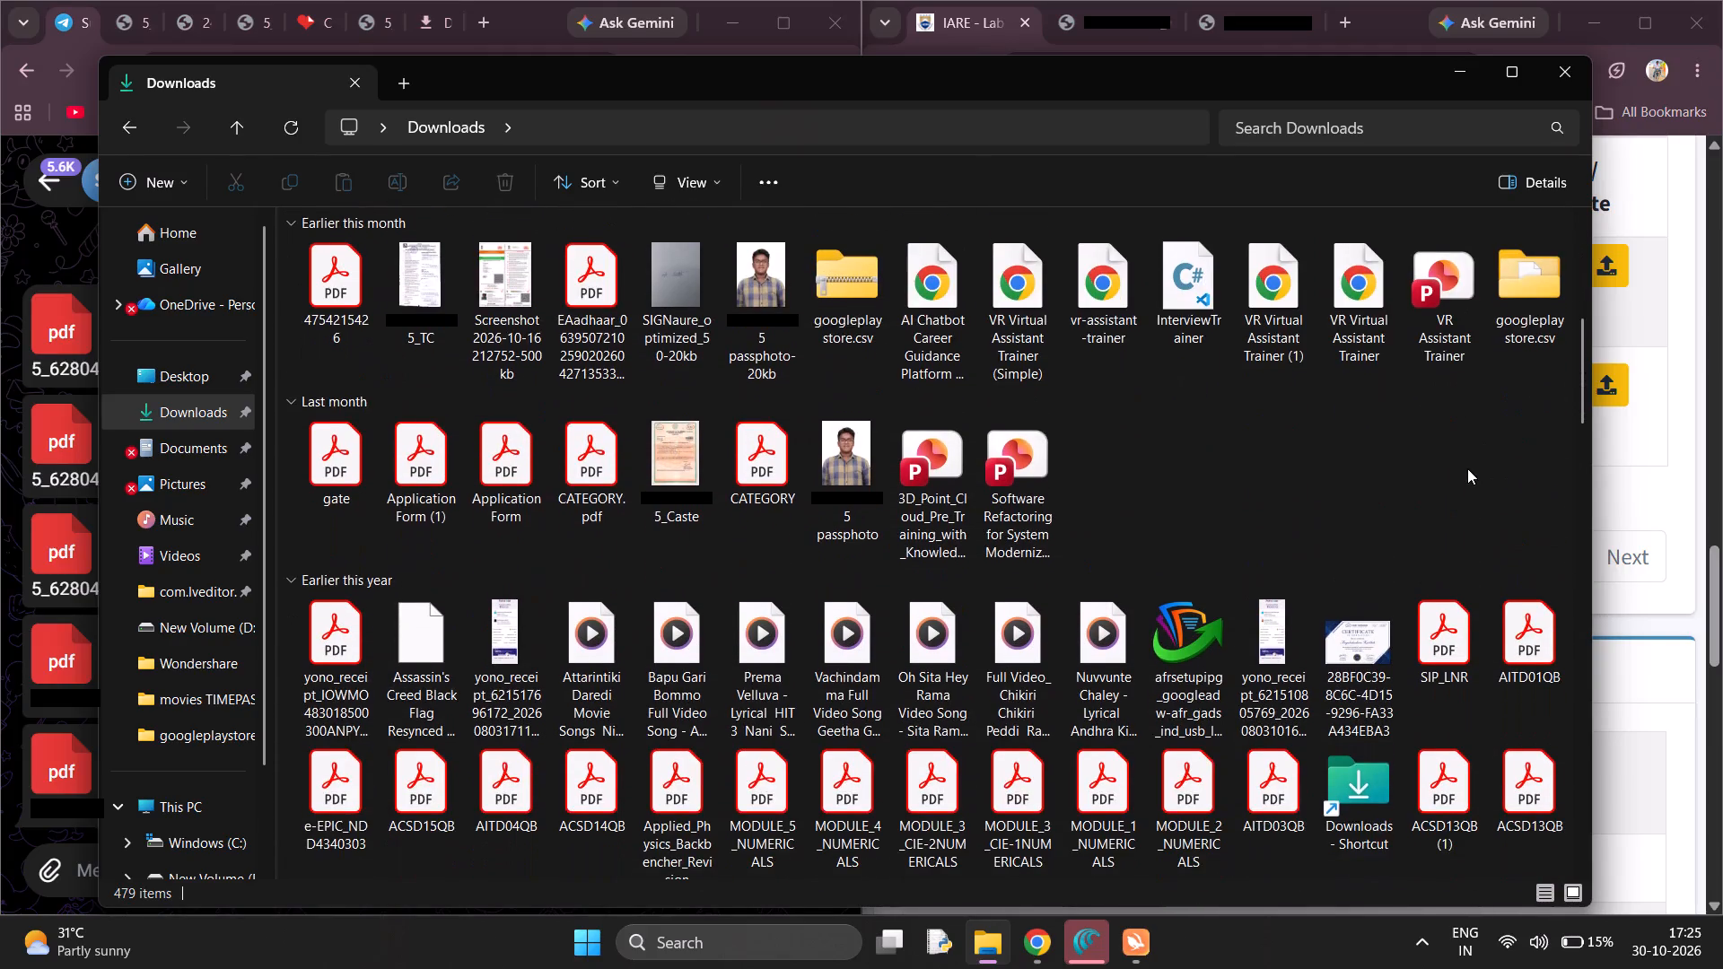
pyautogui.scroll(-9, 1467, 468)
pyautogui.scroll(2, 1467, 468)
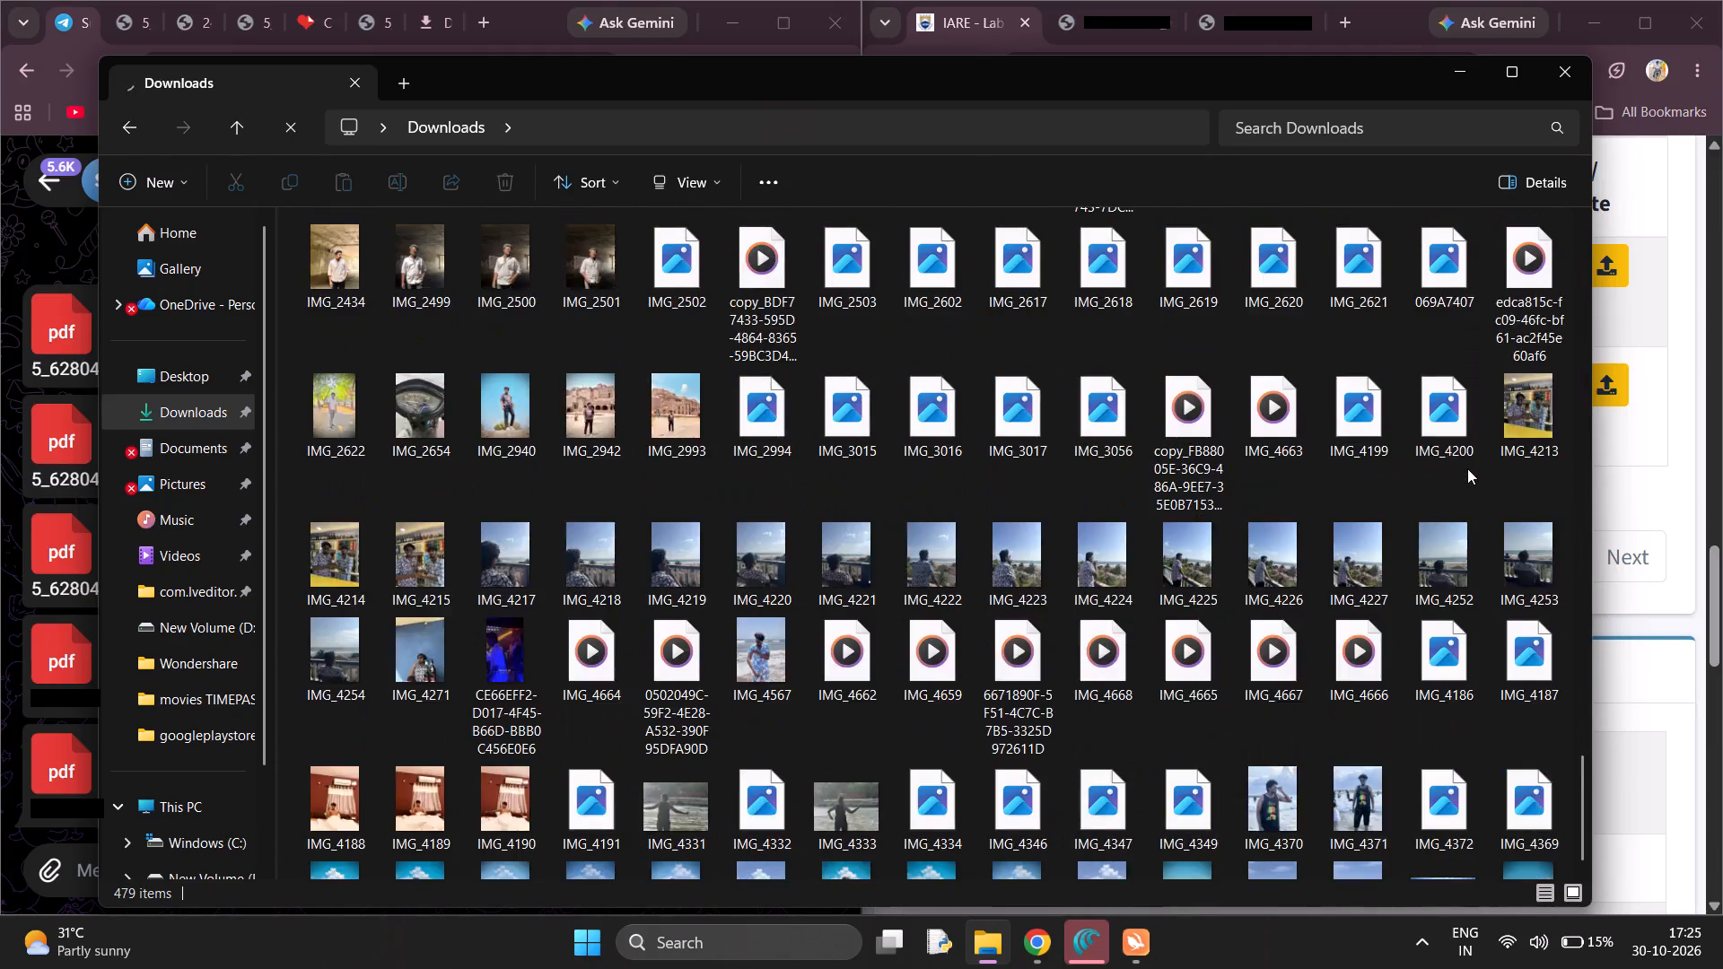
pyautogui.scroll(17, 1467, 468)
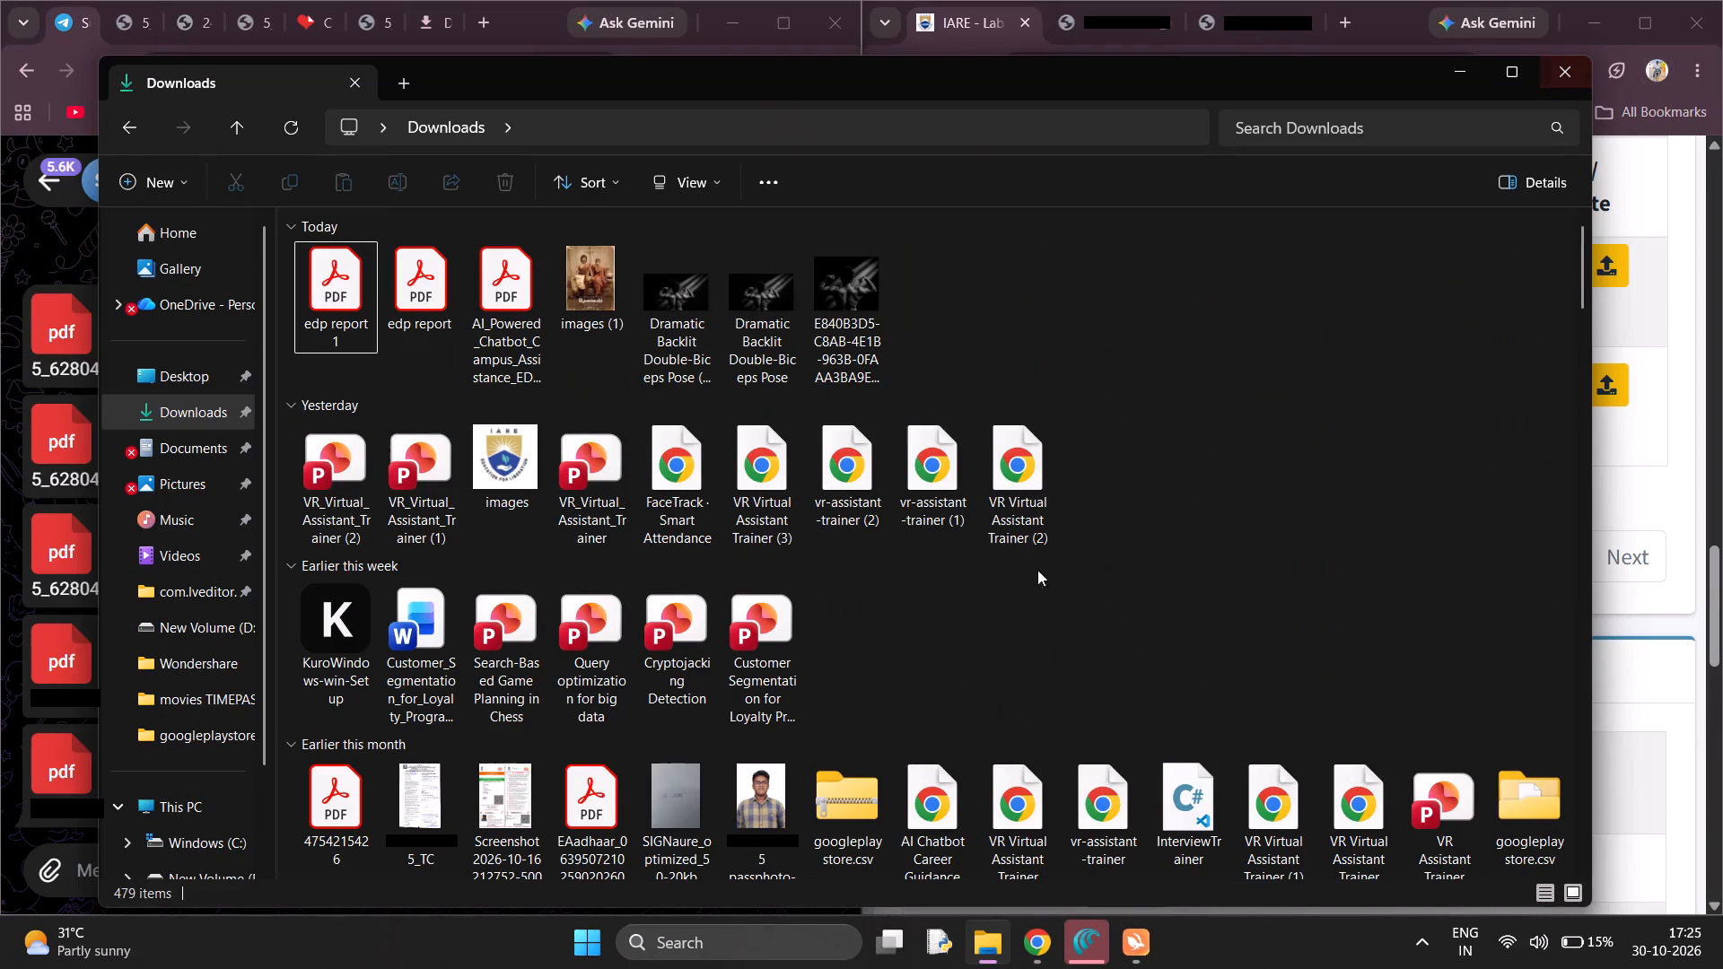
pyautogui.moveTo(1038, 617); pyautogui.dragTo(556, 624)
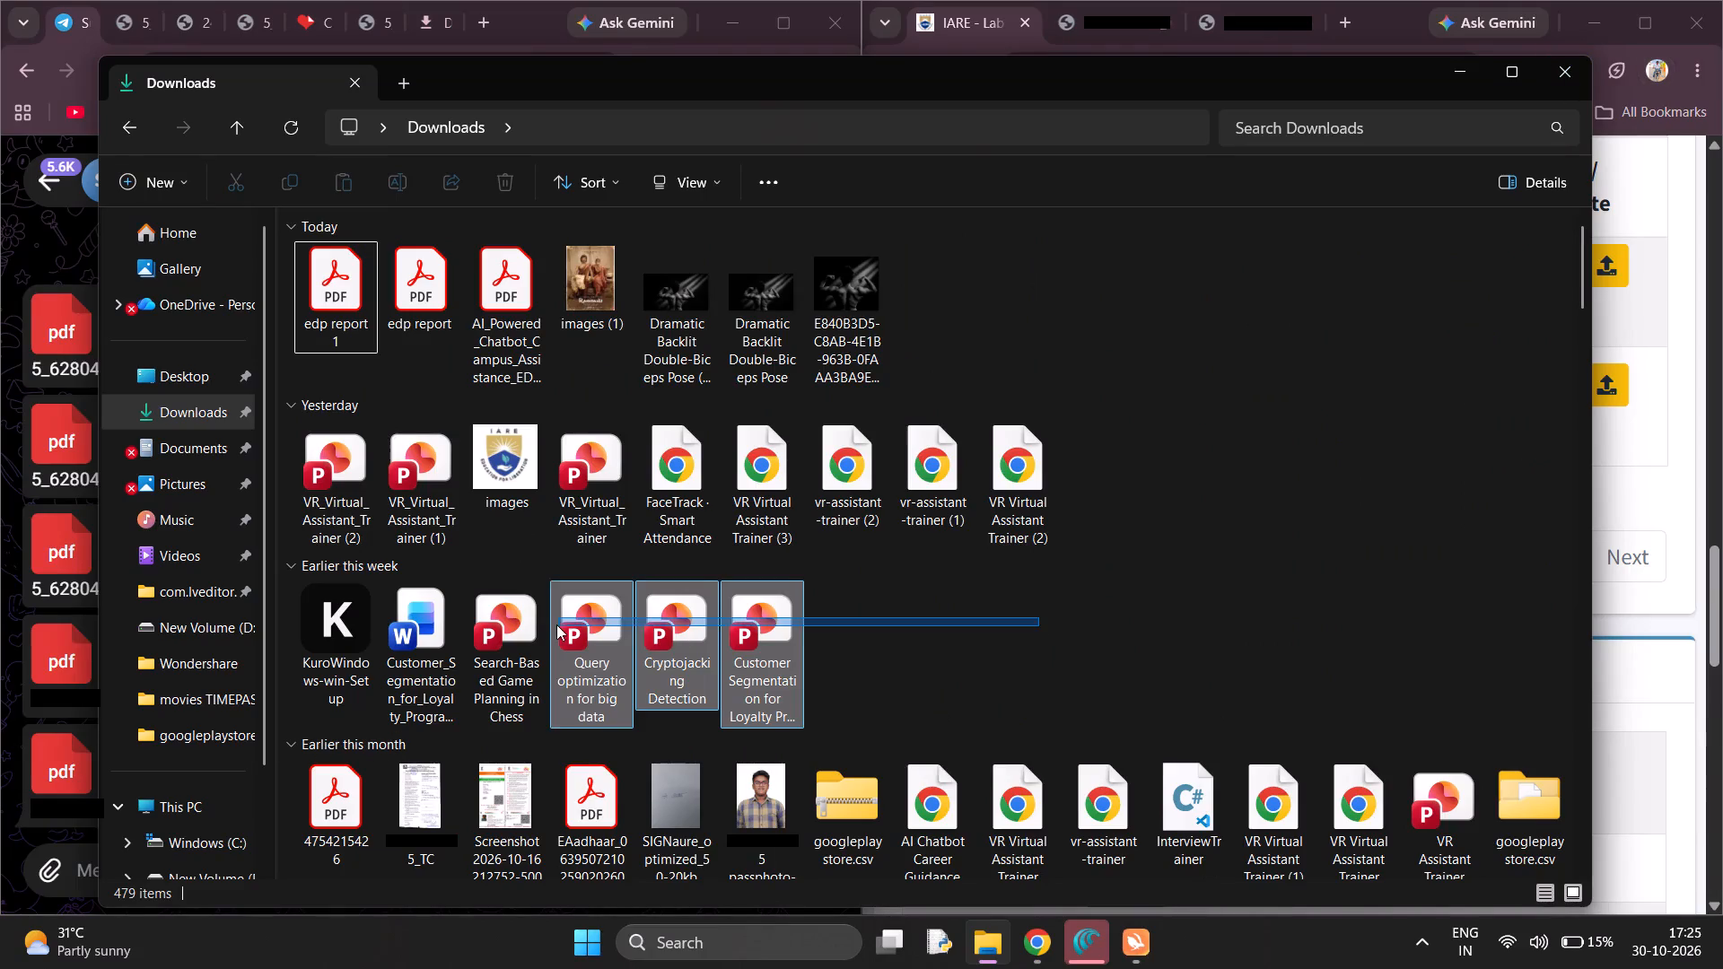
pyautogui.moveTo(556, 624); pyautogui.dragTo(413, 628)
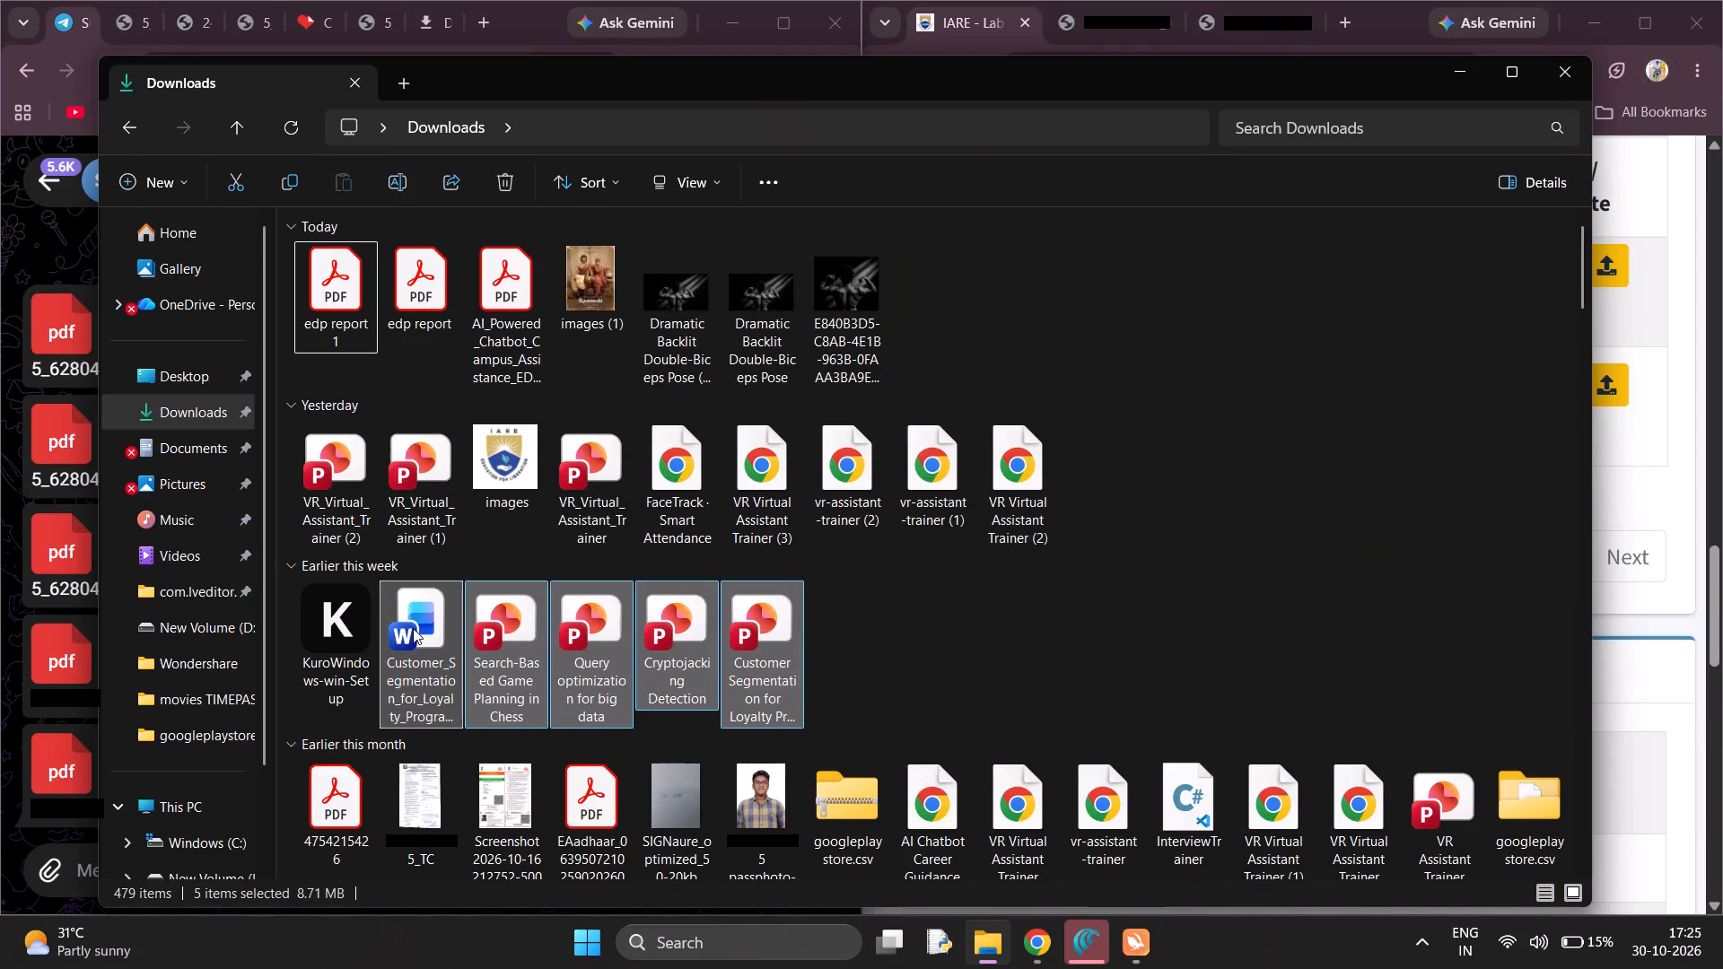
pyautogui.hotkey('ctrl', 'd')
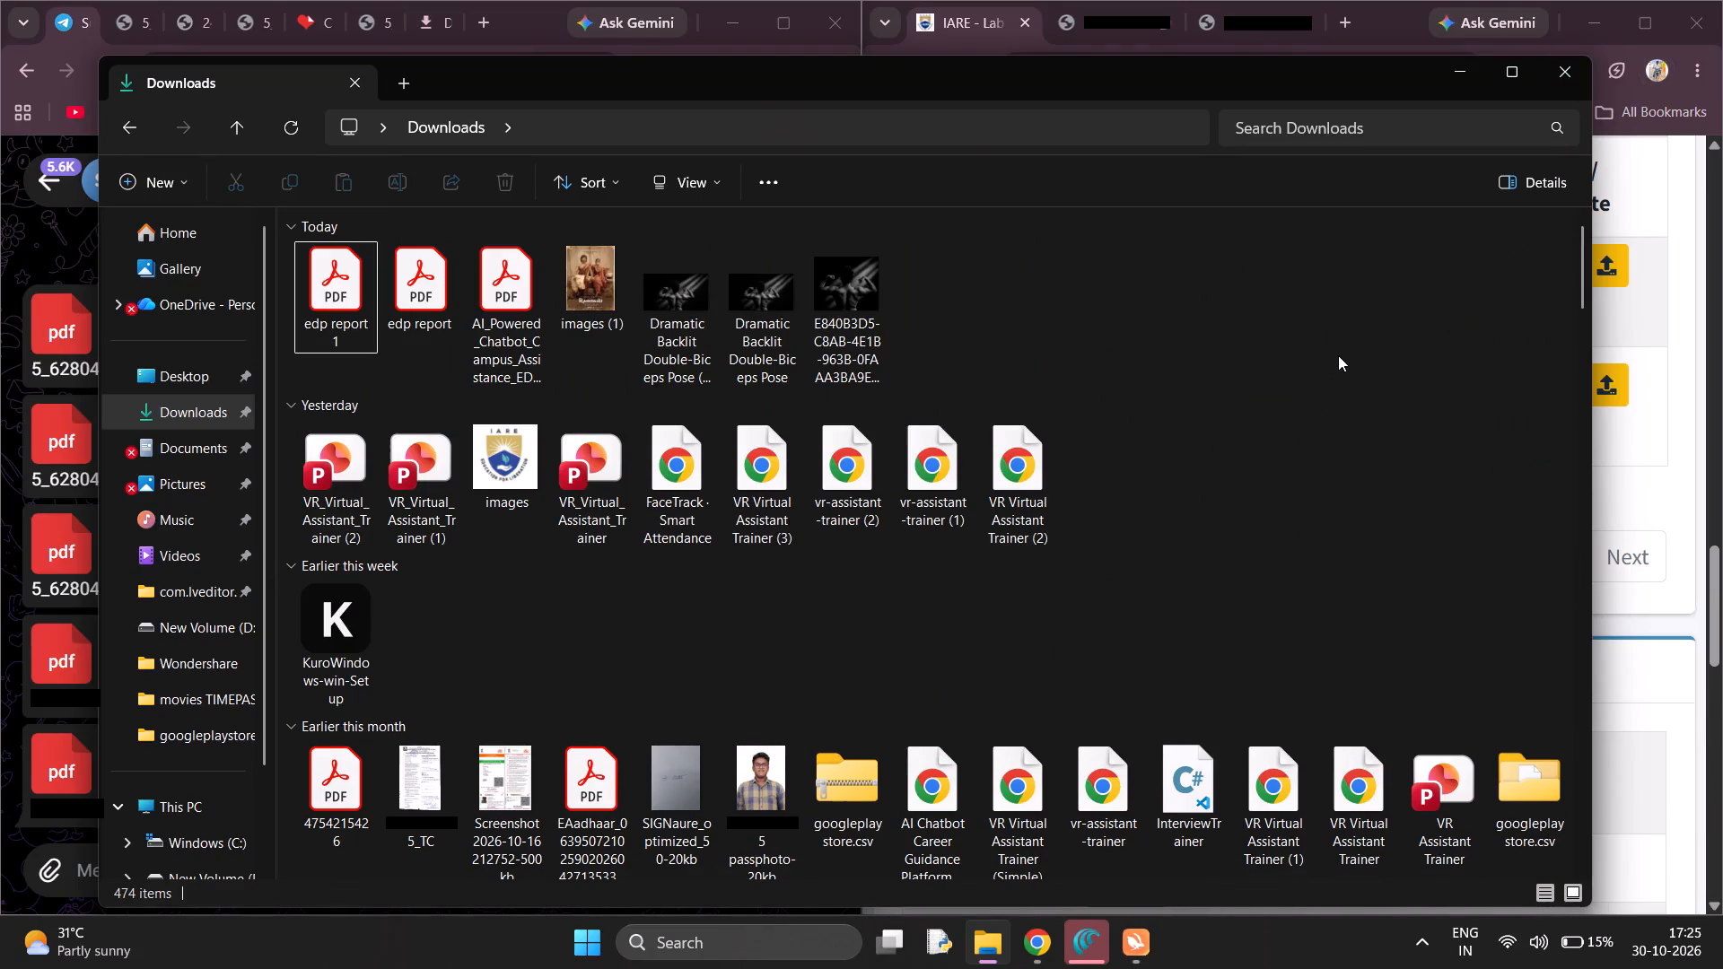
# Put the Downloads window away and look over the weekly experiment list on the IARE lab record page.
pyautogui.click(1467, 80)
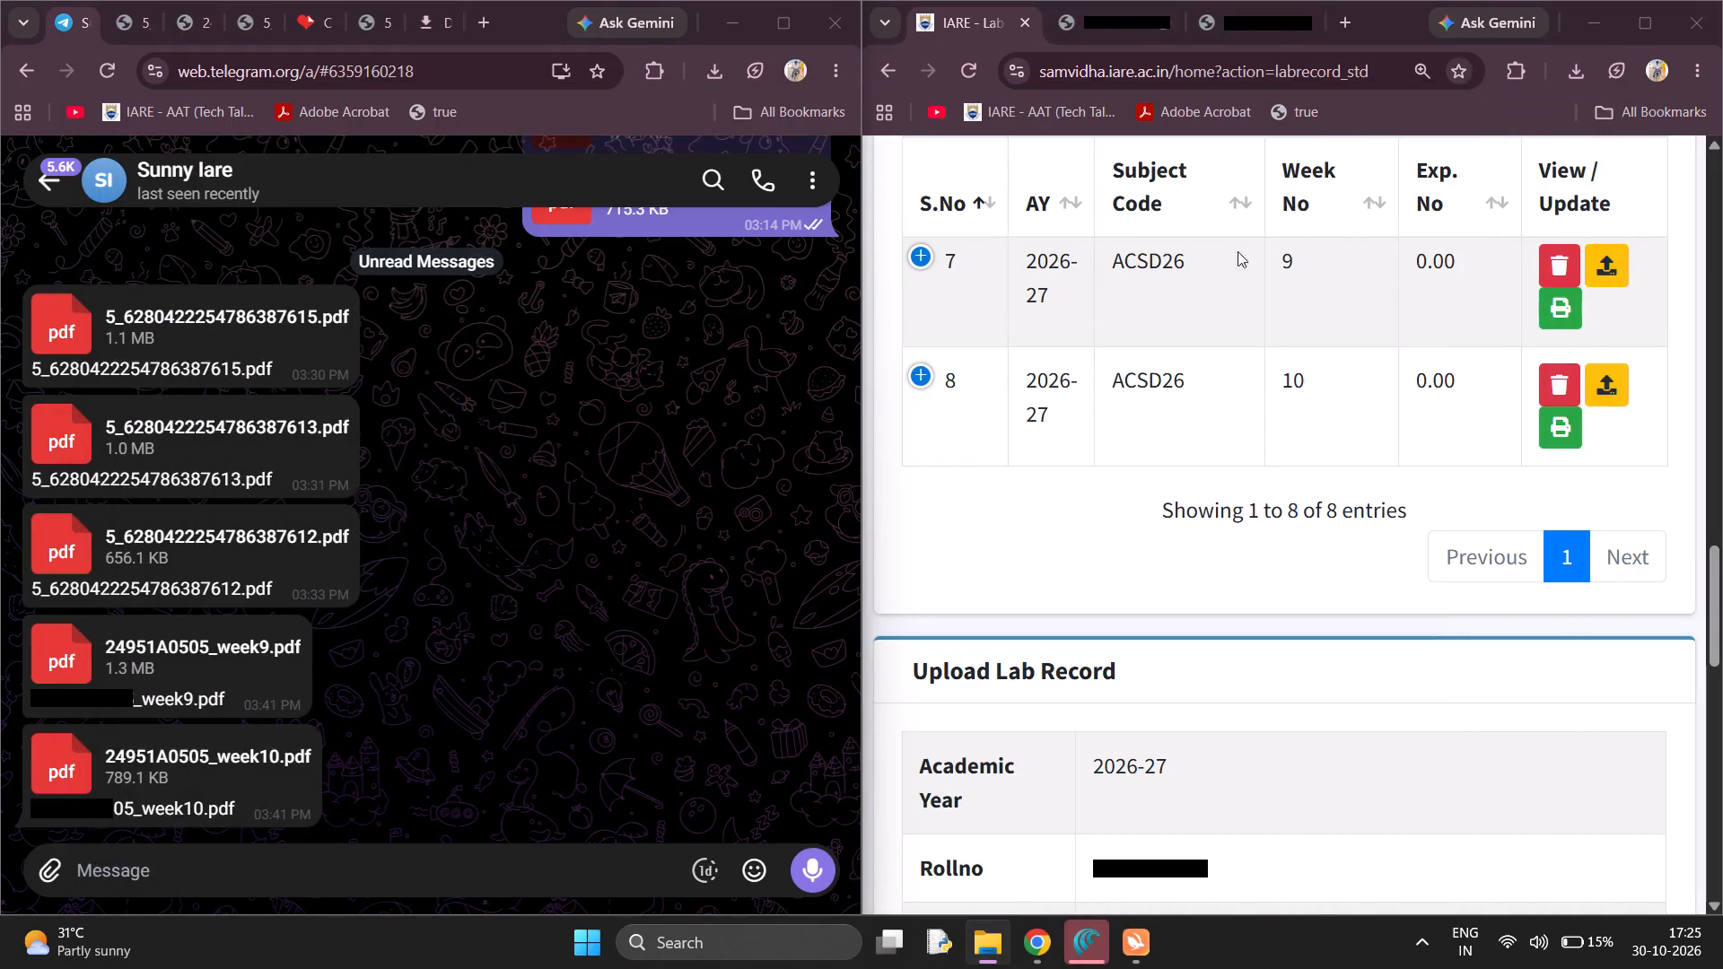
pyautogui.scroll(11, 1214, 277)
pyautogui.scroll(-2, 1214, 277)
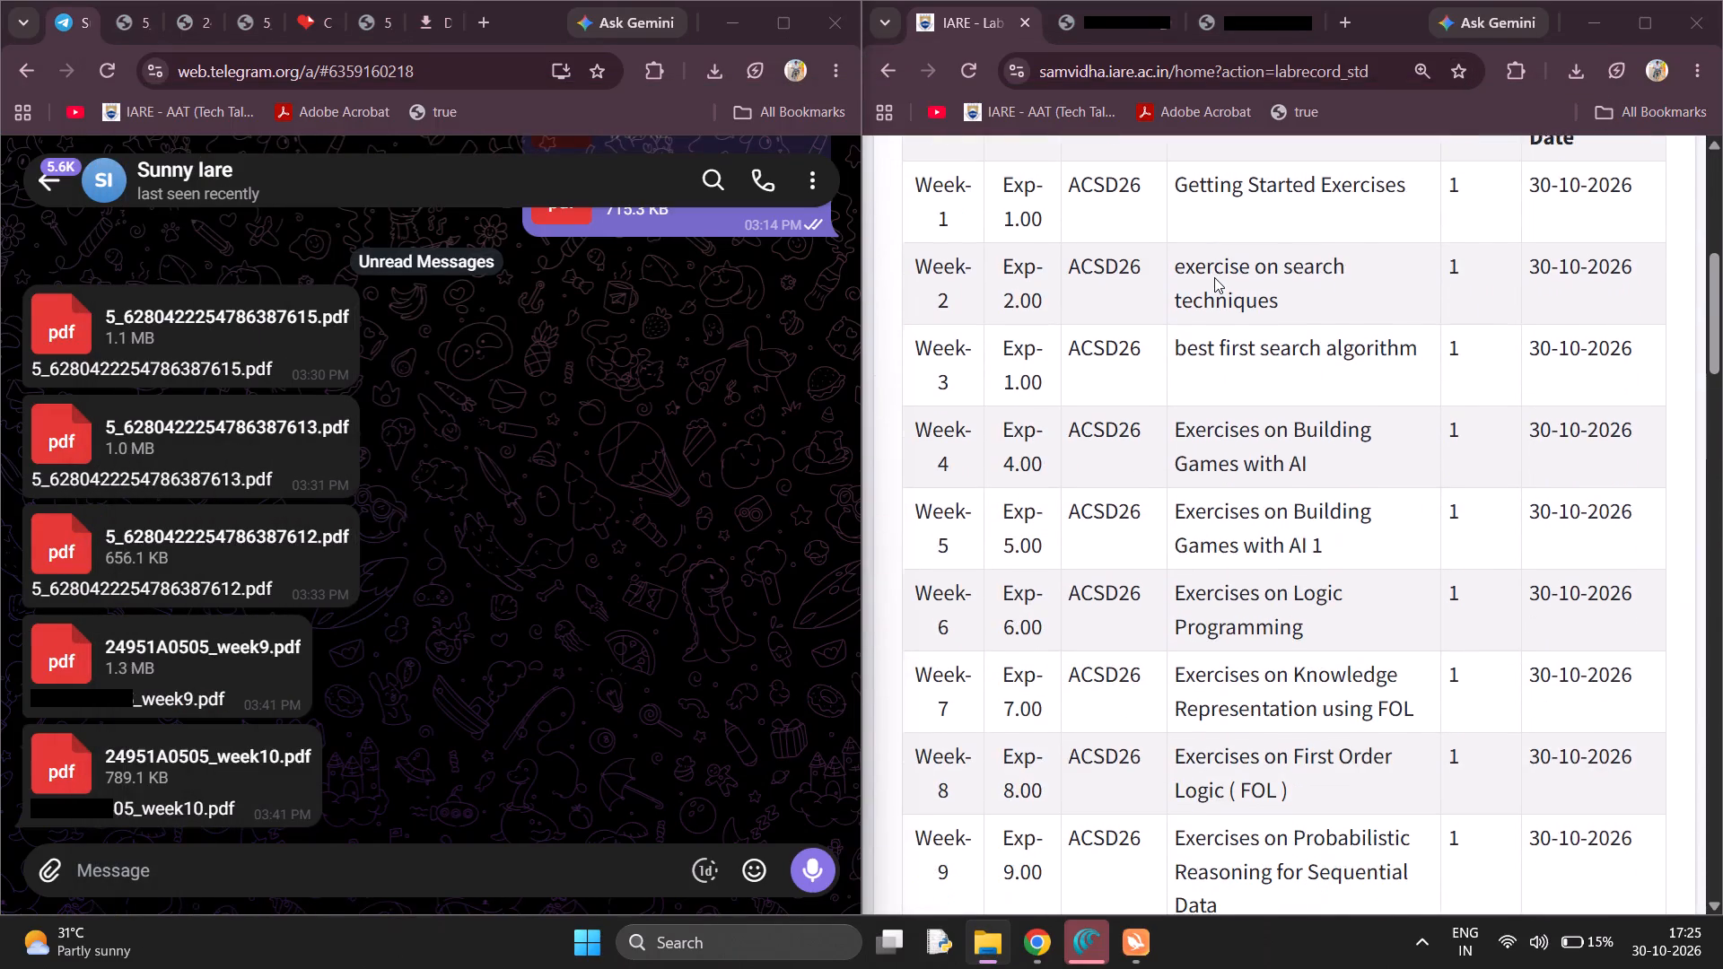
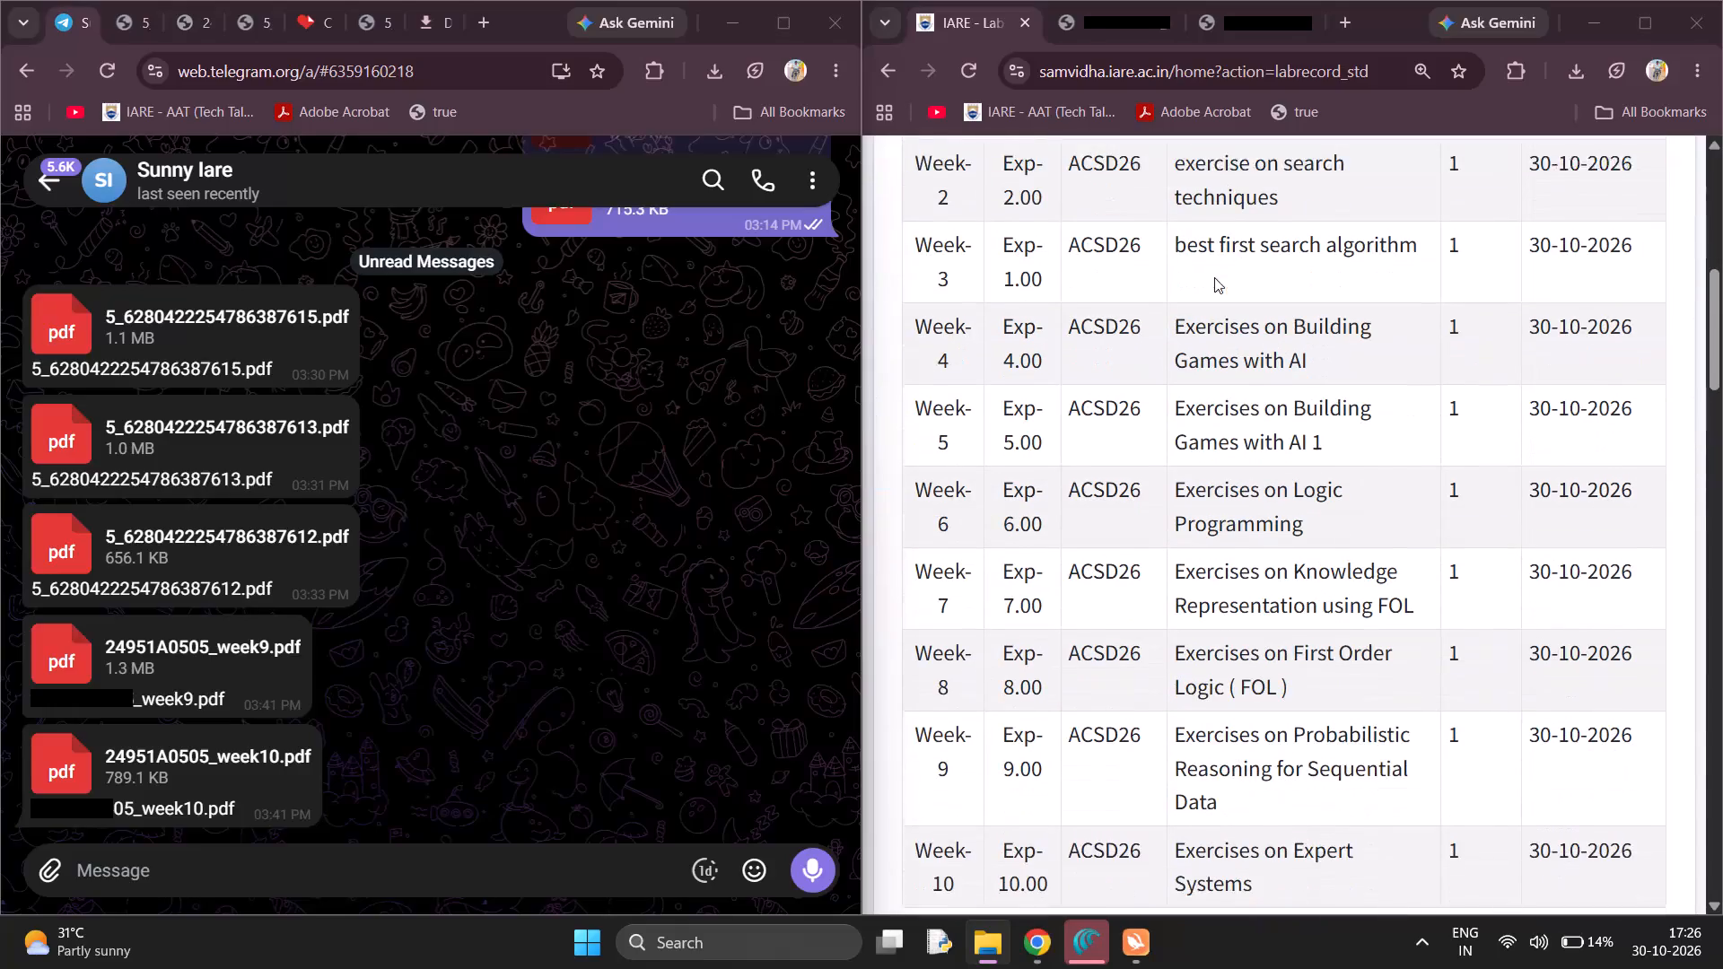
# Return to the subject selector at the start of the Lab Record page and open its list of labs.
pyautogui.scroll(4, 1214, 277)
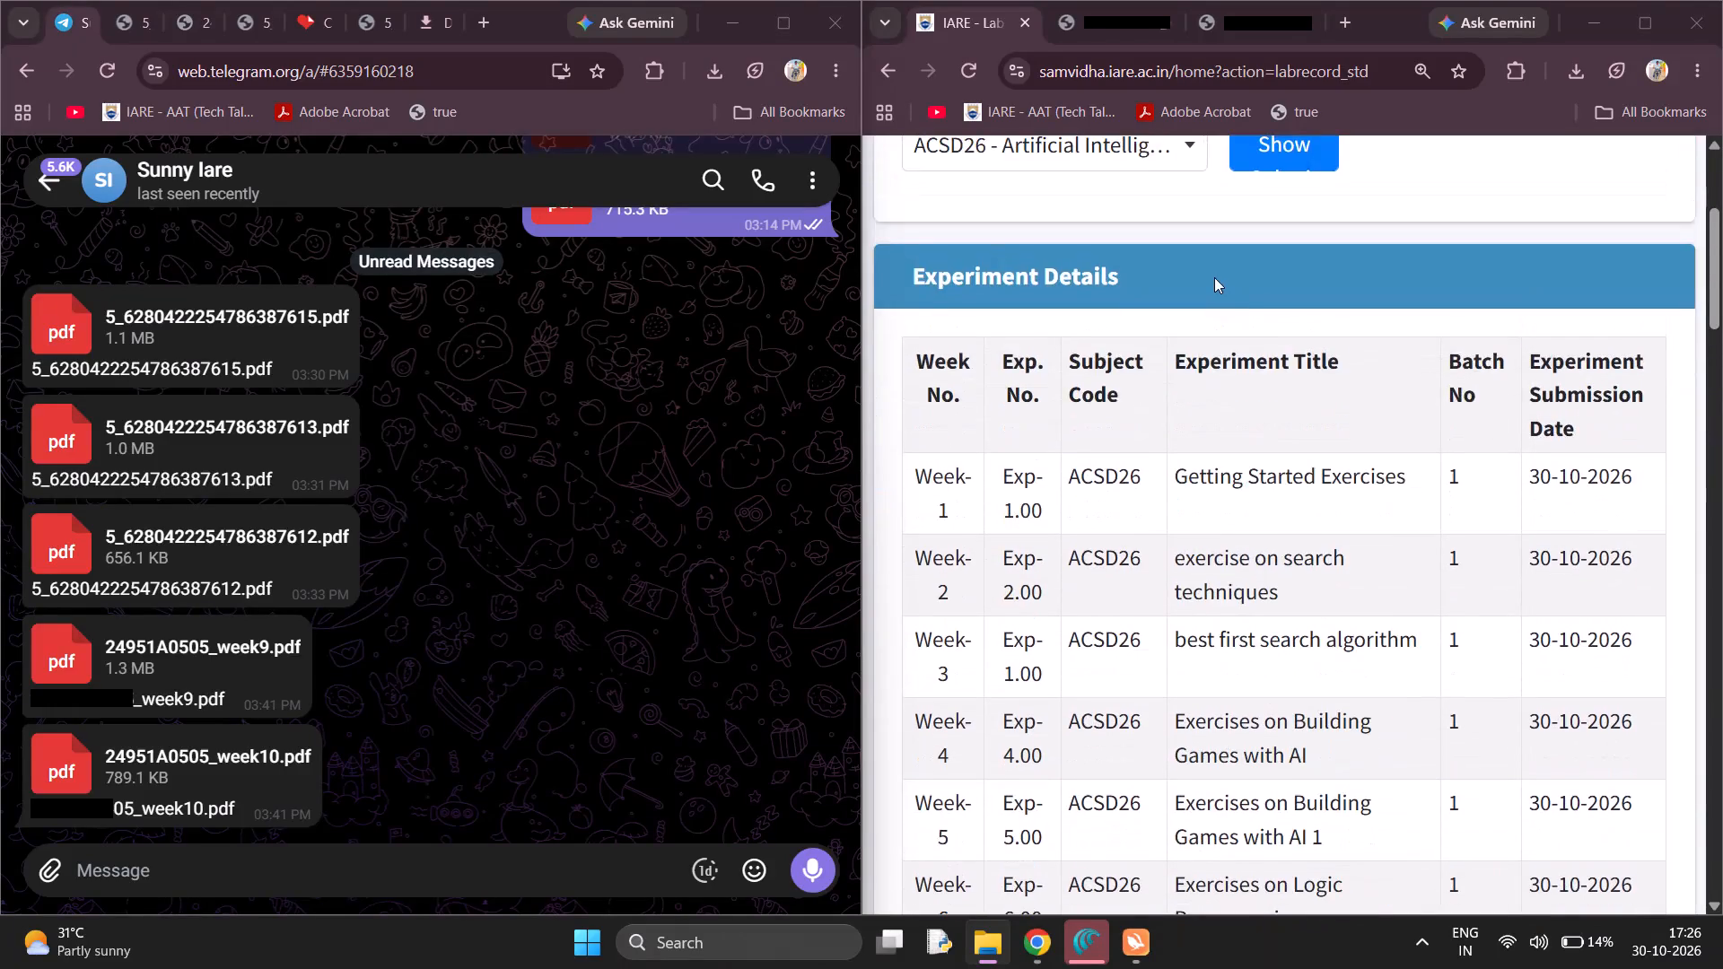
pyautogui.scroll(2, 1214, 277)
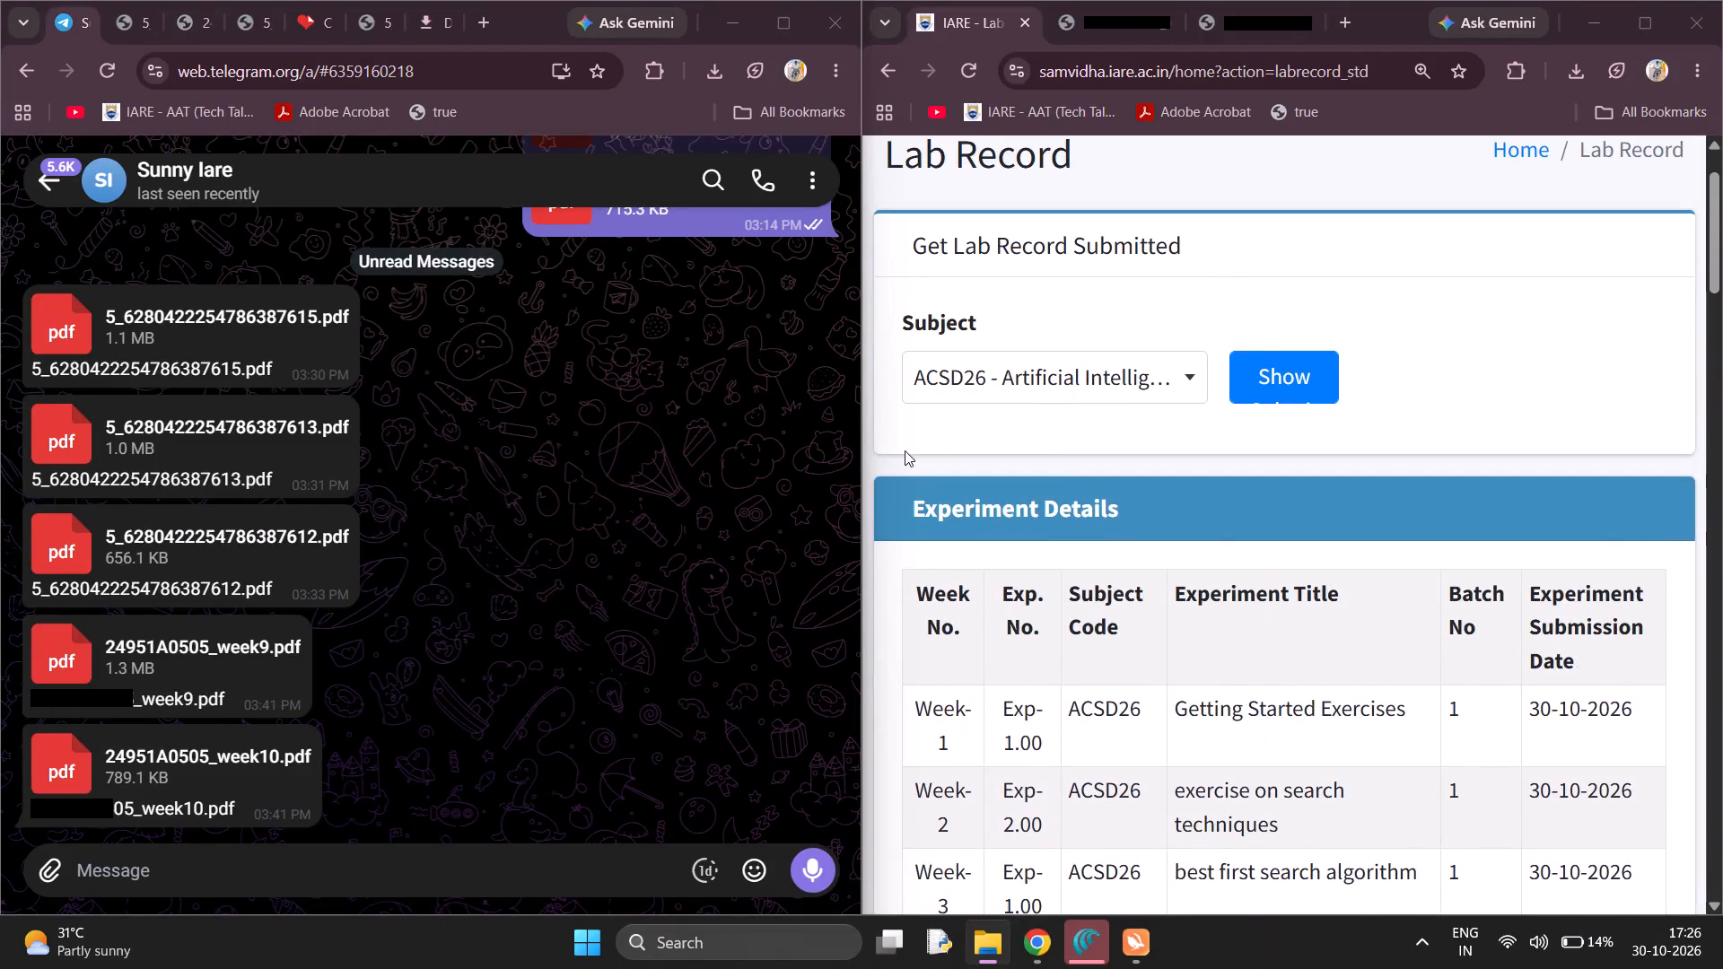
pyautogui.click(1162, 389)
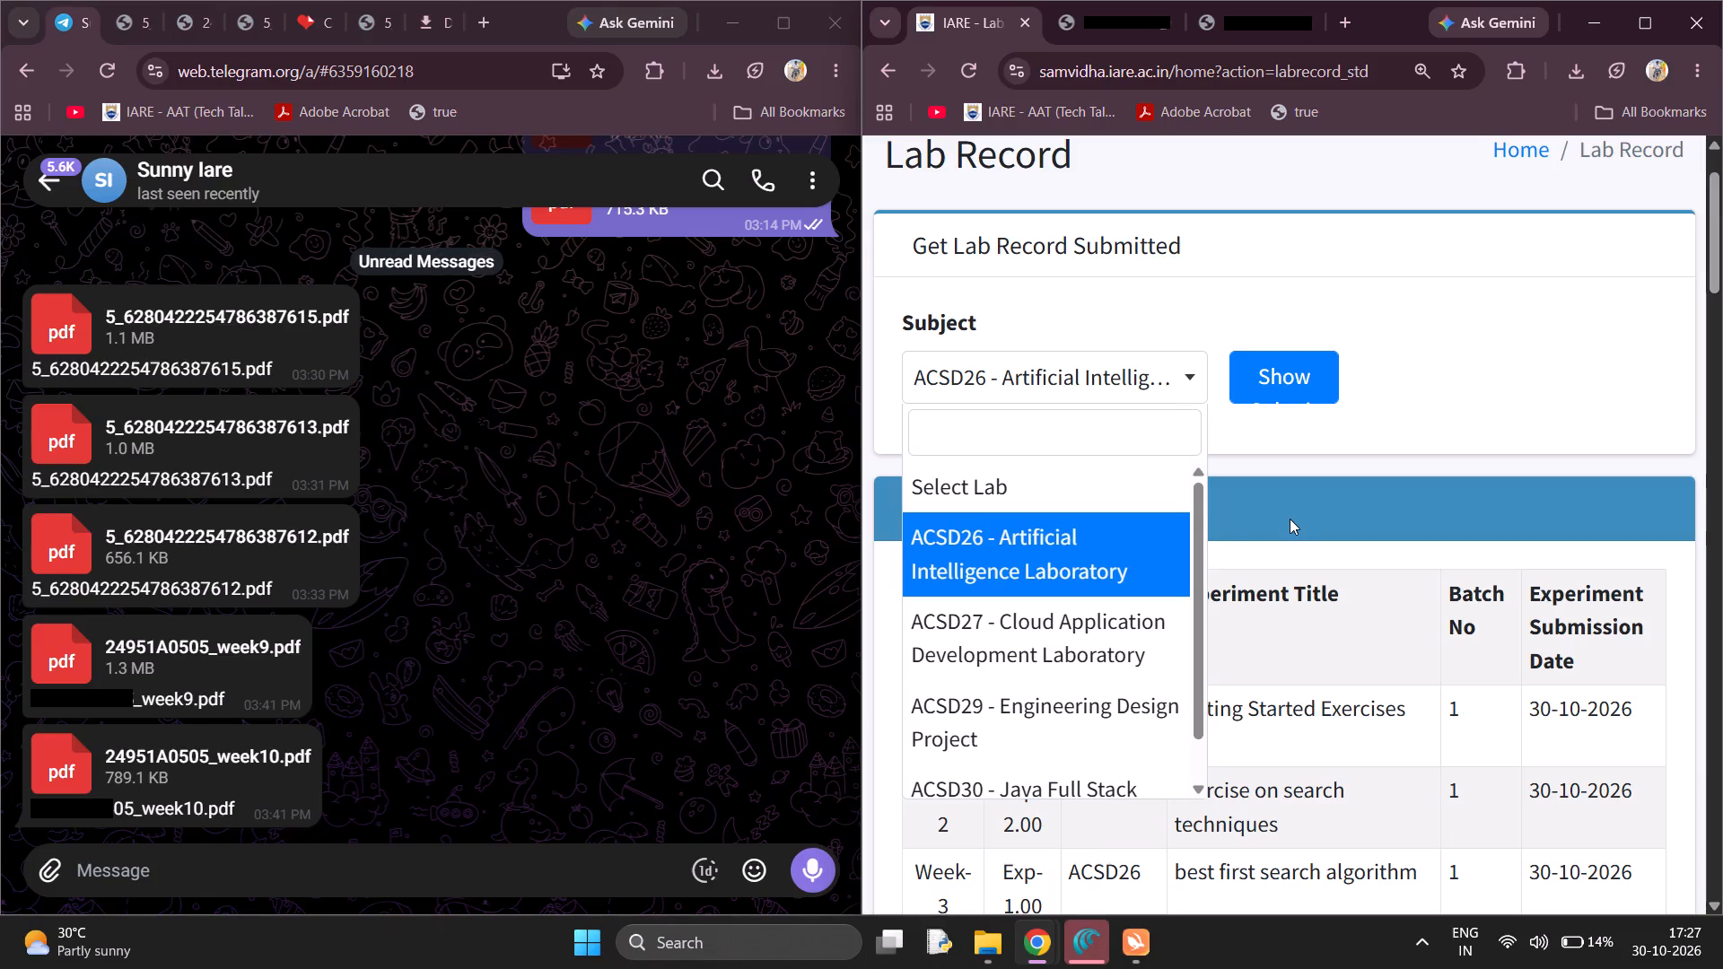
pyautogui.click(162, 176)
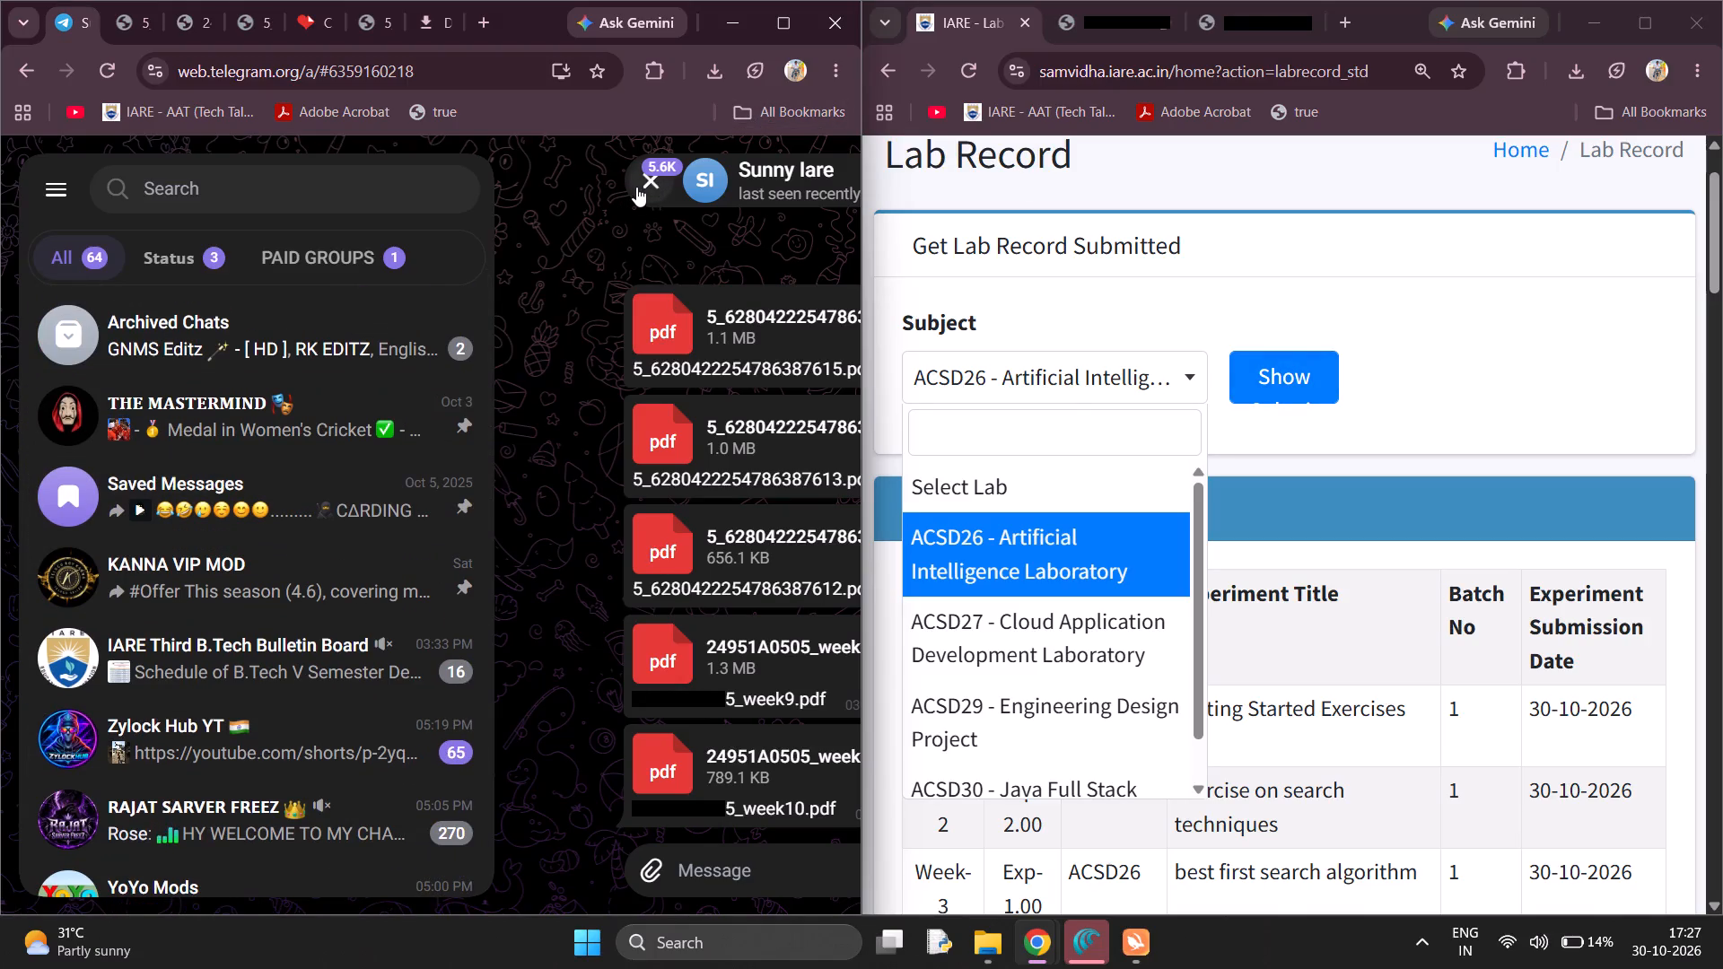
pyautogui.click(636, 187)
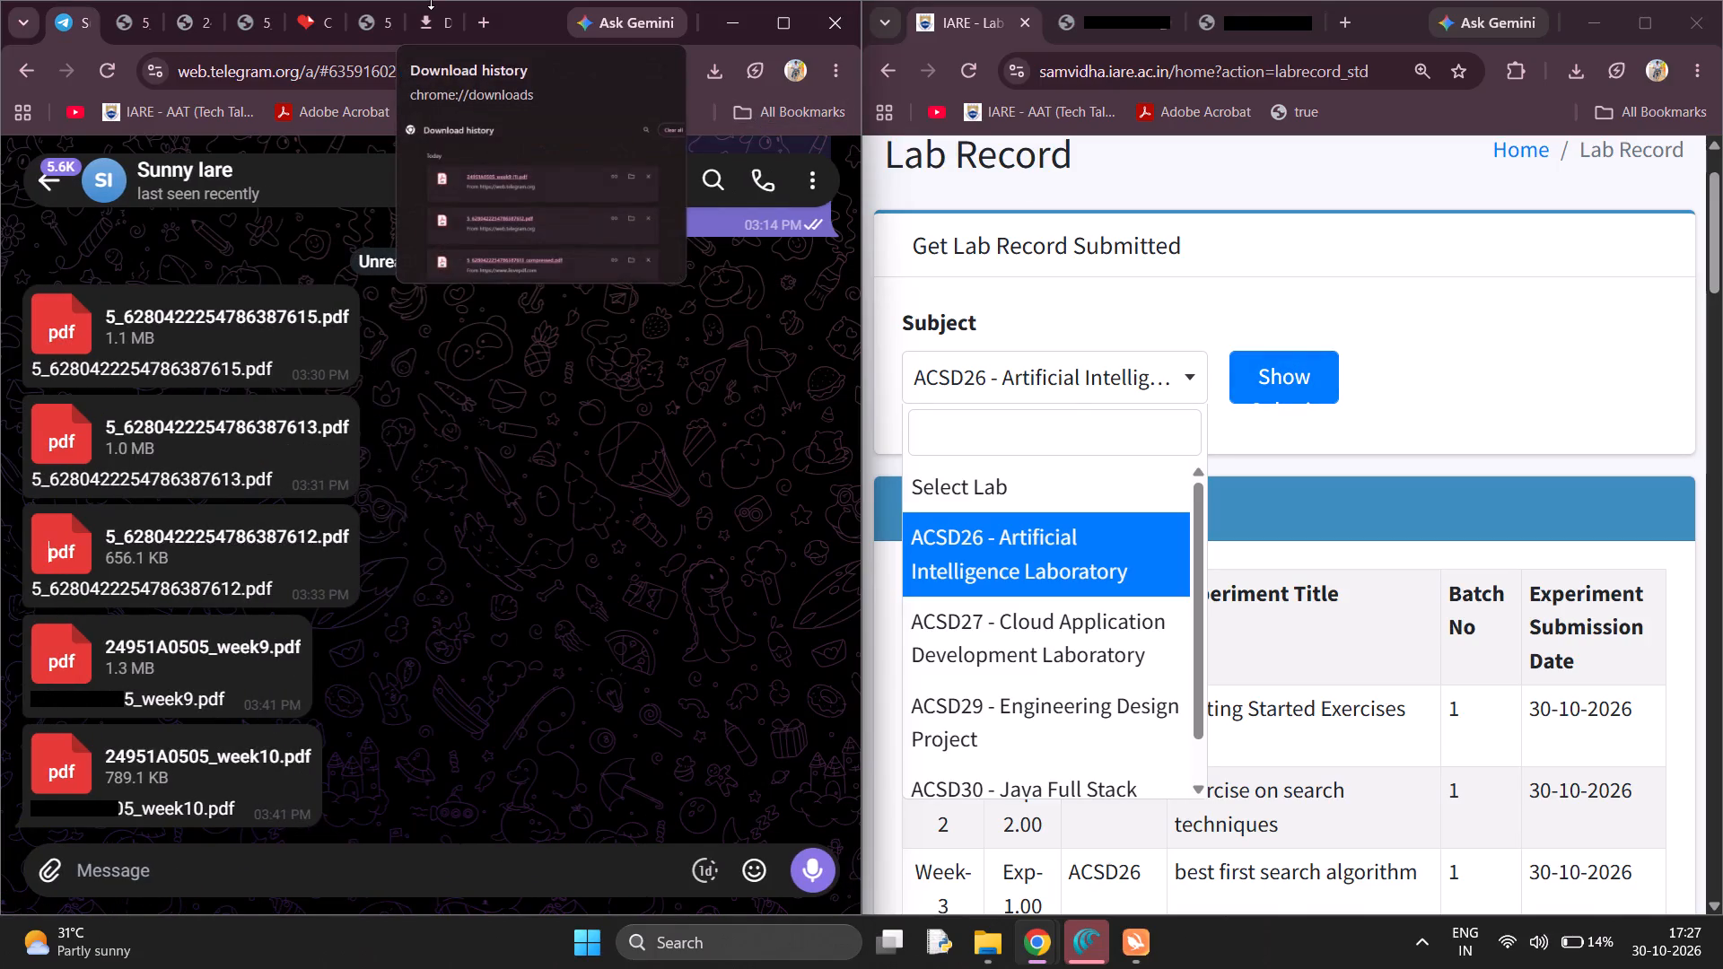
pyautogui.click(124, 19)
pyautogui.click(66, 23)
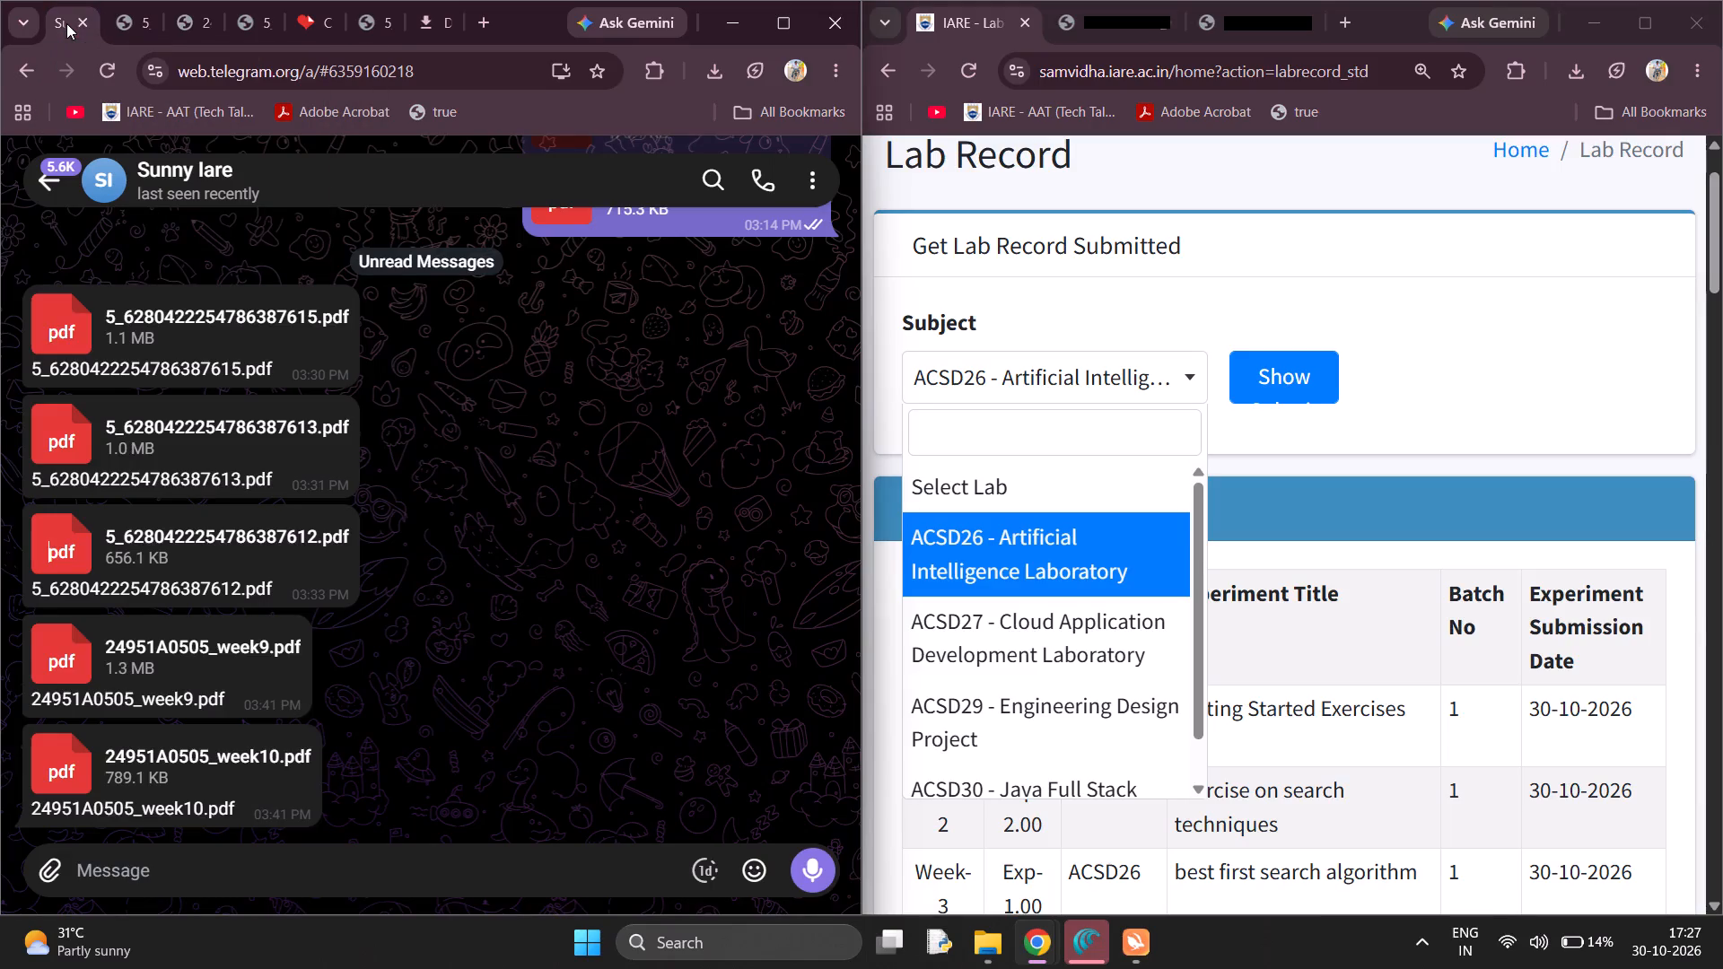
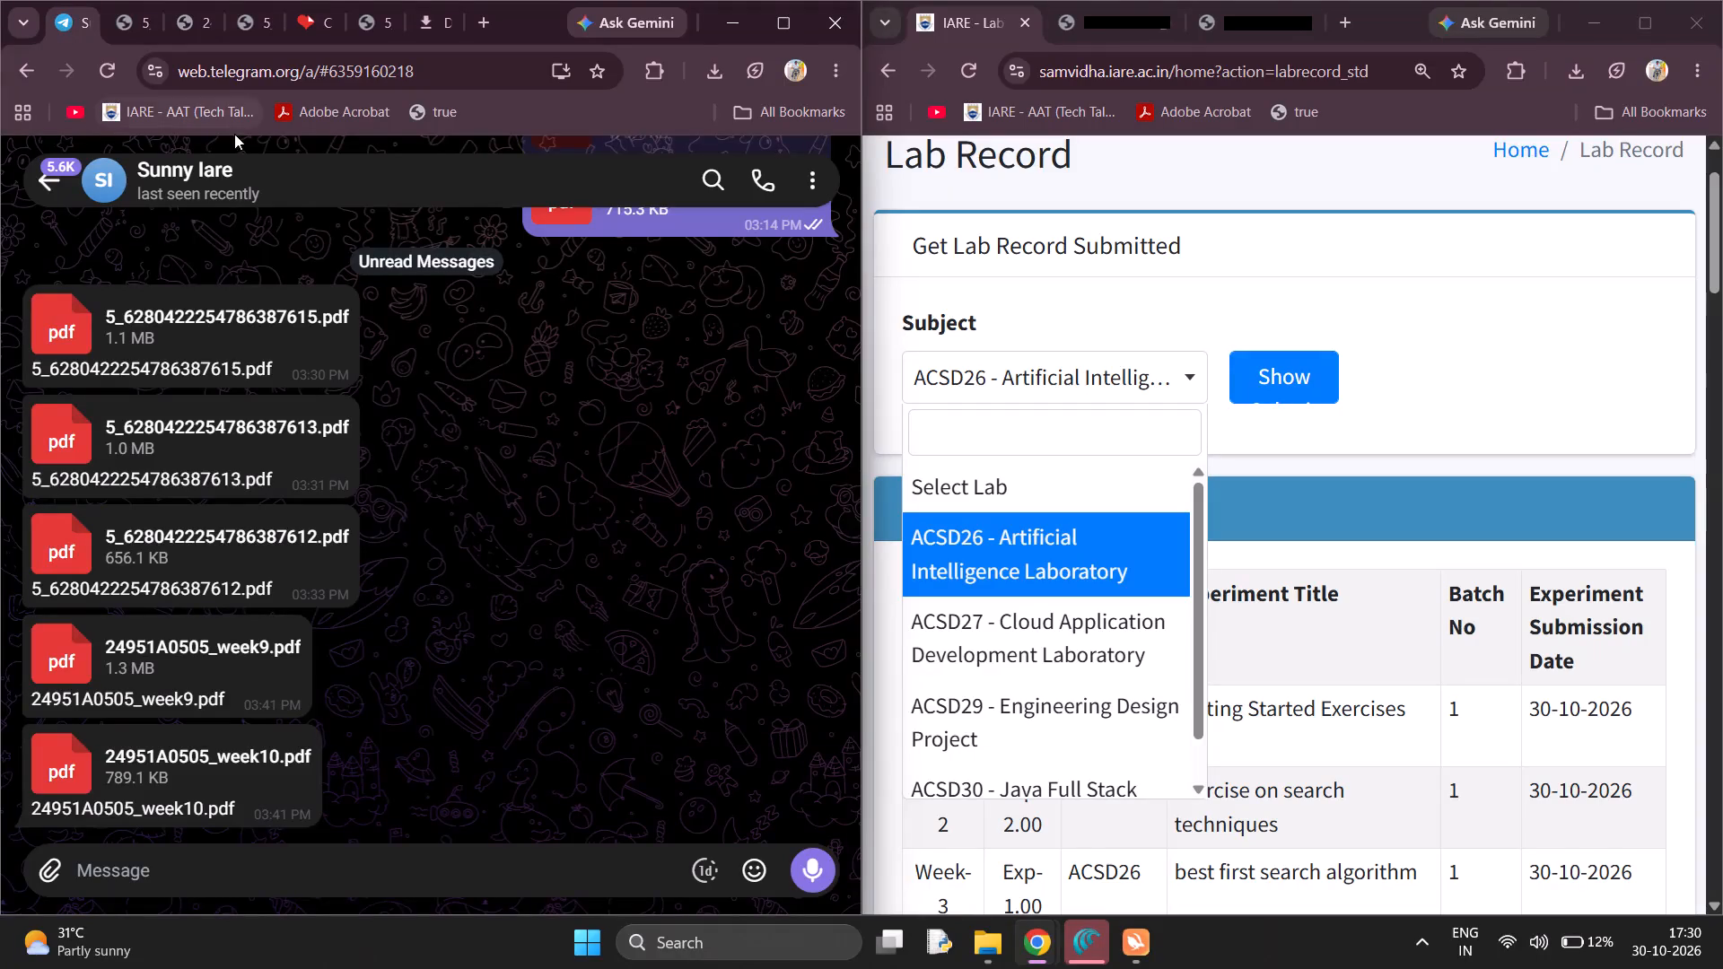
# Choose ACSD26 - Artificial Intelligence Laboratory as the subject for the submitted lab records.
pyautogui.click(1115, 562)
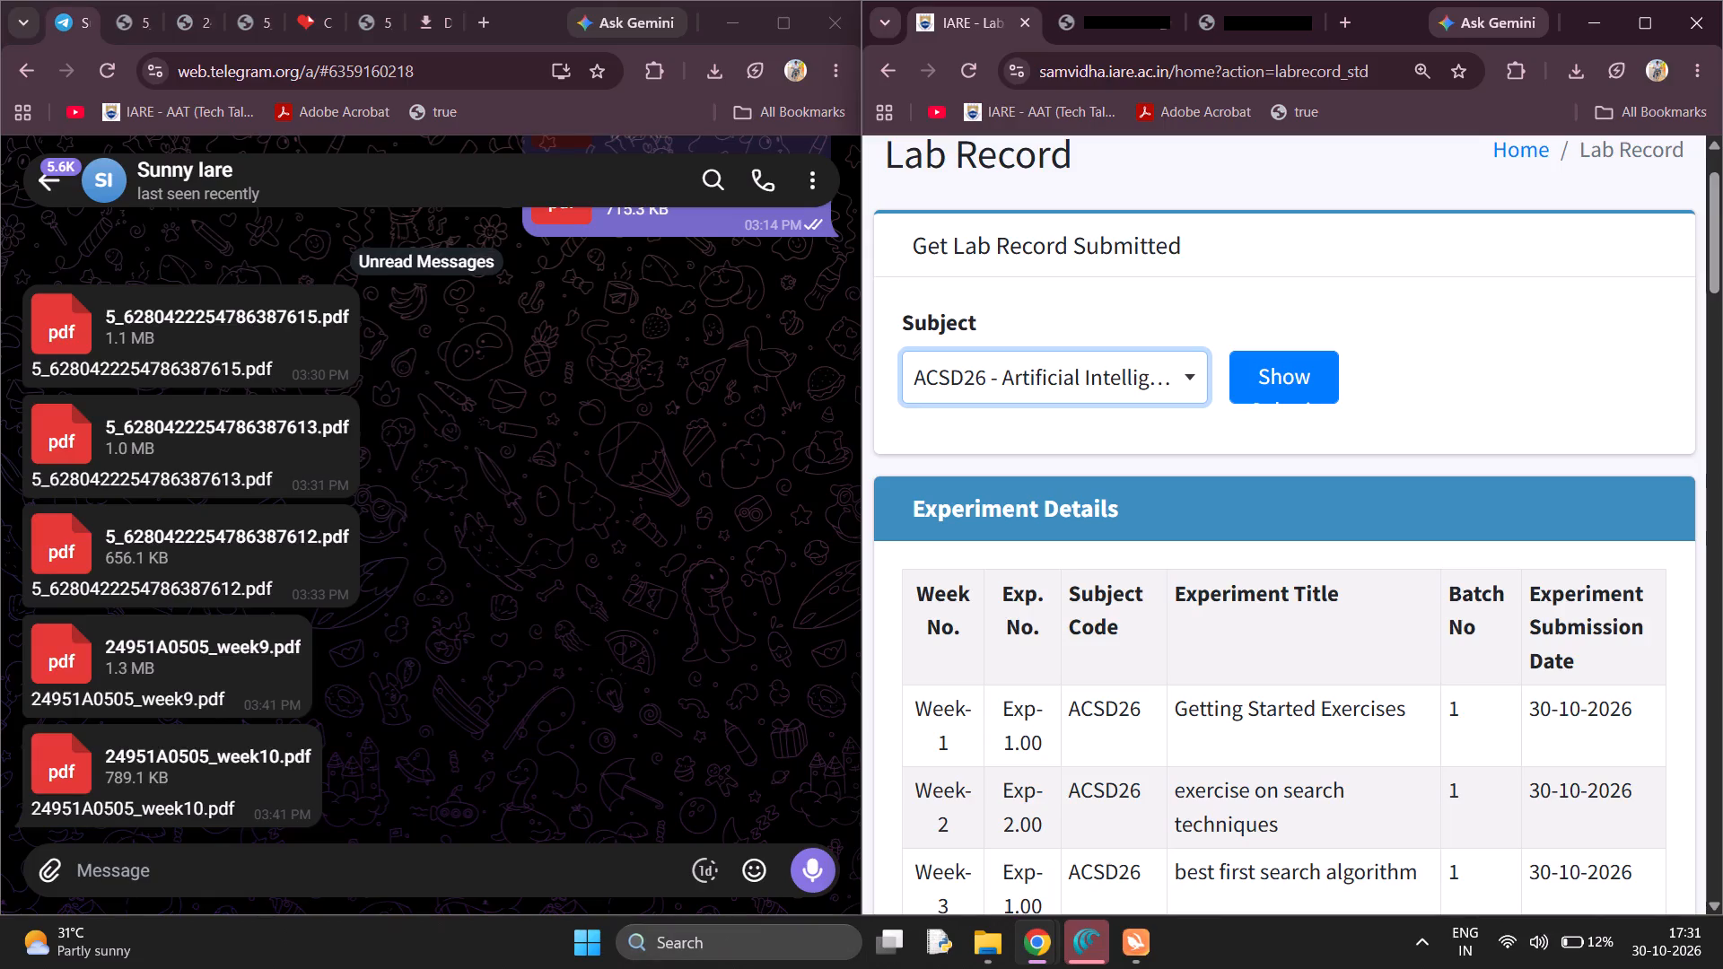
# Open the Windows search with its recent searches.
pyautogui.click(742, 955)
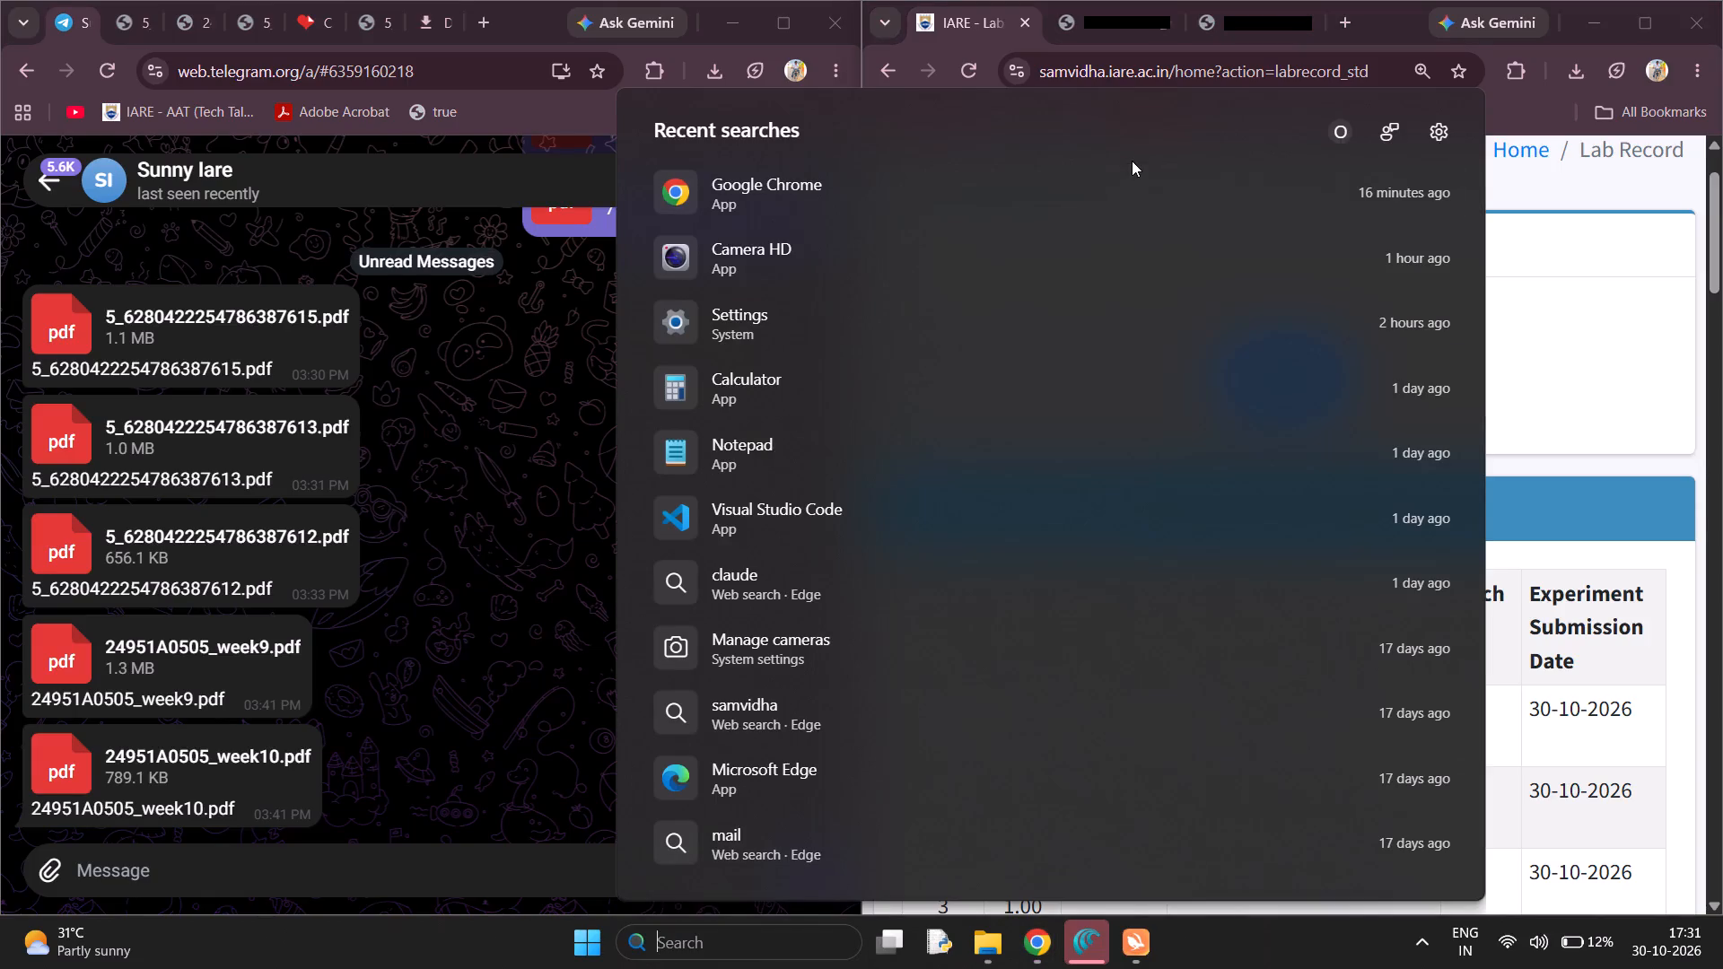
# Search the computer for the Kuro app and open it.
pyautogui.write('ku')
pyautogui.click(1116, 409)
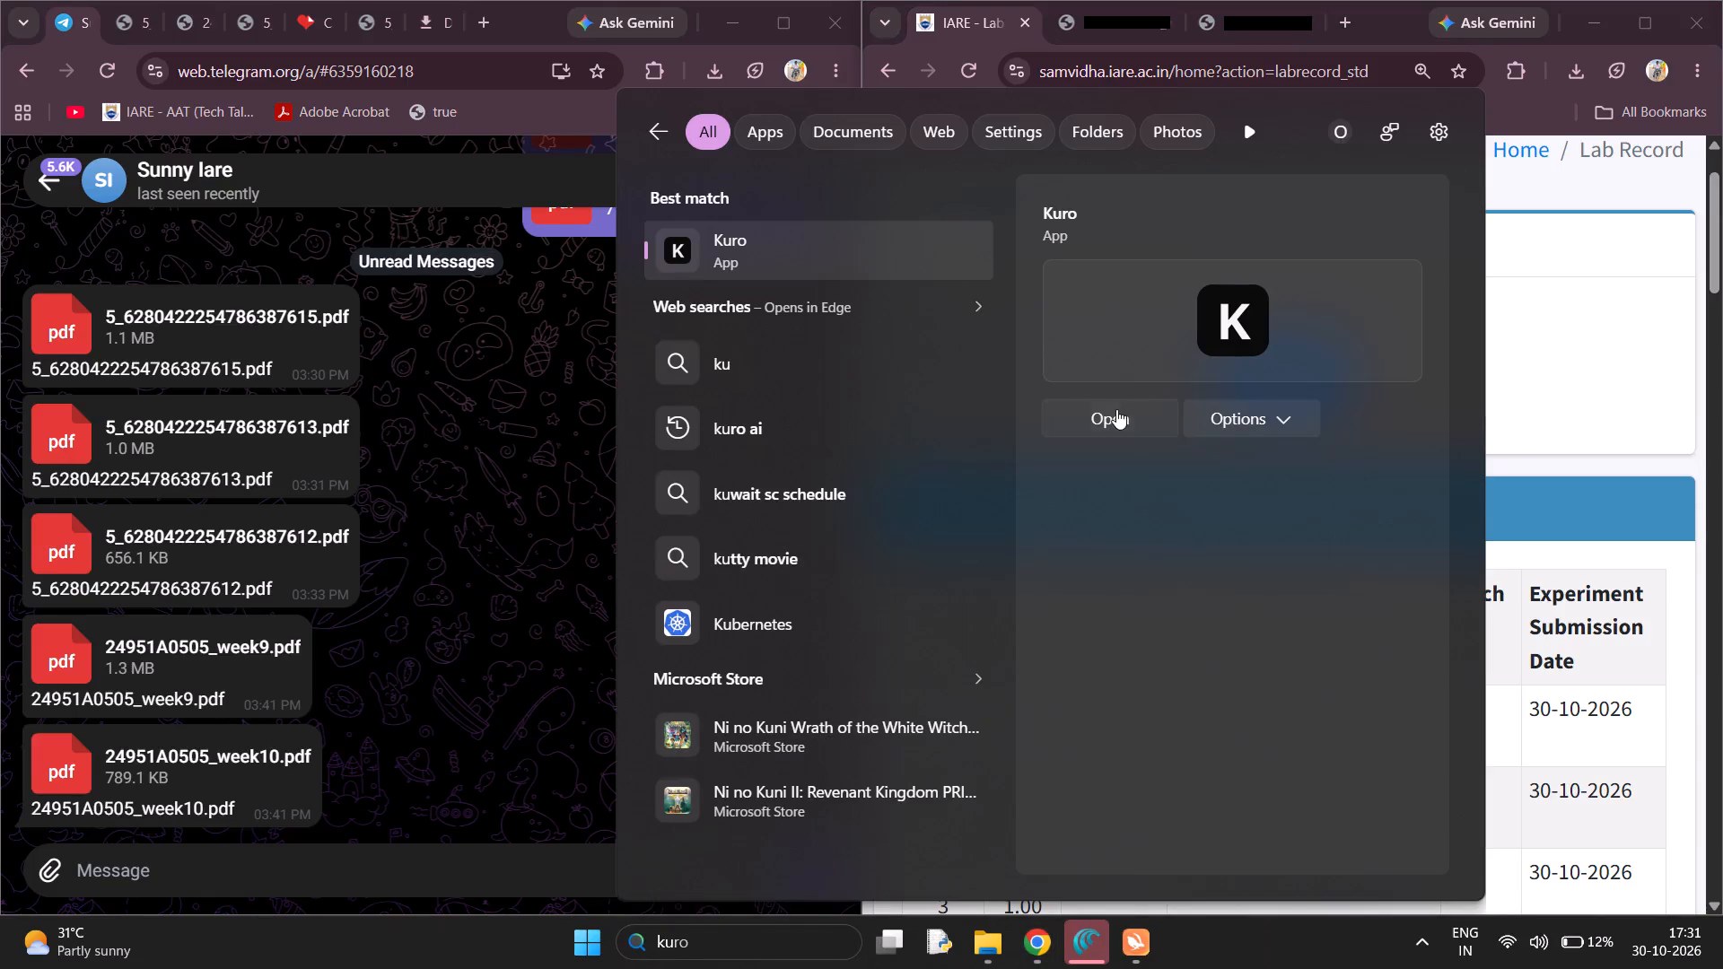